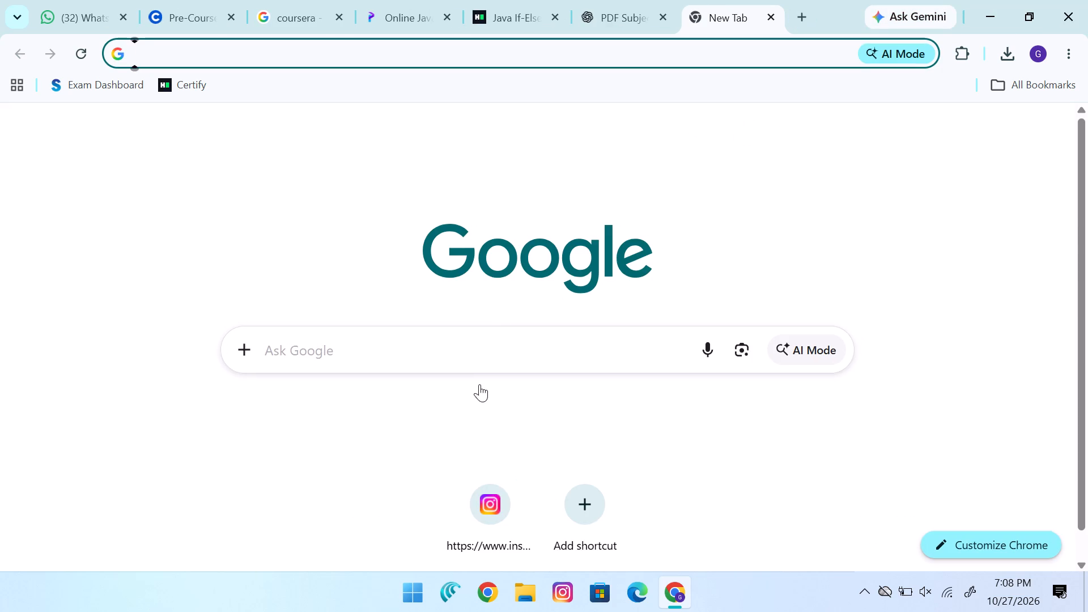
left_click_drag(479, 384, 481, 369)
left_click(481, 365)
scroll(376, 501, "down", 4)
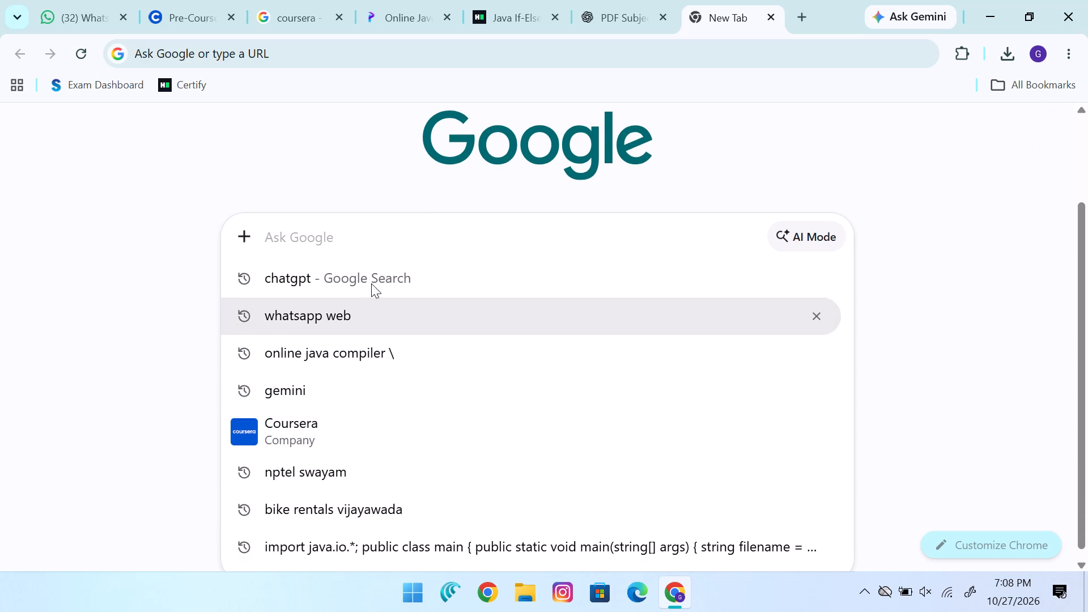
left_click(379, 229)
type("word")
key("Return")
left_click(350, 155)
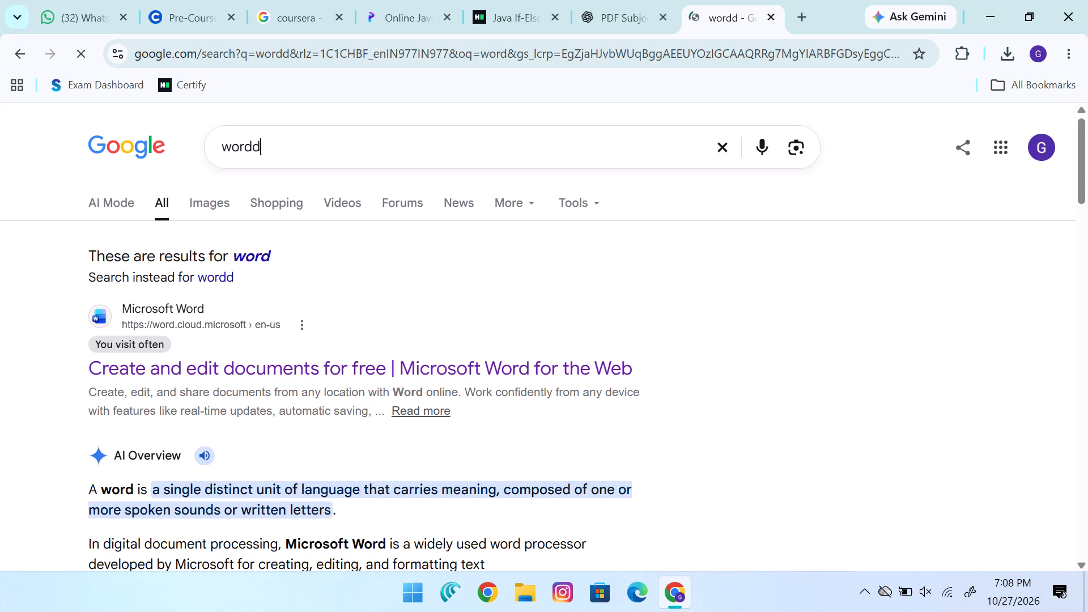
key("BackSpace")
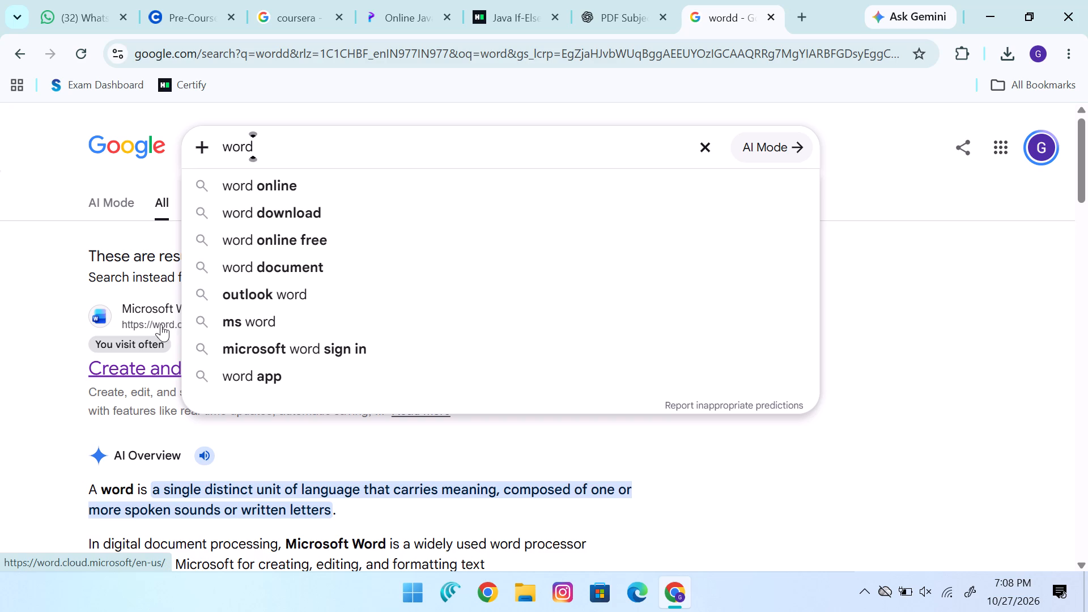
left_click(125, 362)
scroll(390, 231, "up", 4)
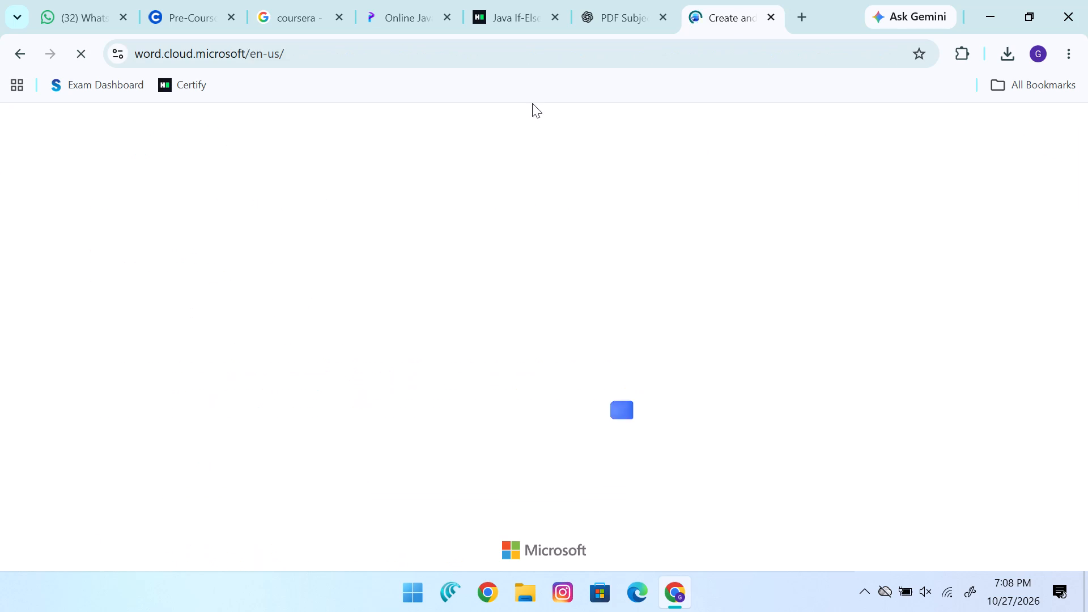
scroll(542, 96, "down", 6)
scroll(586, 288, "up", 1)
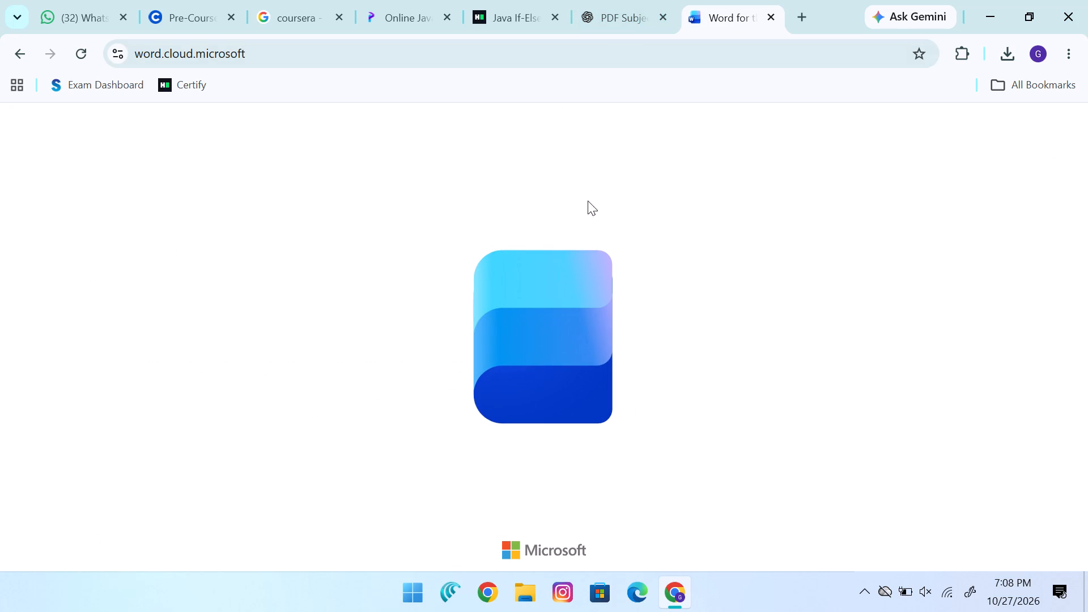
scroll(652, 100, "down", 3)
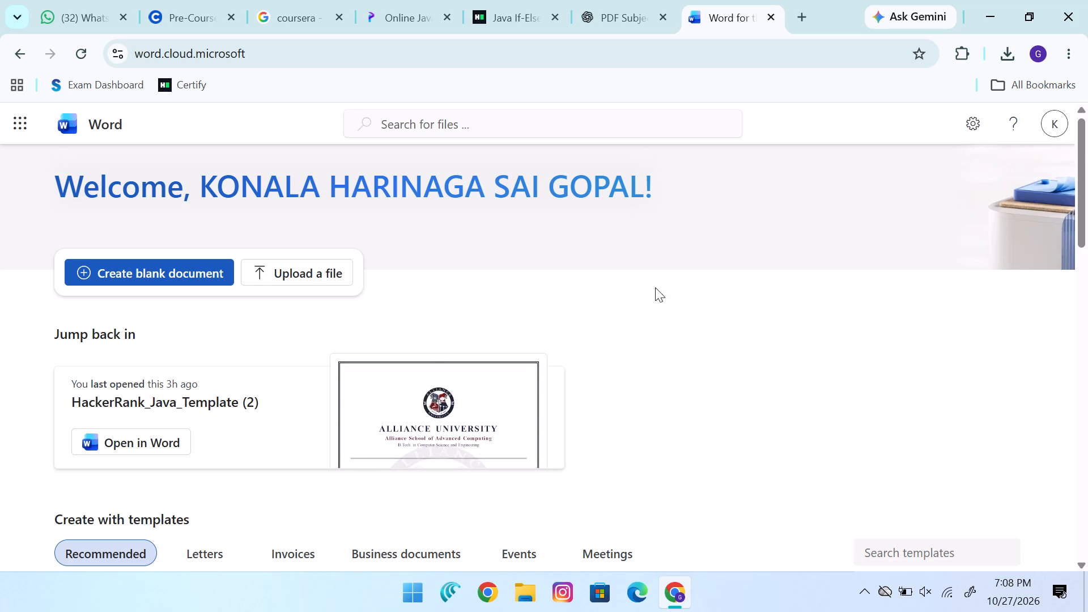
scroll(707, 216, "down", 3)
scroll(441, 353, "down", 4)
scroll(389, 293, "up", 1)
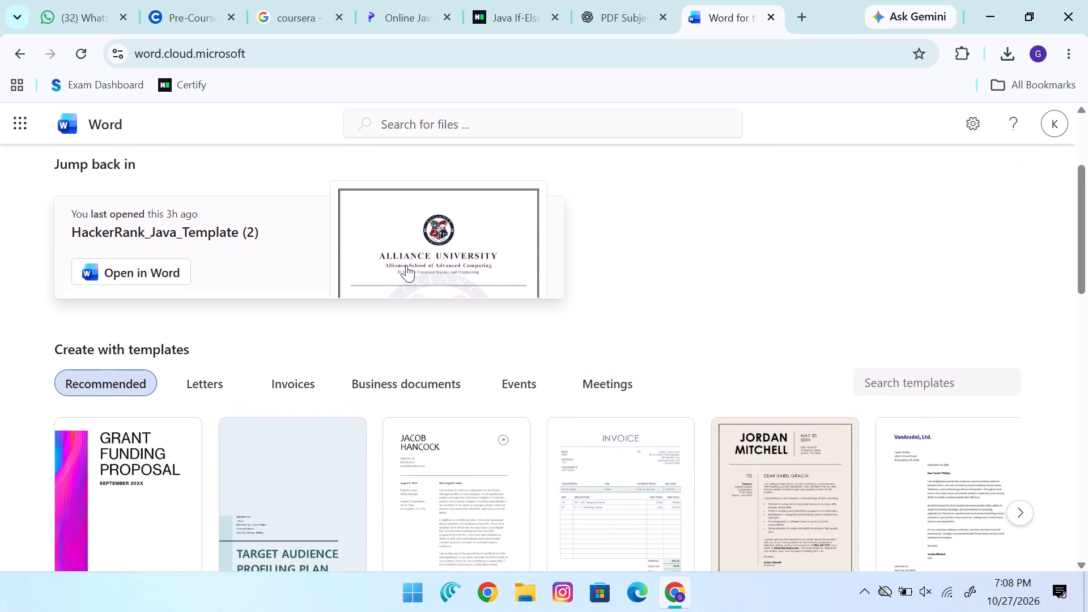
scroll(408, 263, "up", 5)
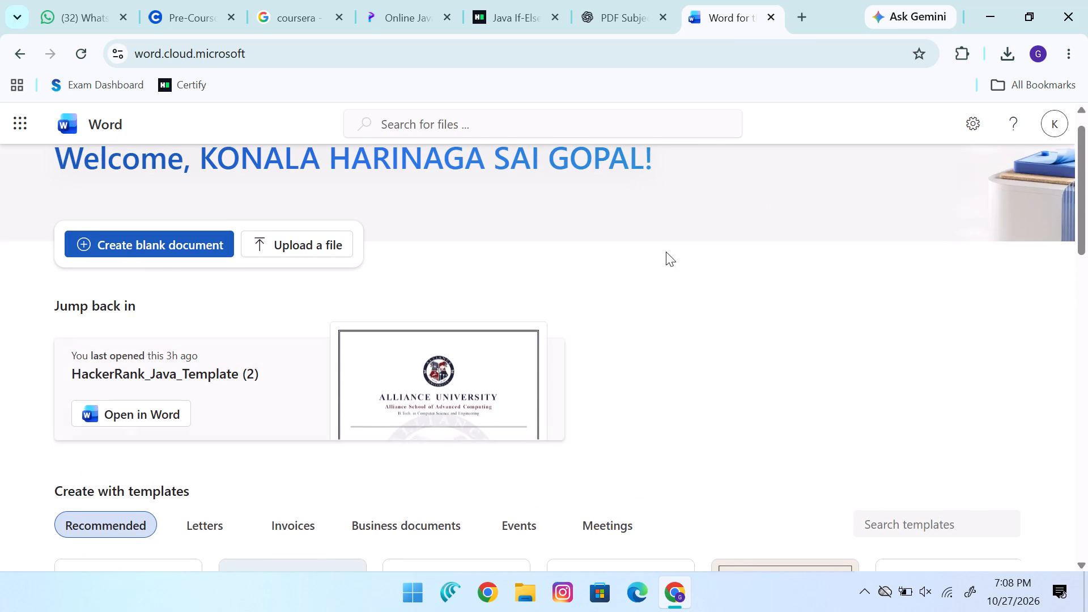
Search Google for "word" in another new tab and open a second Microsoft Word for the Web home page.
left_click(797, 23)
left_click(406, 363)
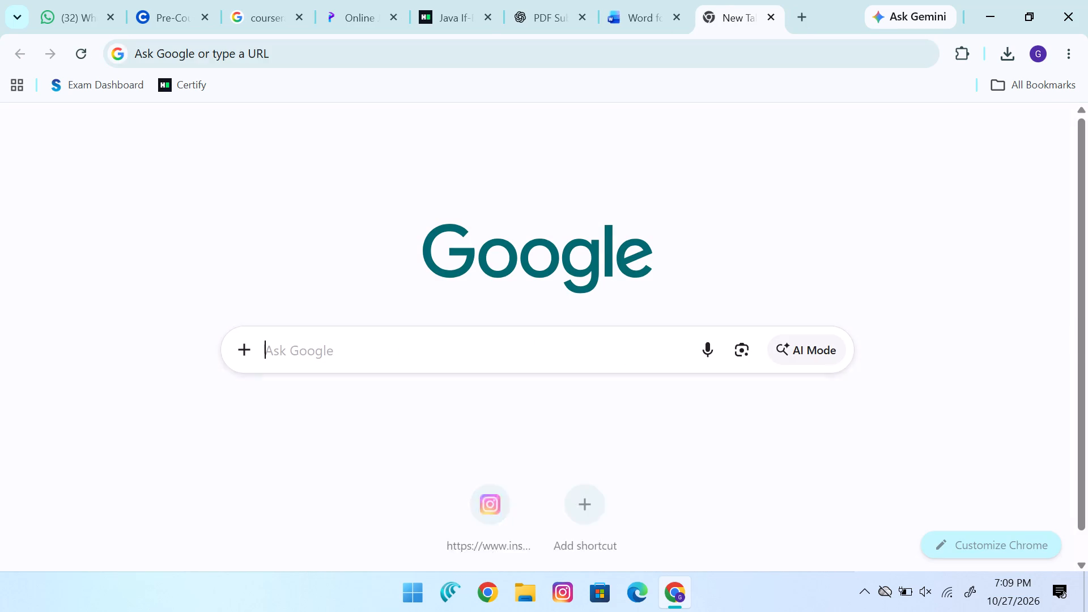
left_click(379, 354)
type("word")
key("Return")
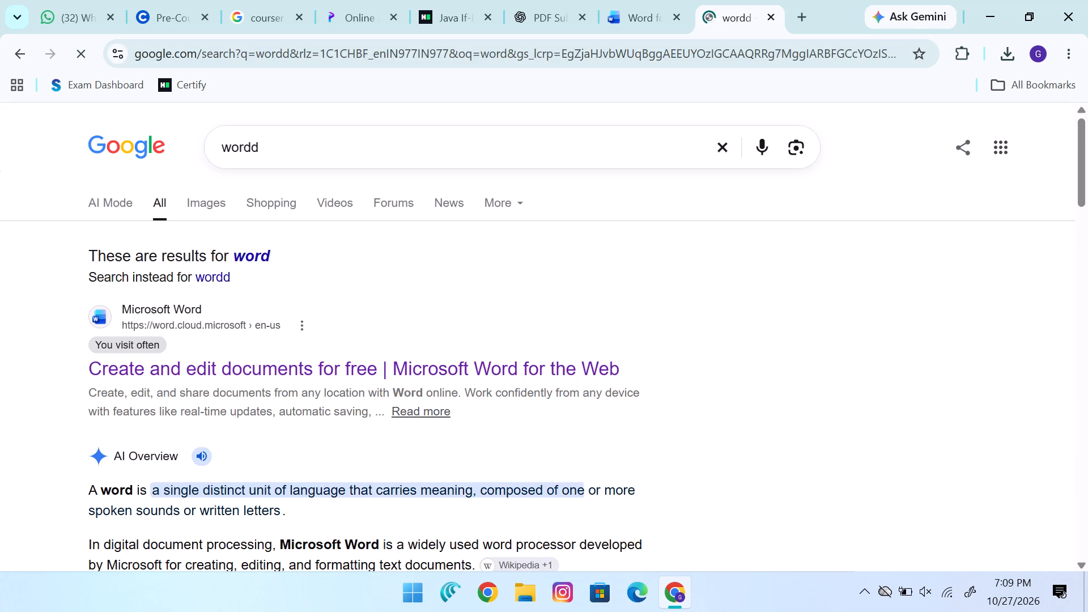
left_click(227, 364)
Open the recent document HackerRank_Java_Template (2) from the first Word home page.
left_click(623, 0)
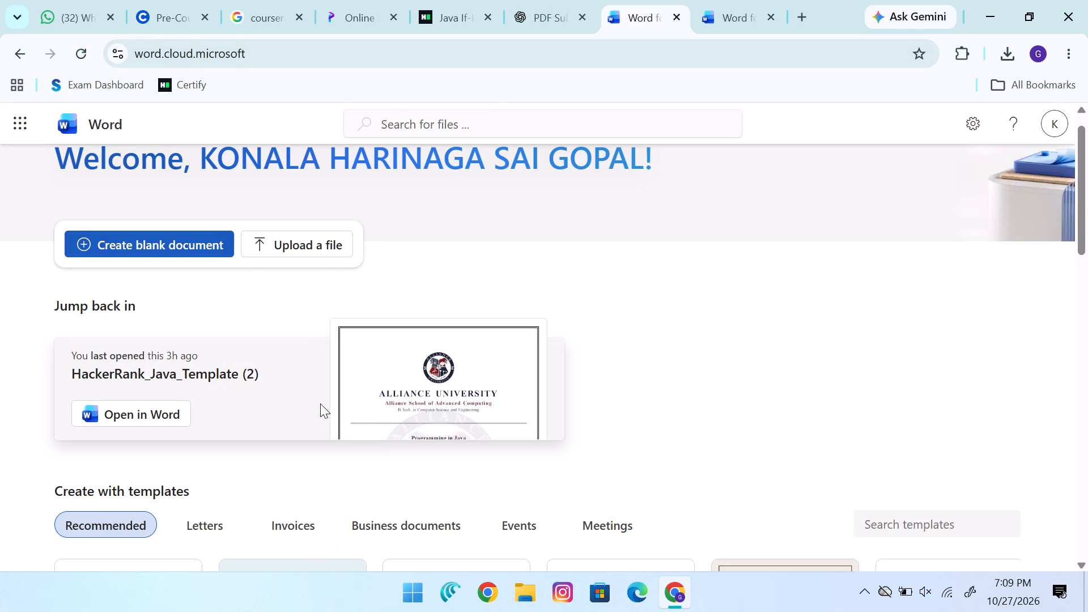
left_click(376, 394)
Upload "0 Template Report of Micro-project (1) (1) (1)" from Downloads through the second Word home page.
left_click(713, 16)
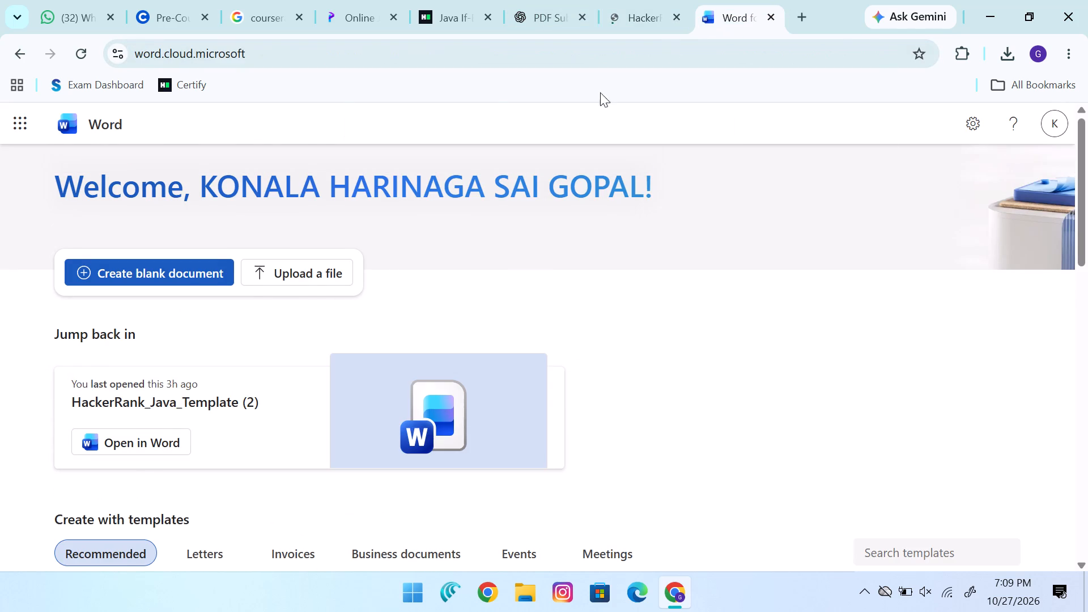
left_click(262, 260)
left_click(270, 269)
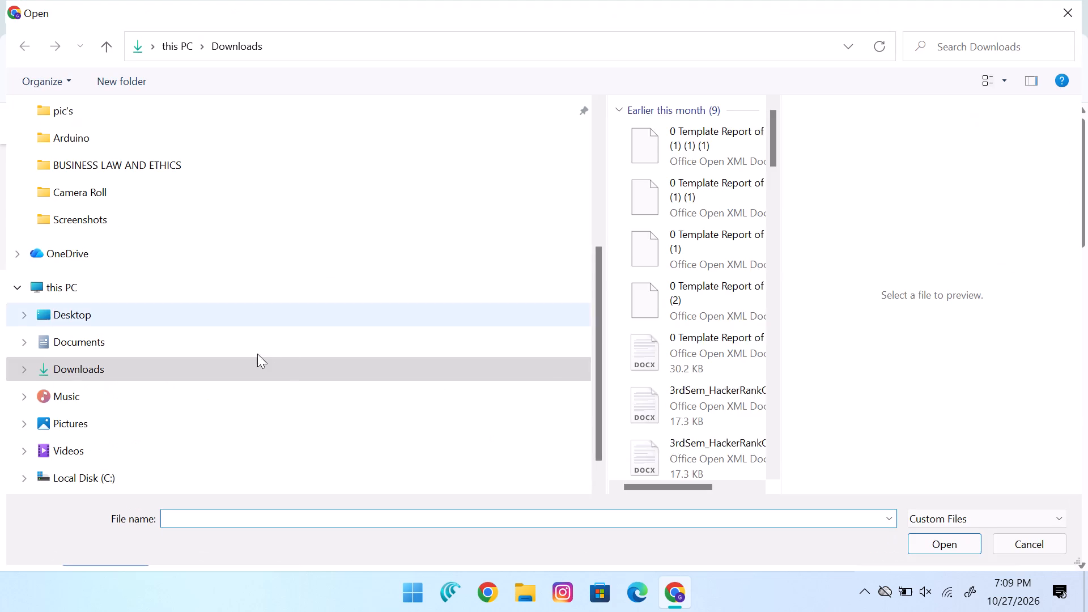
scroll(259, 355, "down", 2)
scroll(855, 209, "up", 1)
scroll(721, 163, "up", 1)
scroll(724, 195, "down", 1)
left_click(724, 195)
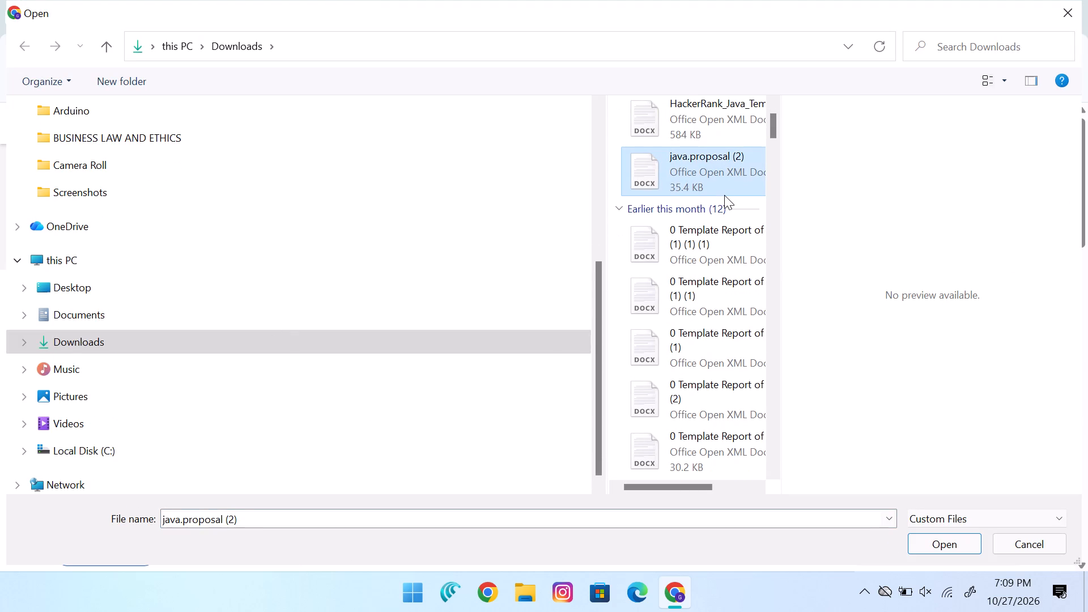
scroll(750, 159, "down", 1)
left_click(717, 193)
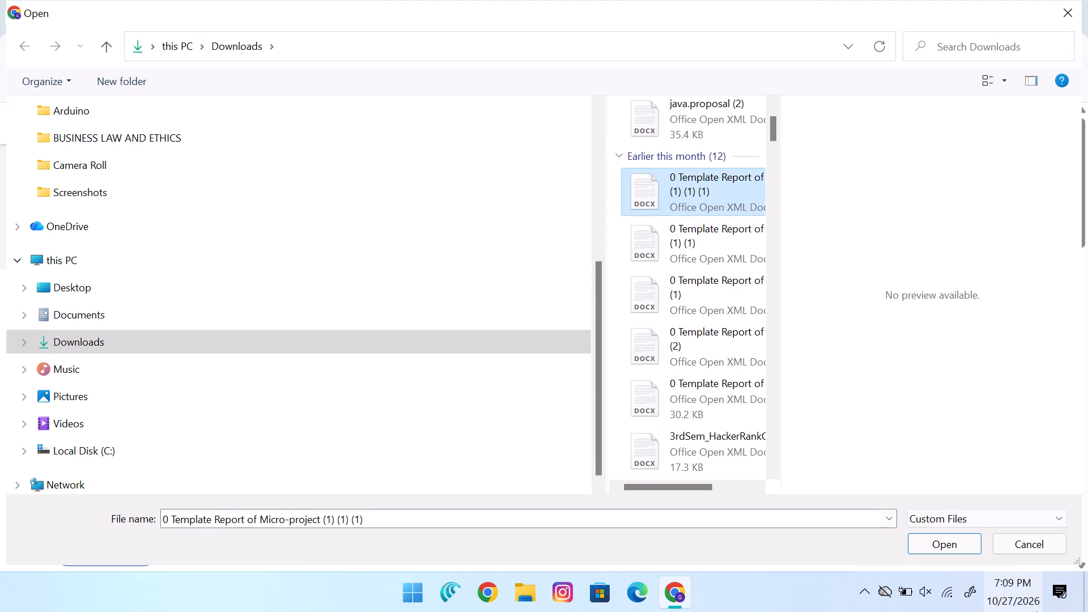
left_click(945, 546)
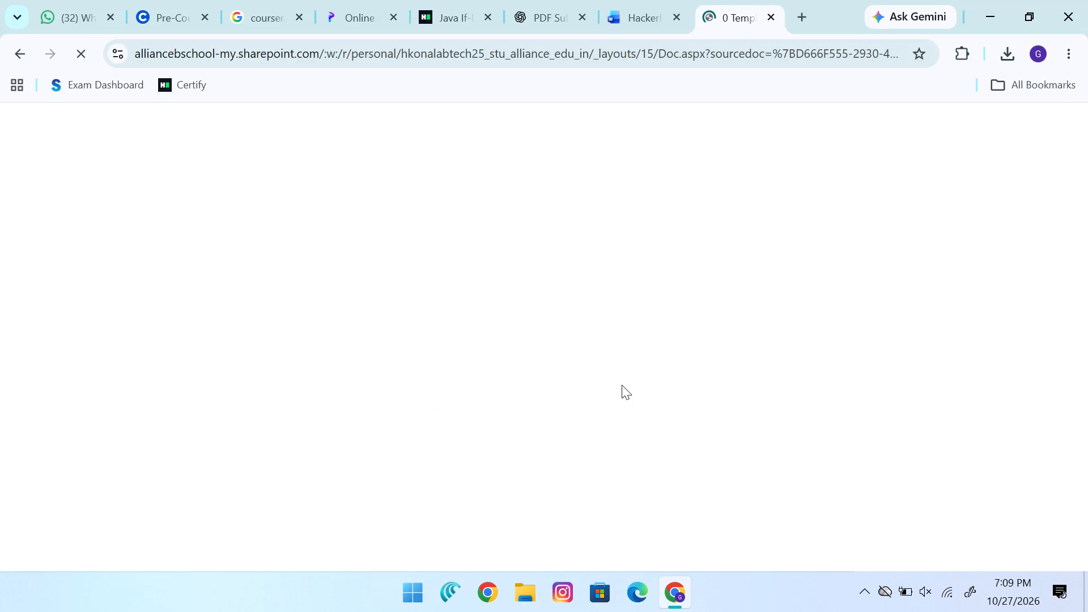
Look through the uploaded micro-project report's cover details, Rationale and Competency of the Course sections.
scroll(577, 435, "down", 1)
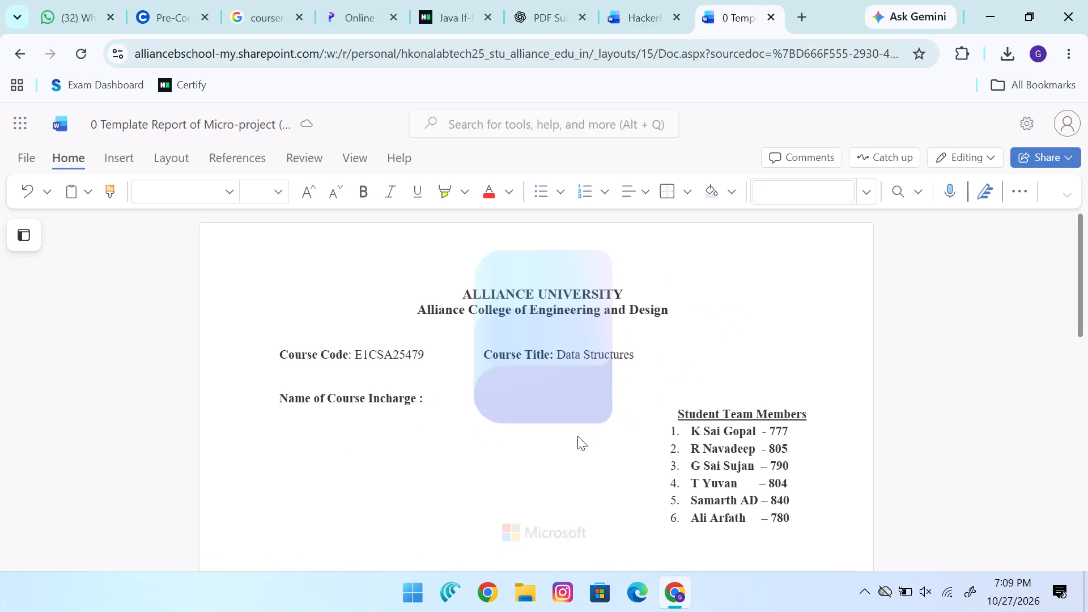
scroll(635, 436, "down", 18)
scroll(966, 394, "down", 4)
scroll(963, 395, "up", 5)
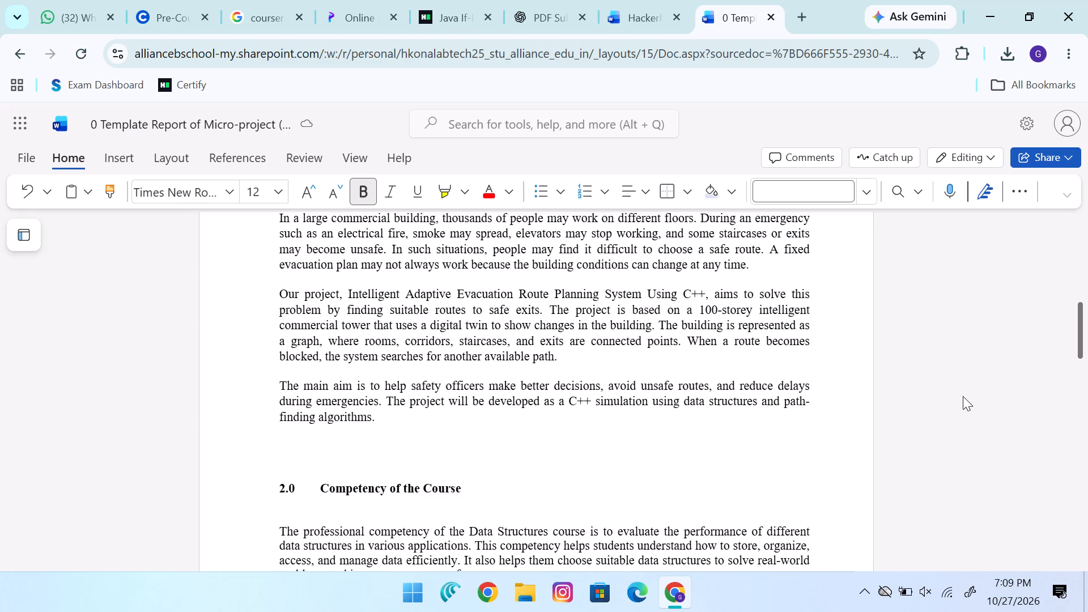
scroll(963, 396, "up", 18)
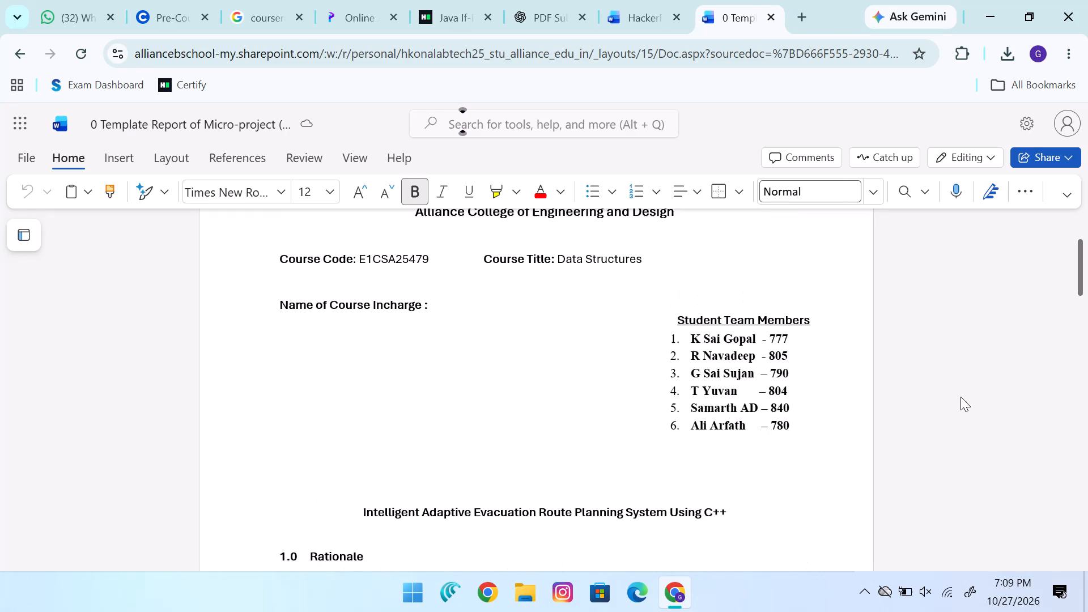
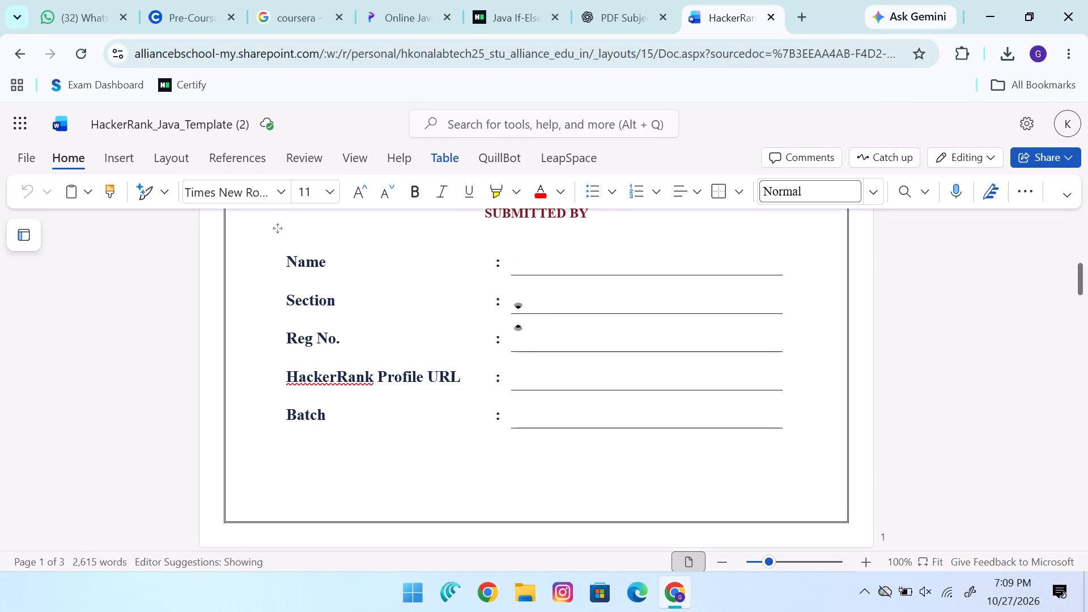
Look through the HackerRank Java template from the cover's Submitted By fields to the Java If-Else question's details, code and output sections.
left_click(552, 304)
scroll(569, 339, "down", 10)
scroll(507, 456, "down", 4)
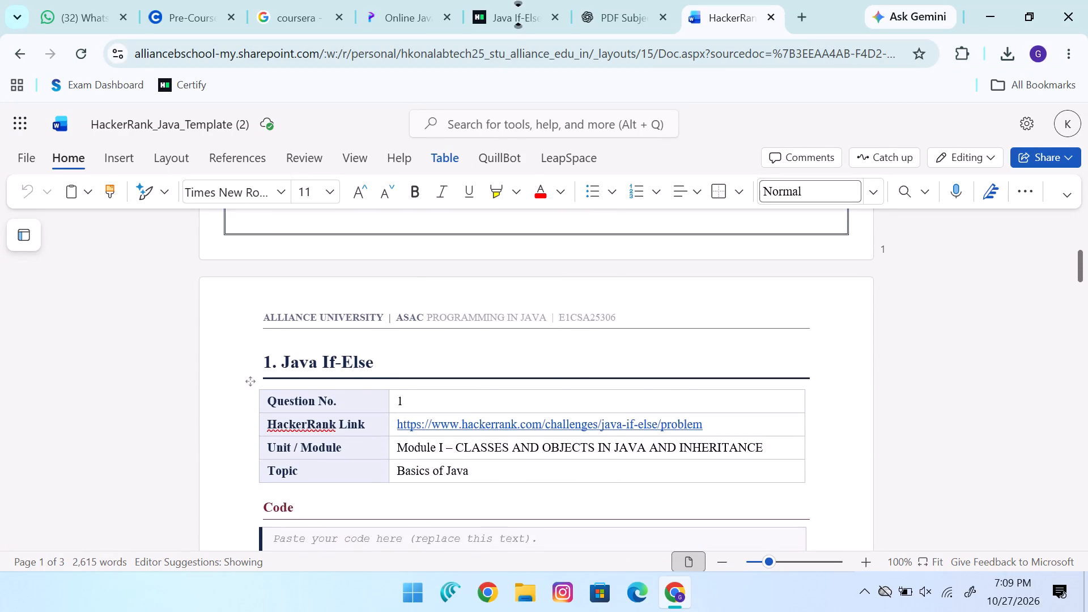
scroll(489, 416, "down", 7)
left_click(377, 328)
scroll(468, 338, "down", 4)
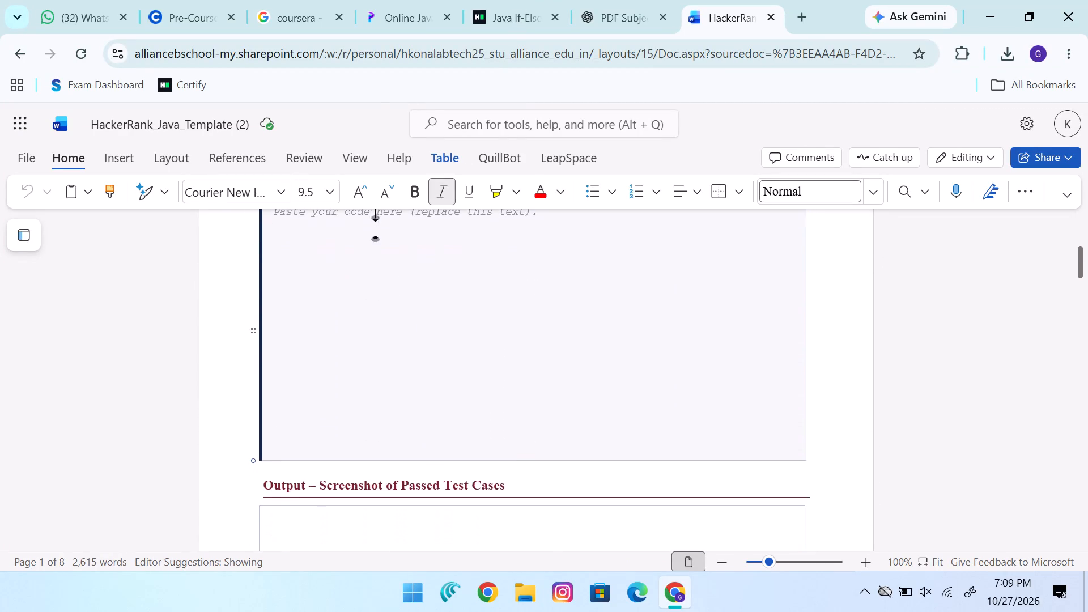
Look through the template's question pages from the Java If-Else code and output sections to question 5, Java Datatypes.
scroll(559, 382, "down", 1)
scroll(477, 380, "down", 1)
scroll(478, 373, "up", 11)
scroll(274, 409, "down", 2)
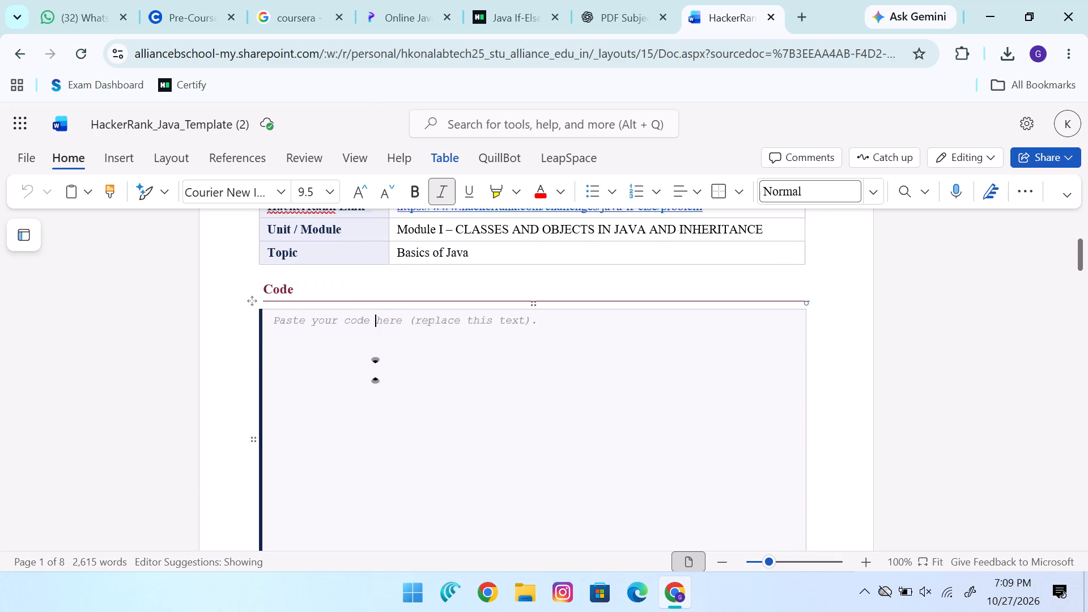
scroll(413, 375, "up", 6)
scroll(433, 377, "down", 5)
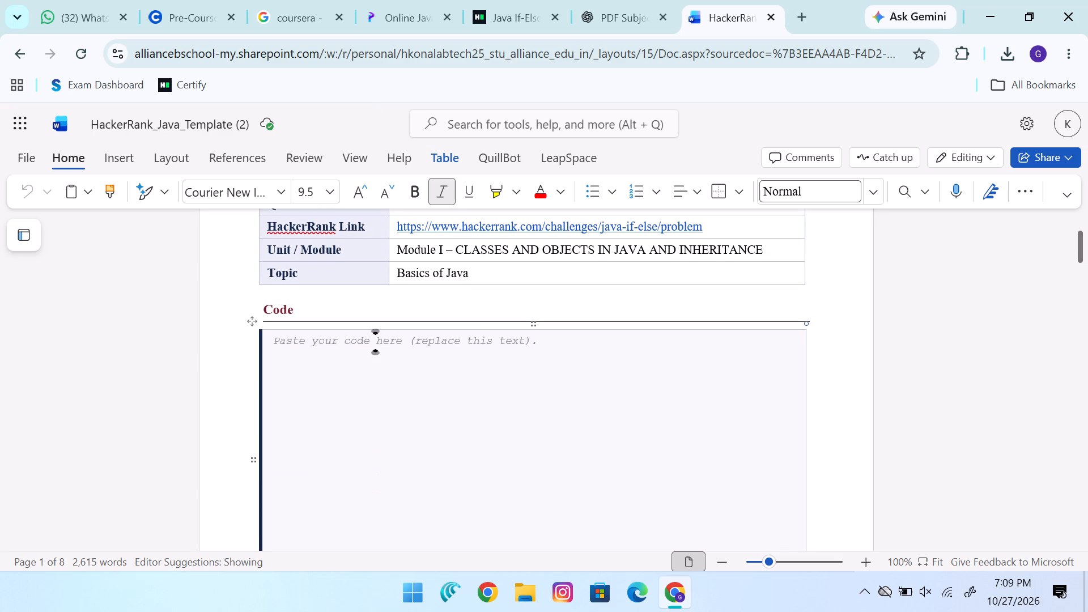
scroll(390, 395, "down", 17)
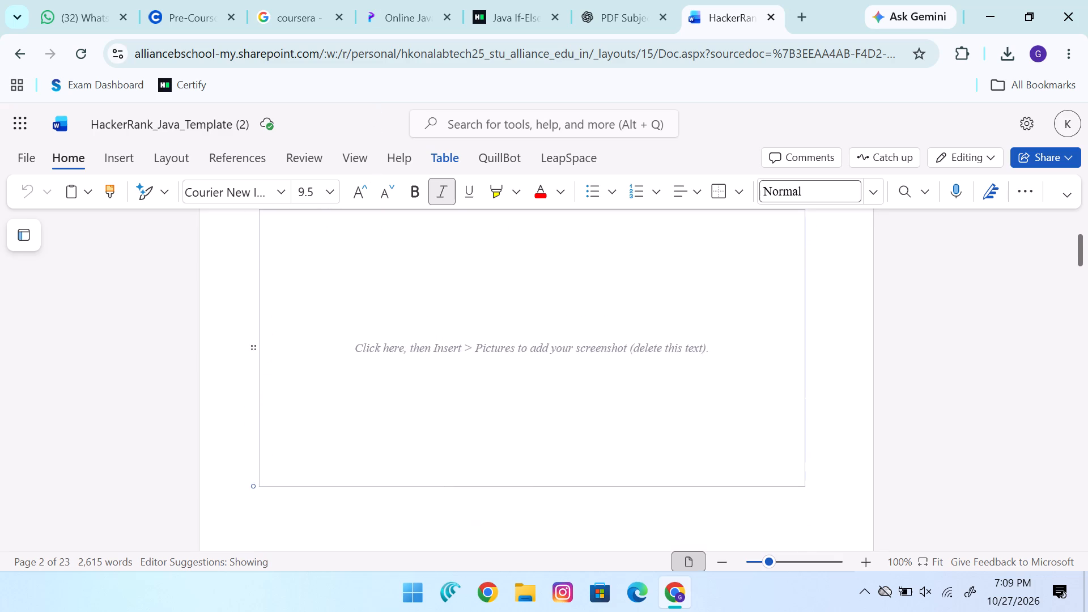
scroll(408, 396, "down", 15)
scroll(406, 397, "down", 10)
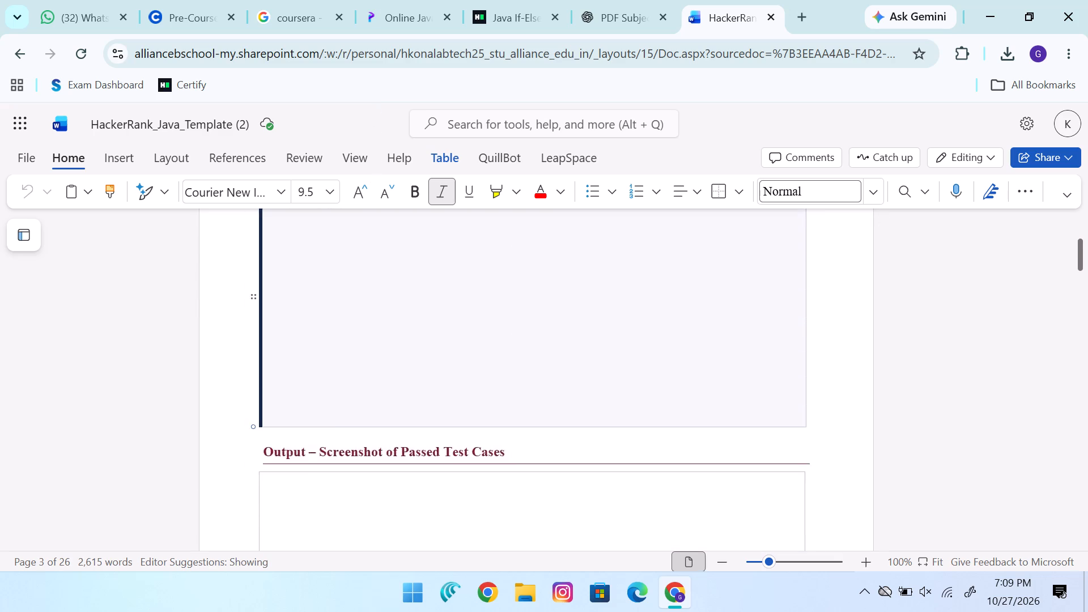
scroll(406, 397, "down", 20)
scroll(406, 397, "down", 20)
scroll(406, 397, "down", 6)
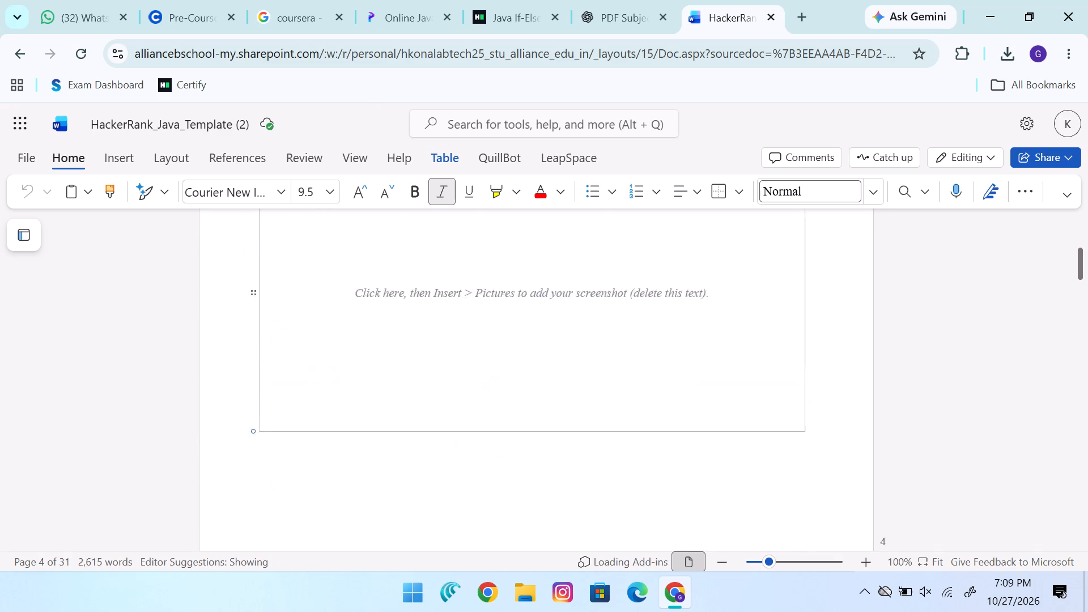
scroll(390, 404, "down", 15)
scroll(388, 405, "down", 20)
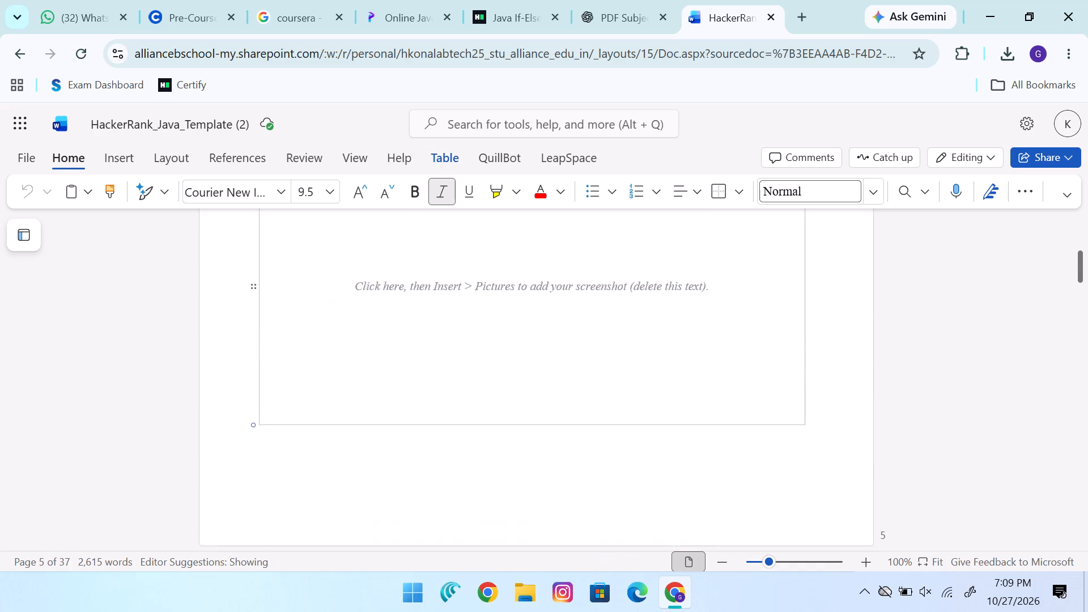
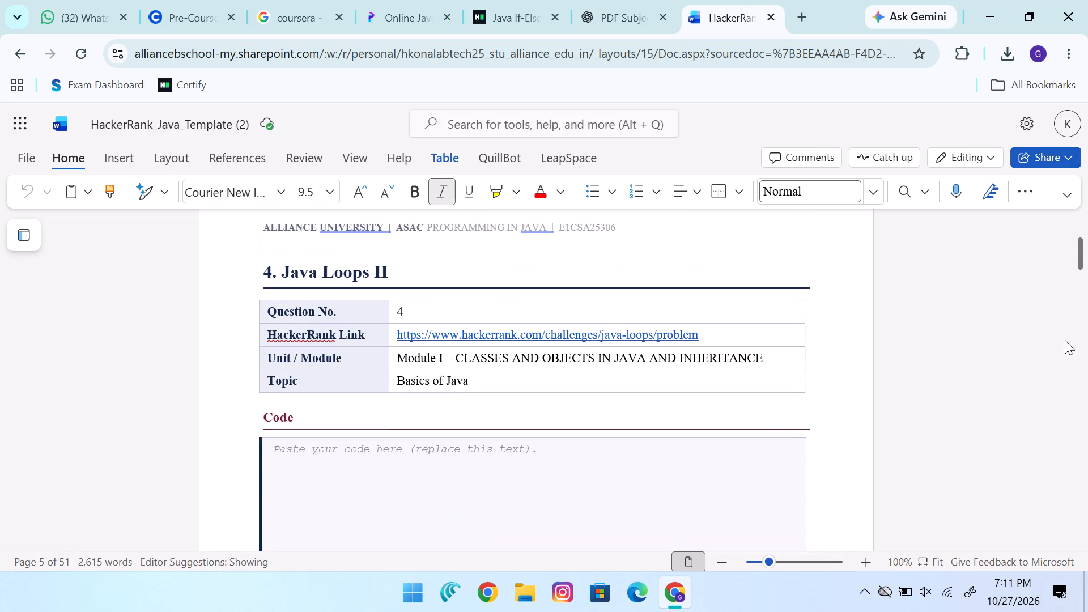
left_click_drag(1081, 265, 1087, 167)
scroll(810, 382, "down", 6)
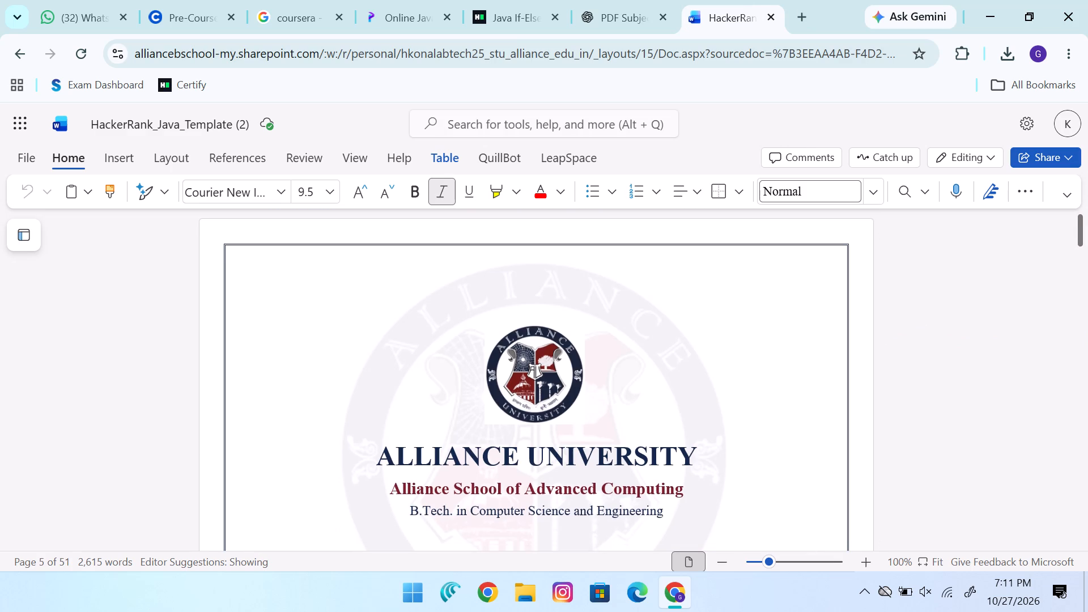
scroll(736, 388, "down", 4)
scroll(665, 398, "down", 4)
scroll(619, 425, "down", 1)
left_click(532, 362)
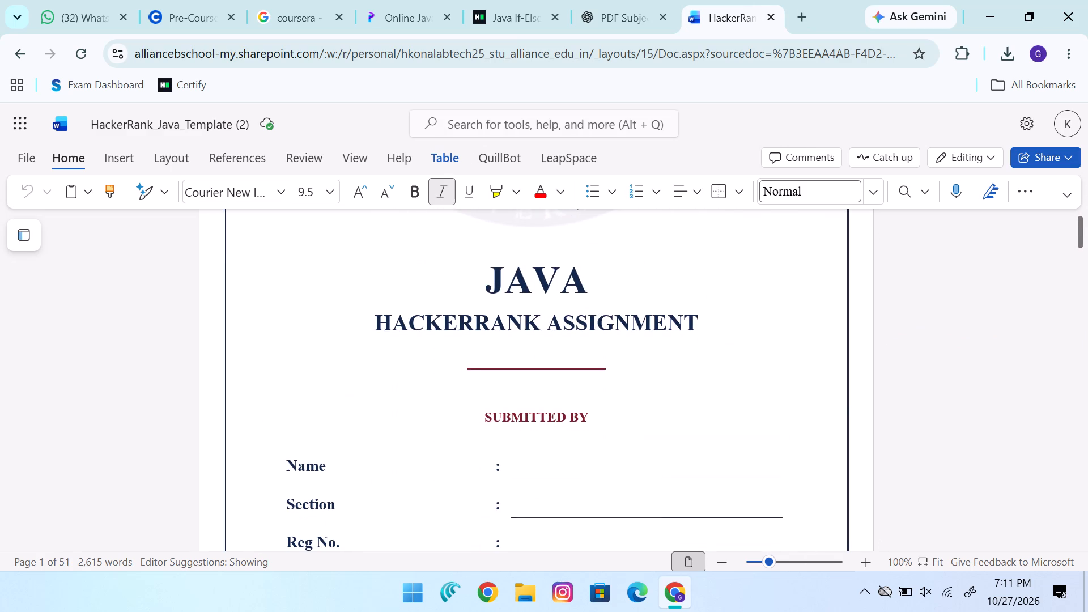
scroll(628, 445, "down", 3)
left_click(570, 390)
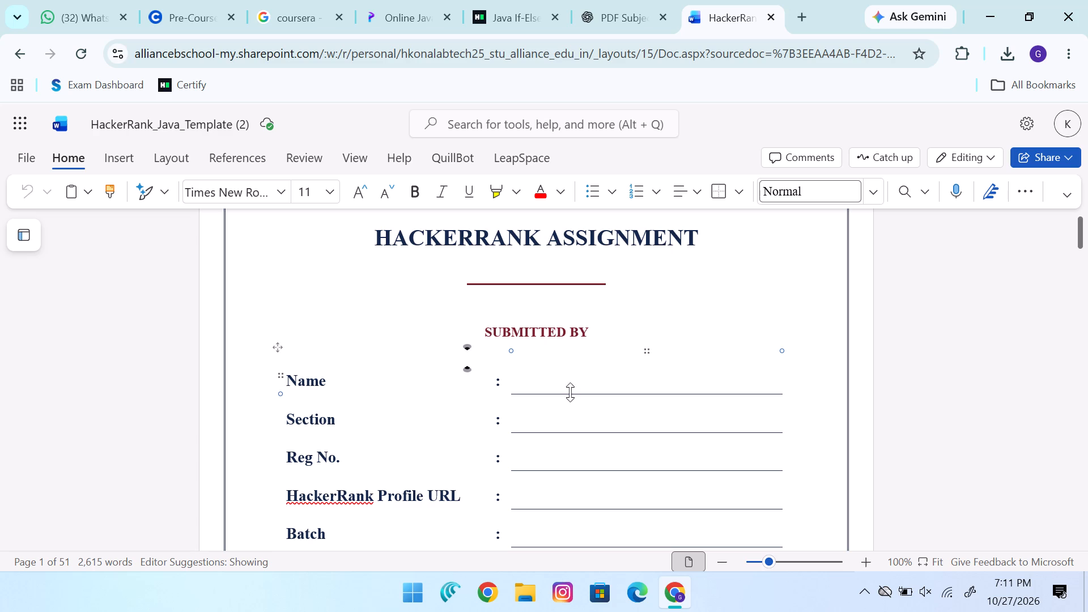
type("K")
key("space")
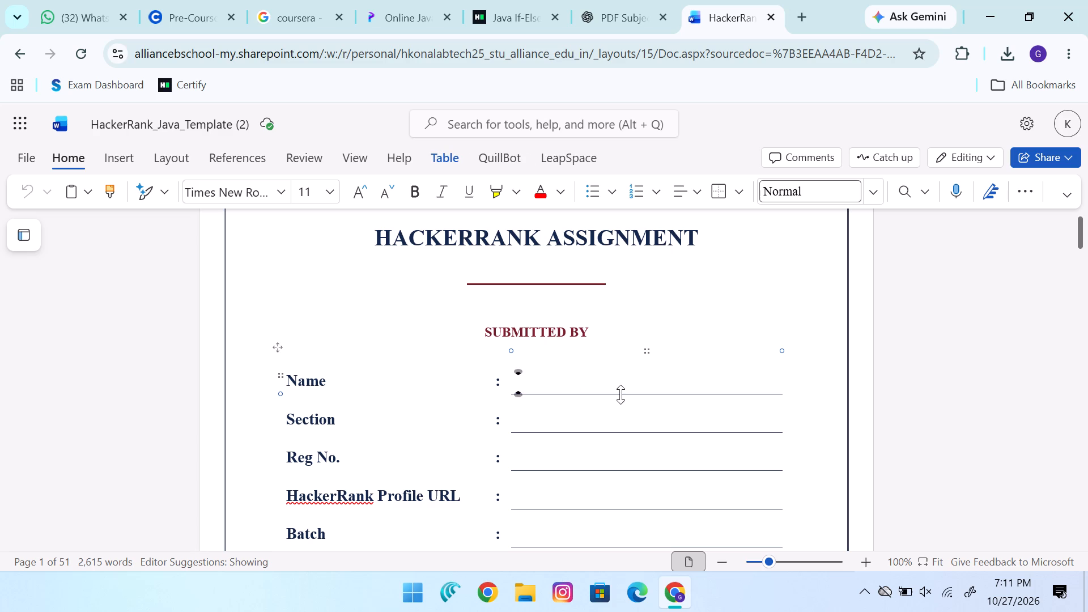
left_click(593, 379)
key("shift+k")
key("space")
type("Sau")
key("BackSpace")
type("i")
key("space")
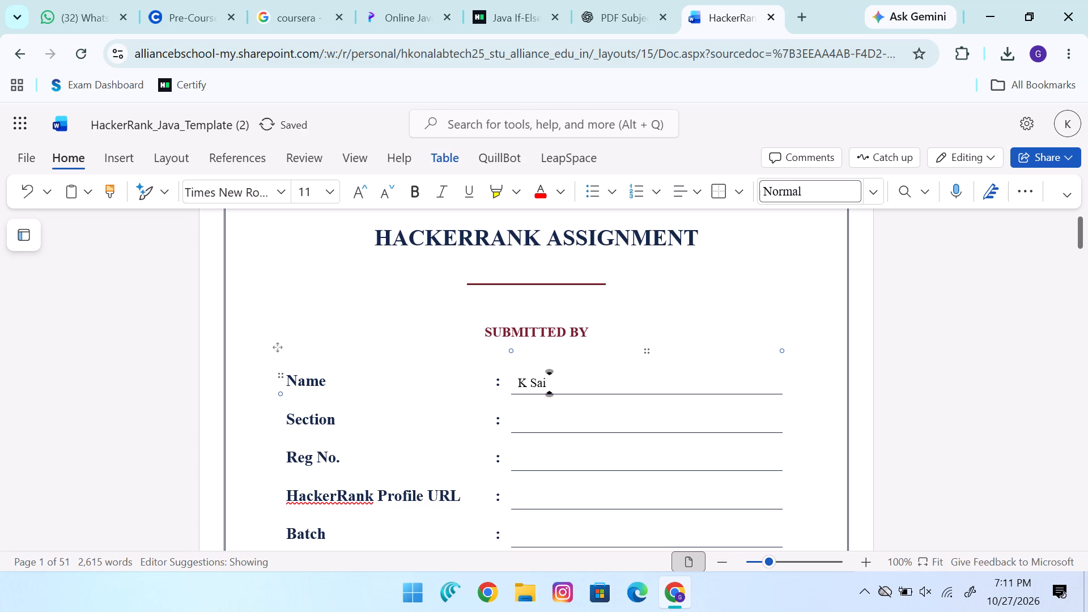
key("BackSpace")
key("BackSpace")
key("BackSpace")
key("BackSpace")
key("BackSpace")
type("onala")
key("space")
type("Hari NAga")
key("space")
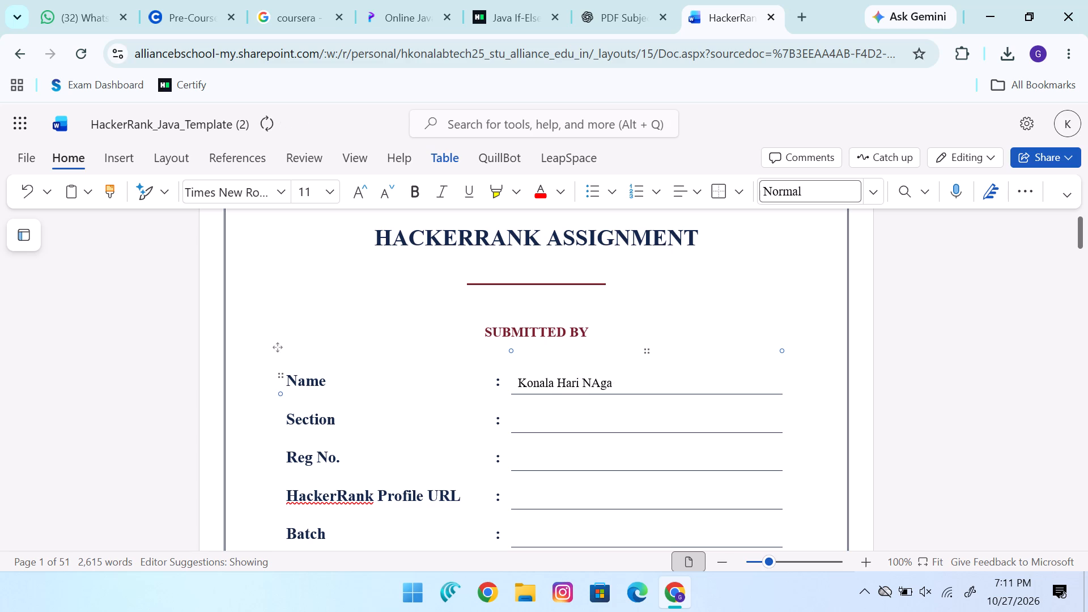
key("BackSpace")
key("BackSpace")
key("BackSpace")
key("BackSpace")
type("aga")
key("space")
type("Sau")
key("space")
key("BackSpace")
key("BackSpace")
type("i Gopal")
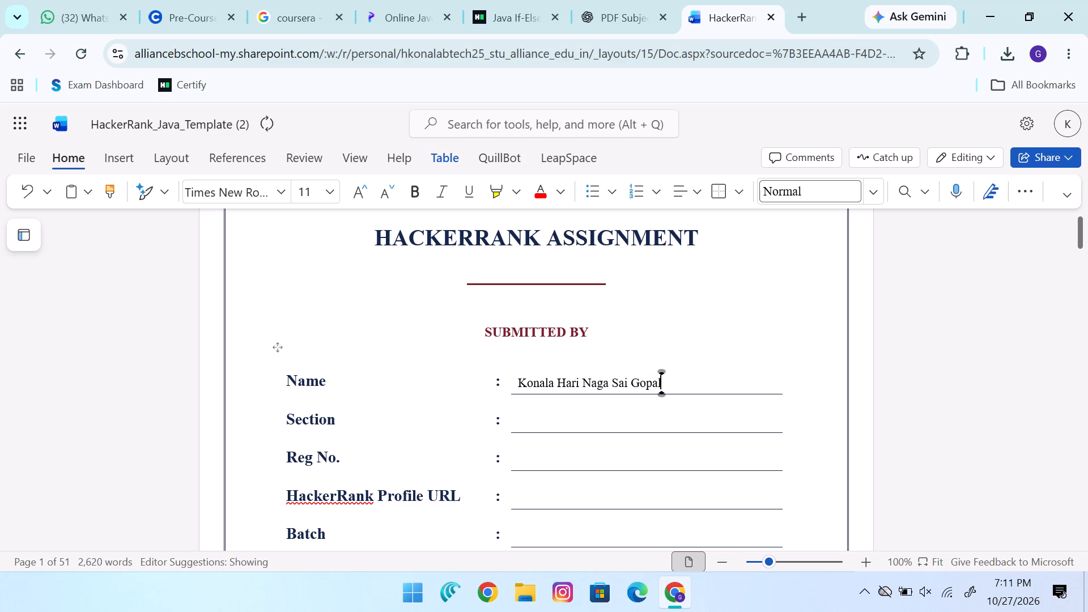
Fill in the cover page's Section field as Gen-H.
left_click(624, 421)
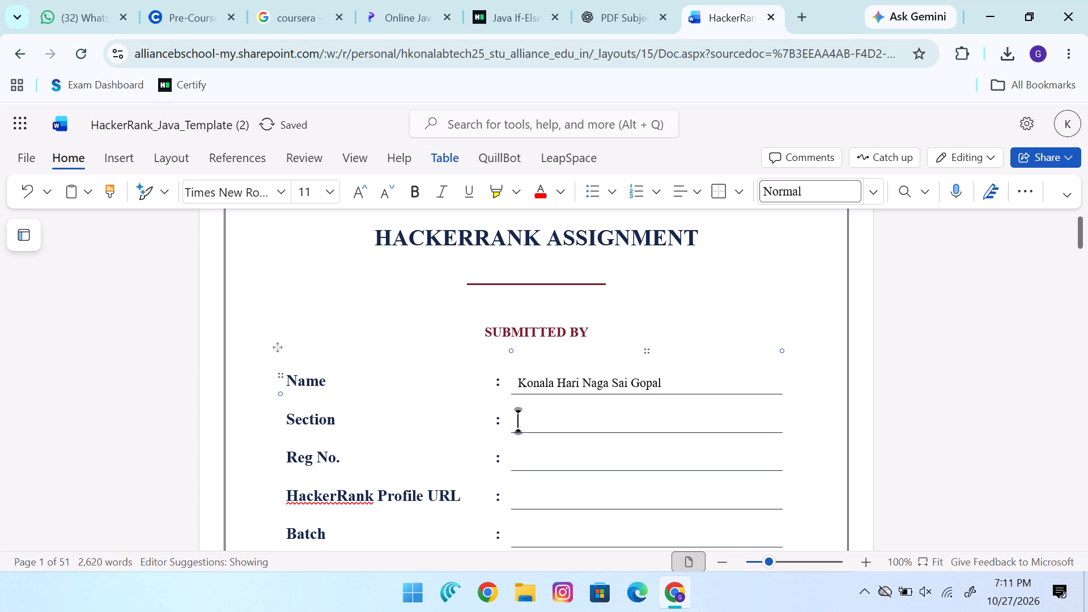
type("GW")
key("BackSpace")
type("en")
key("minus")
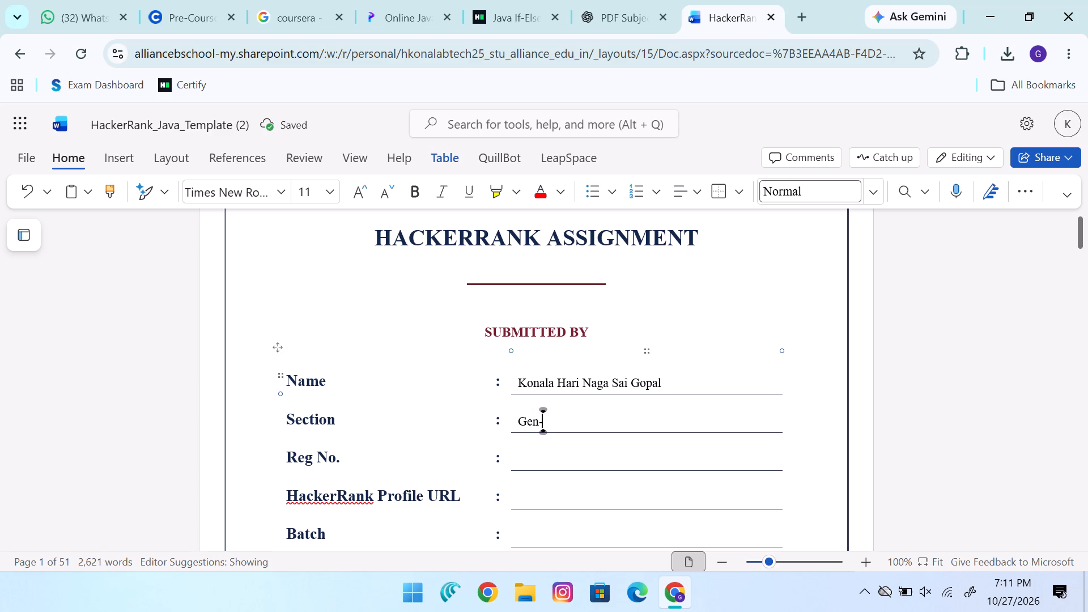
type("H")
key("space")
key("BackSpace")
Enter the student's registration number in the cover page's Reg No. field.
left_click(549, 459)
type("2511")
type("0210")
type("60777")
Fill in the cover page's Batch field as 2025-2029.
left_click(553, 501)
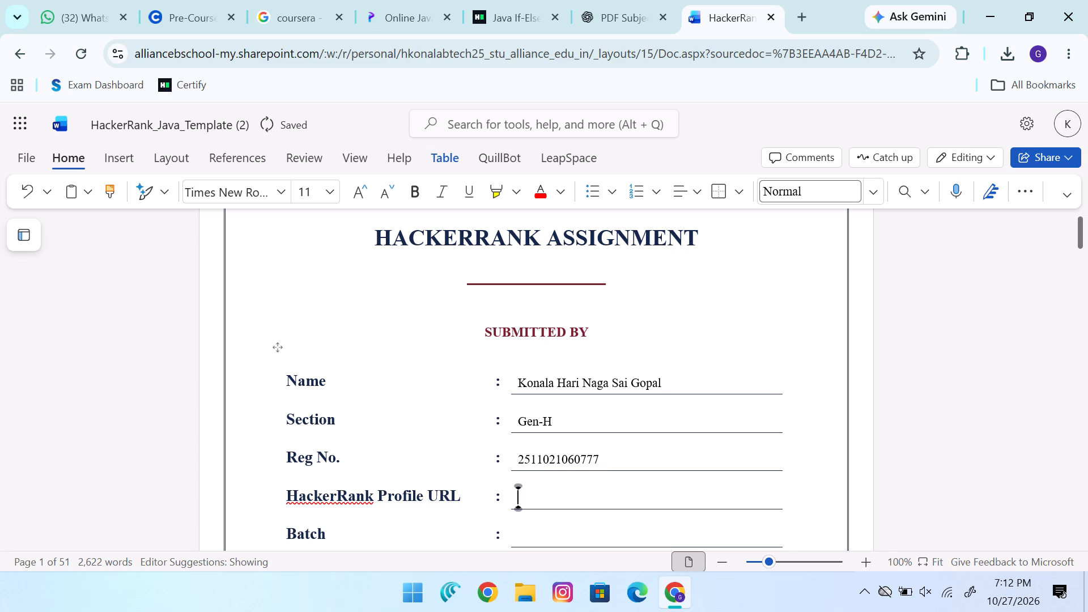
scroll(566, 505, "down", 4)
left_click(560, 420)
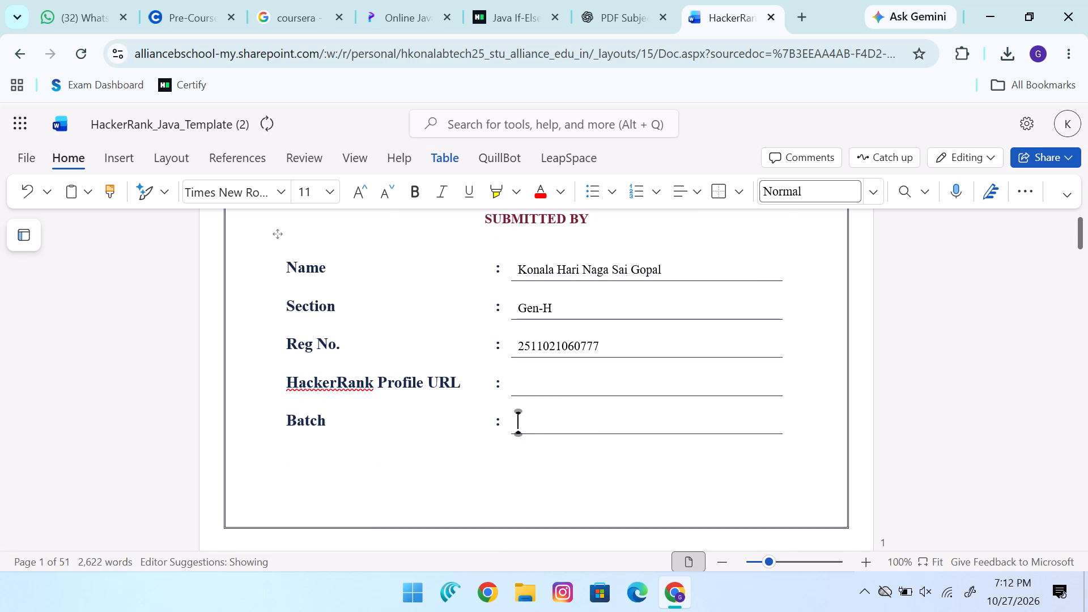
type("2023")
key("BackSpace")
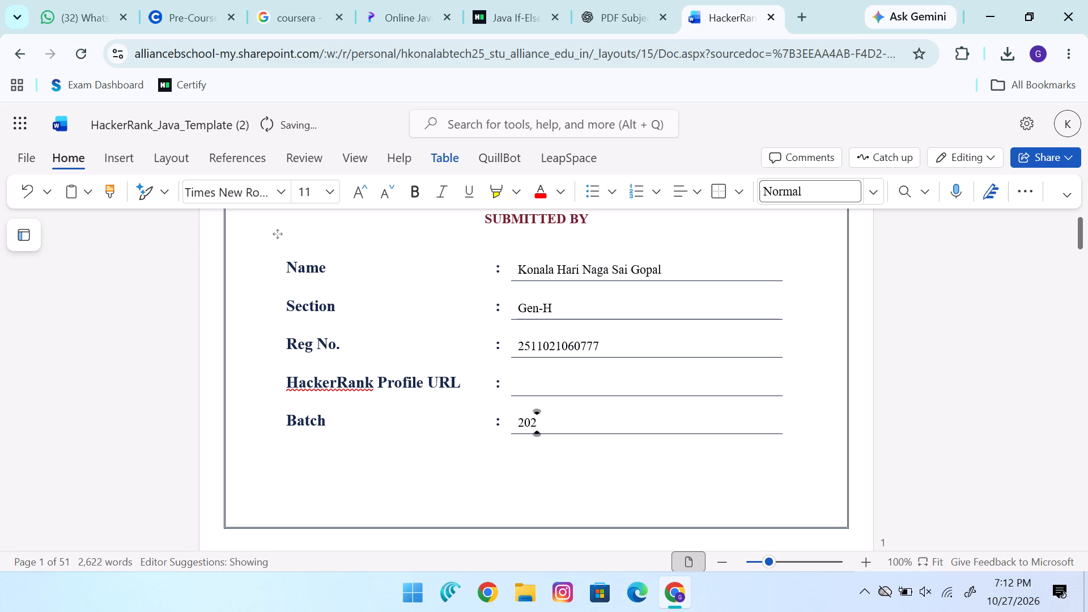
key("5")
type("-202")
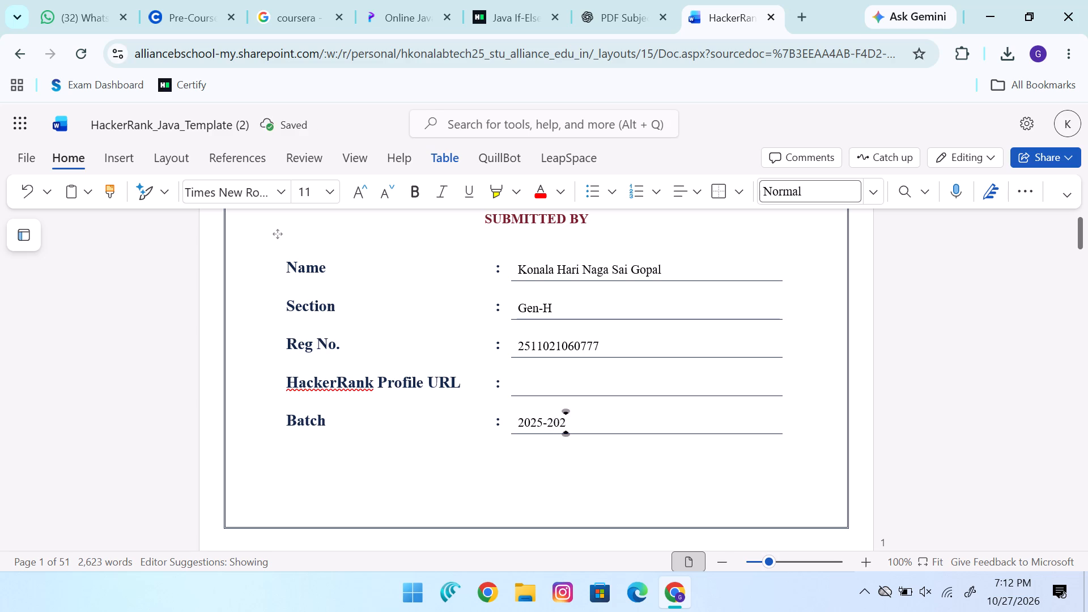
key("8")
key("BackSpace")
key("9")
Examine the template from the cover's HackerRank Profile URL field to the Java If-Else question's details and back.
left_click(555, 368)
scroll(558, 384, "down", 6)
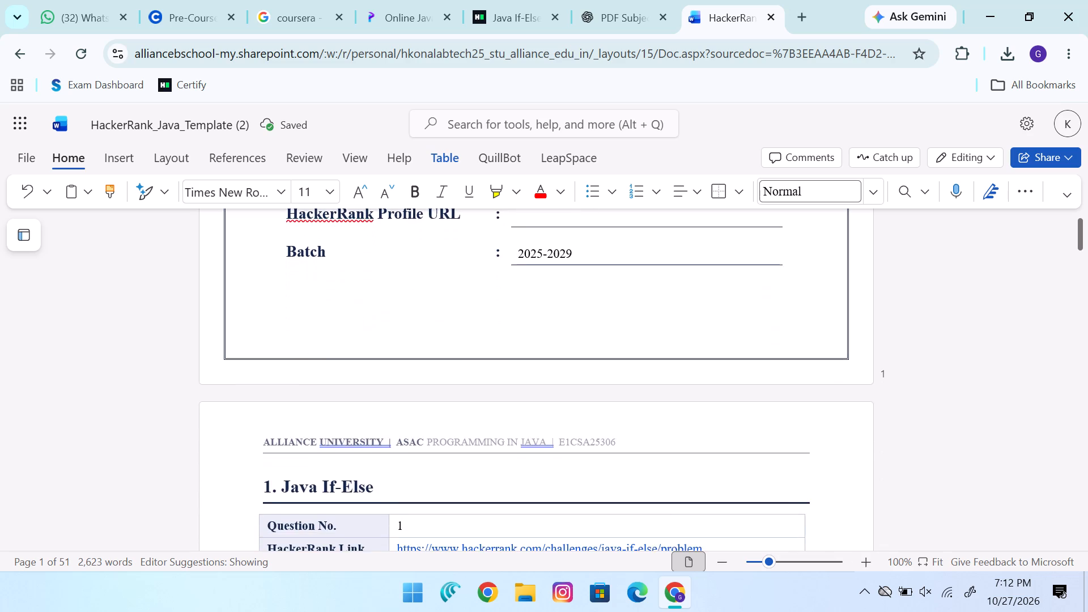
scroll(554, 401, "down", 2)
scroll(433, 414, "down", 6)
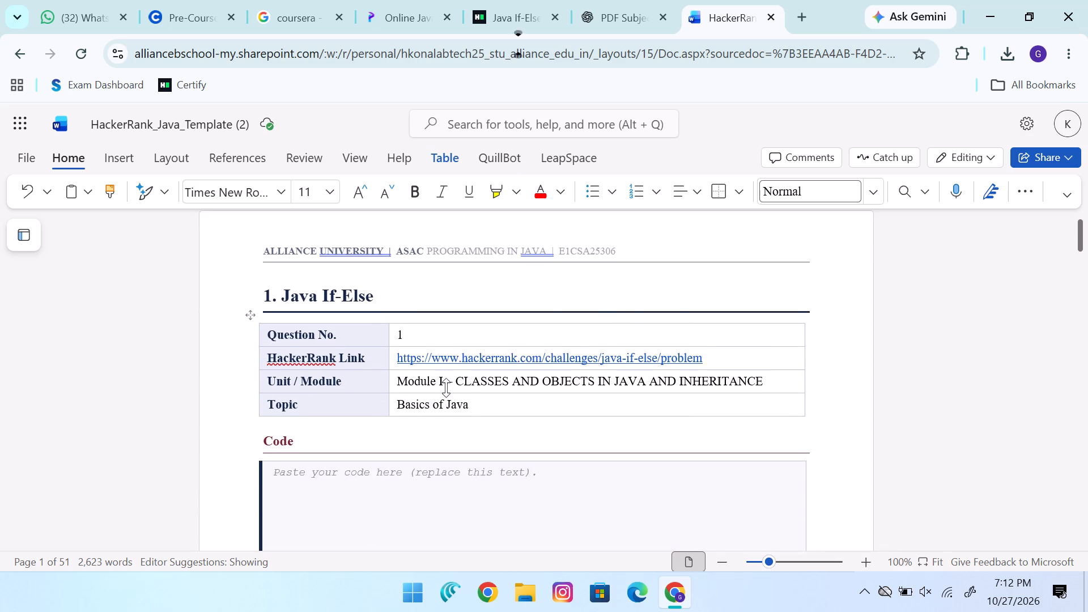
scroll(542, 336, "up", 11)
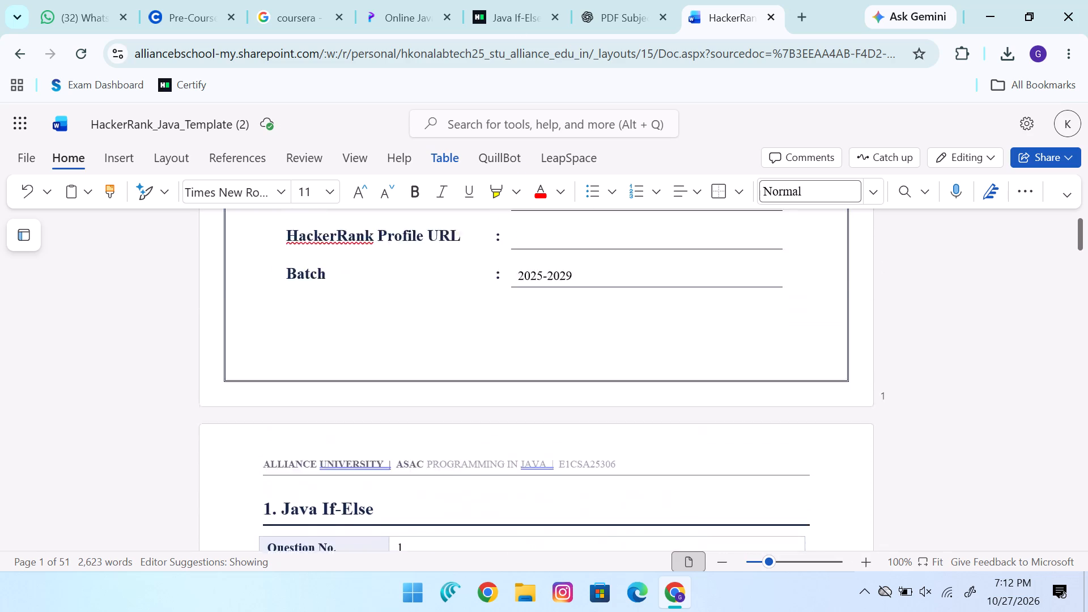
scroll(576, 360, "up", 5)
Switch to the HackerRank Java If-Else page and open the student's own profile from there.
left_click_drag(208, 0, 218, 0)
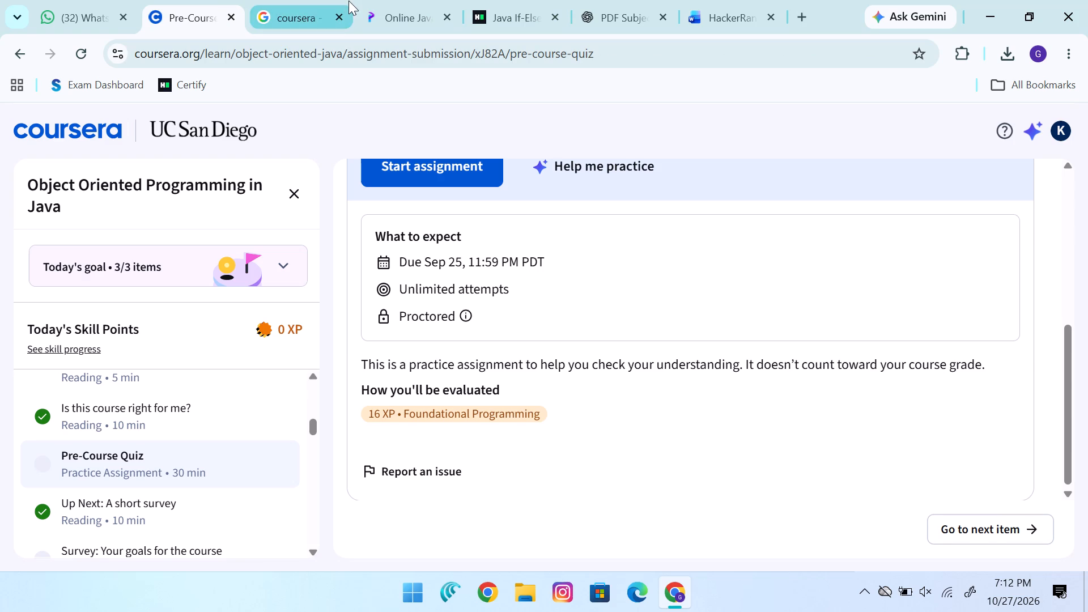
left_click(517, 0)
scroll(383, 171, "up", 10)
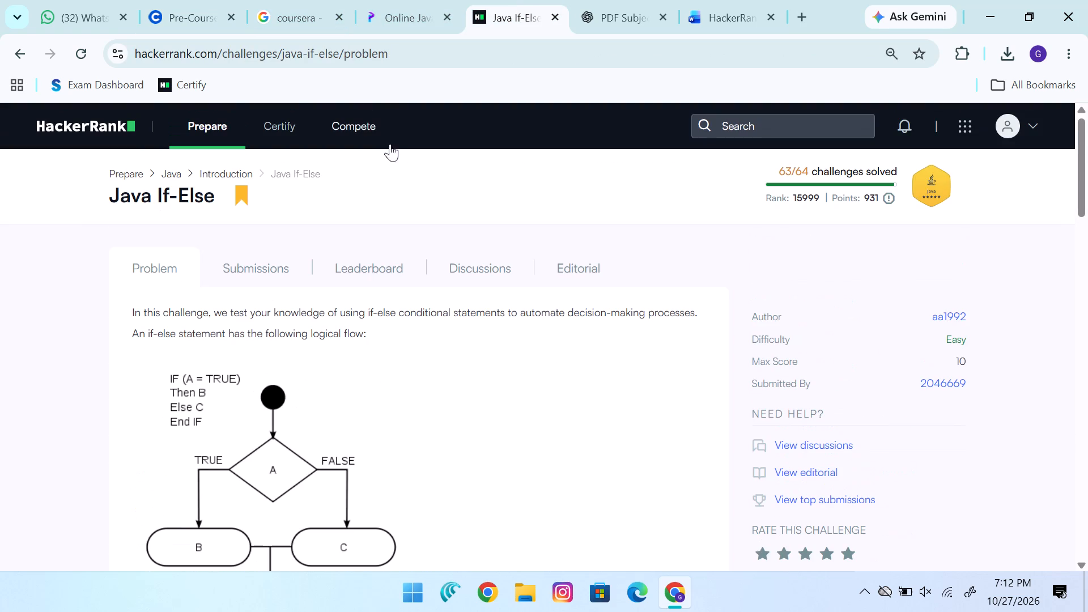
scroll(390, 144, "up", 7)
left_click(1015, 123)
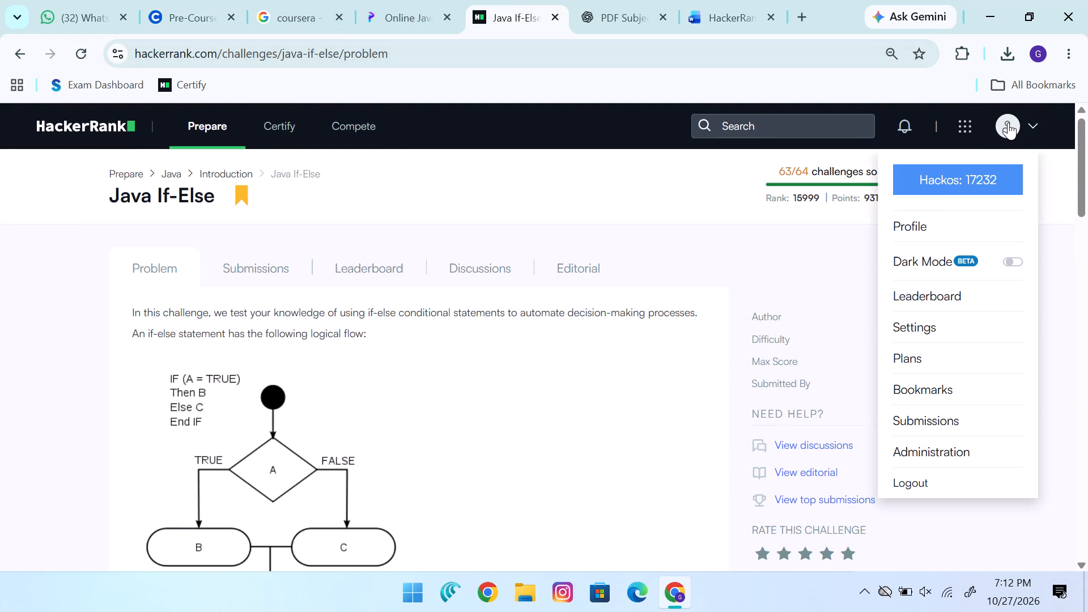
scroll(944, 246, "up", 12)
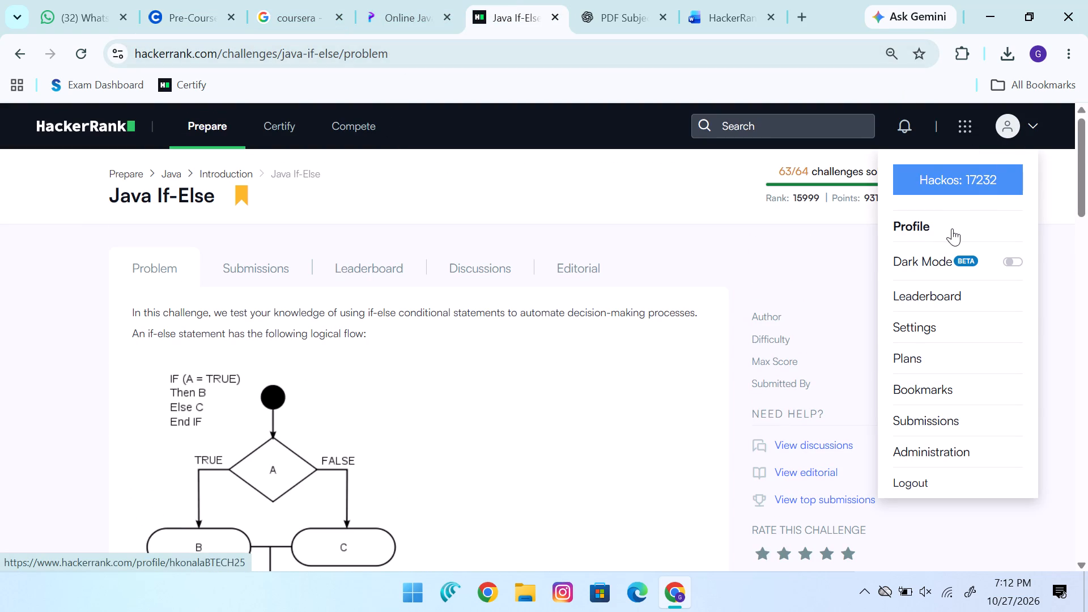
left_click(947, 226)
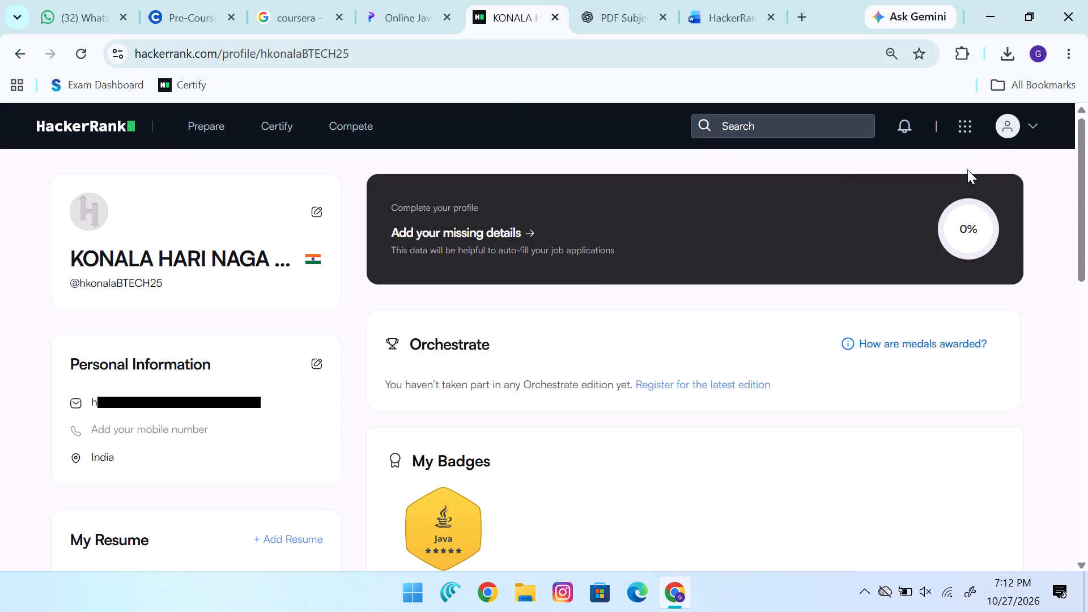
Look through the HackerRank profile page, from the personal information to the skills section, for a profile link.
scroll(397, 338, "up", 6)
scroll(406, 291, "down", 3)
scroll(707, 308, "up", 1)
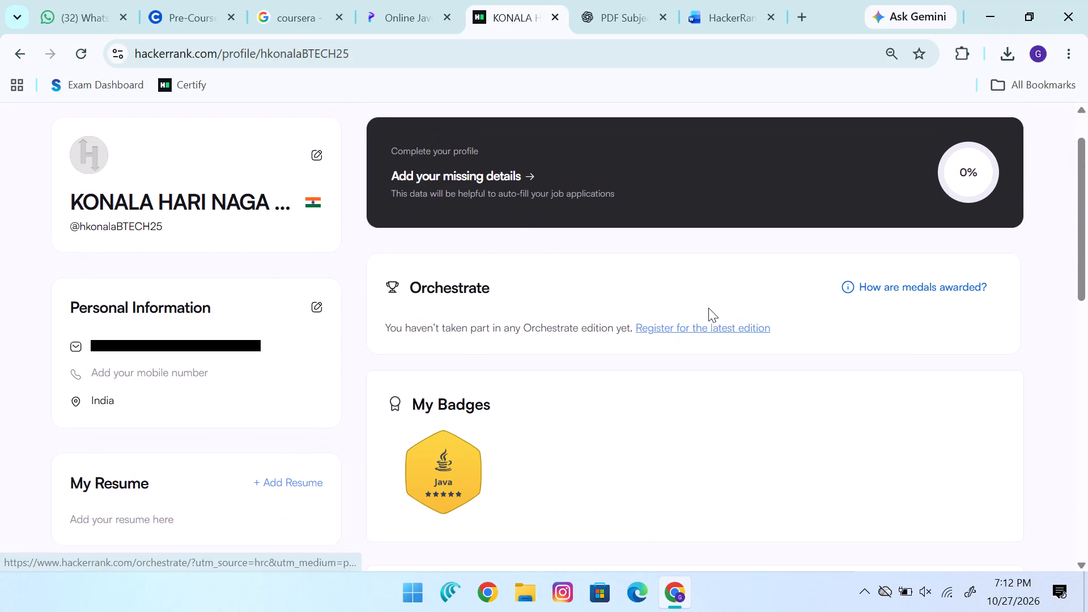
scroll(709, 308, "up", 5)
scroll(709, 307, "down", 6)
scroll(707, 299, "up", 13)
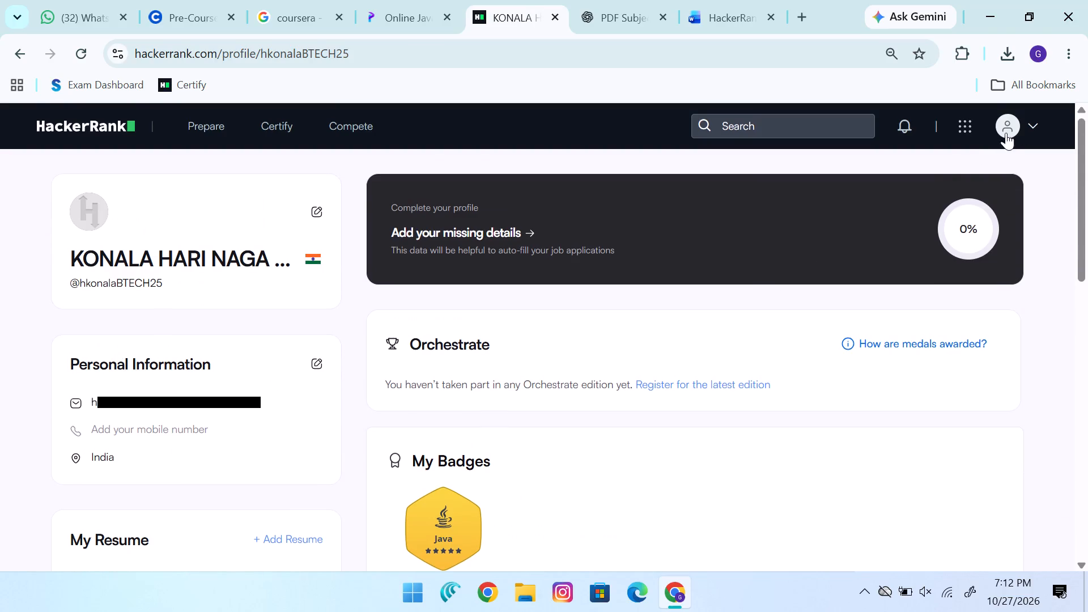
scroll(1008, 151, "down", 2)
scroll(297, 427, "down", 6)
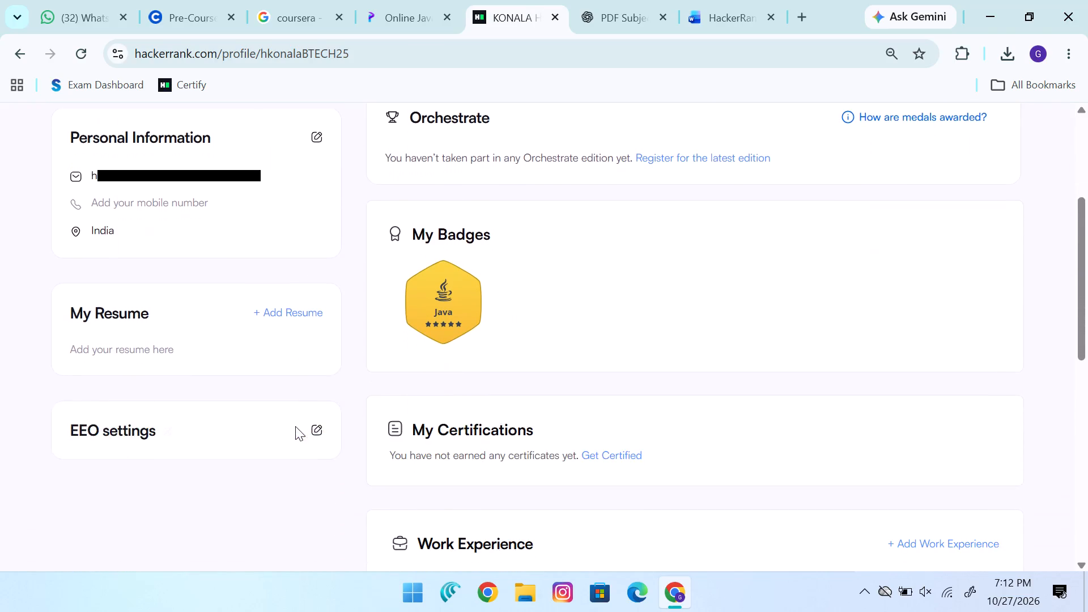
scroll(295, 423, "up", 14)
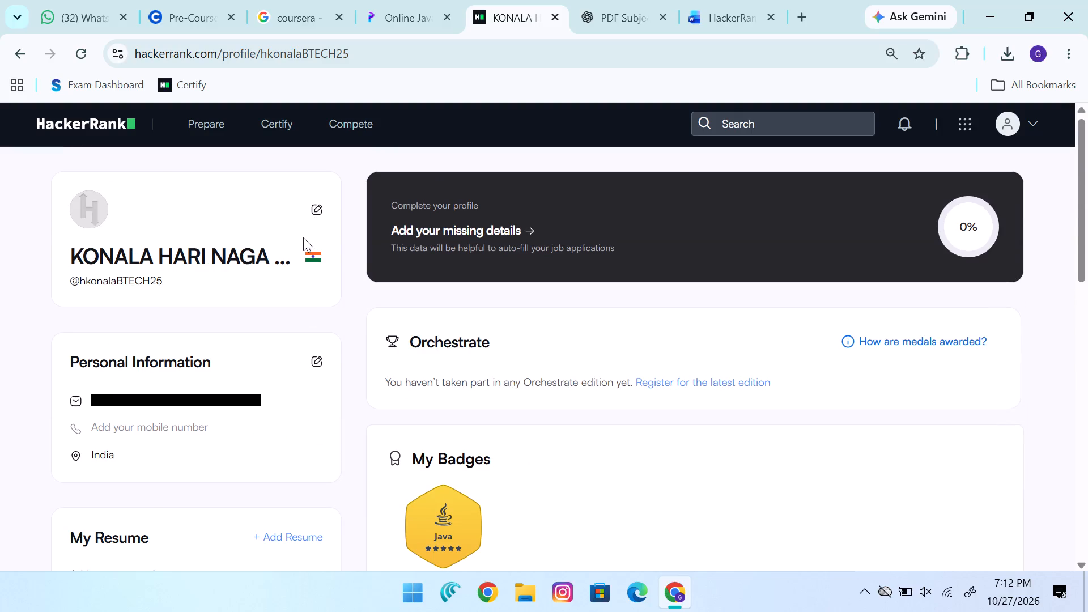
left_click(282, 265)
scroll(297, 314, "down", 7)
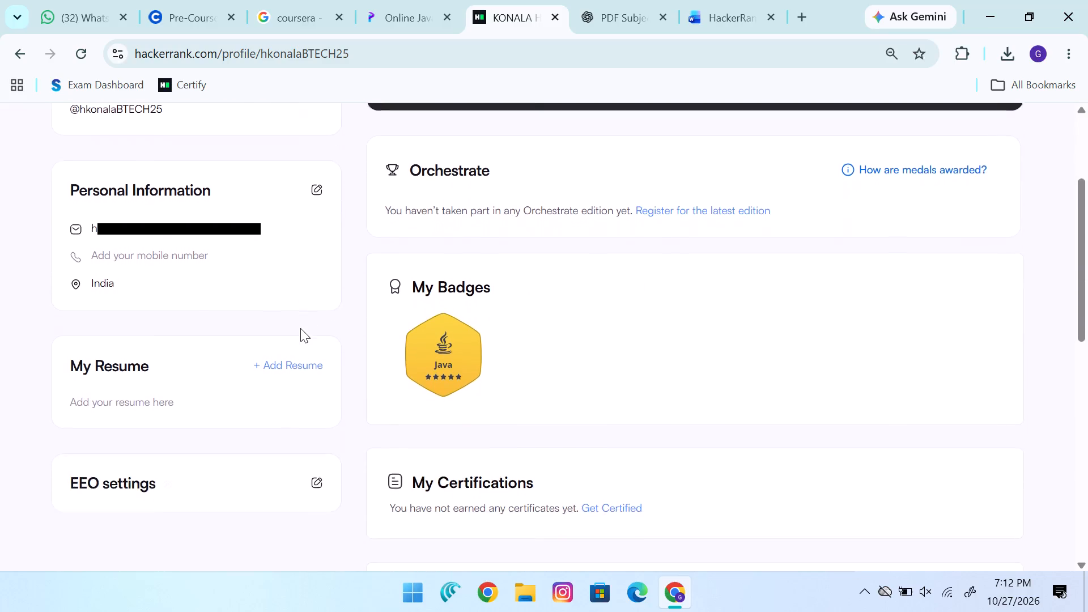
scroll(300, 328, "down", 19)
scroll(654, 321, "down", 9)
scroll(654, 322, "up", 3)
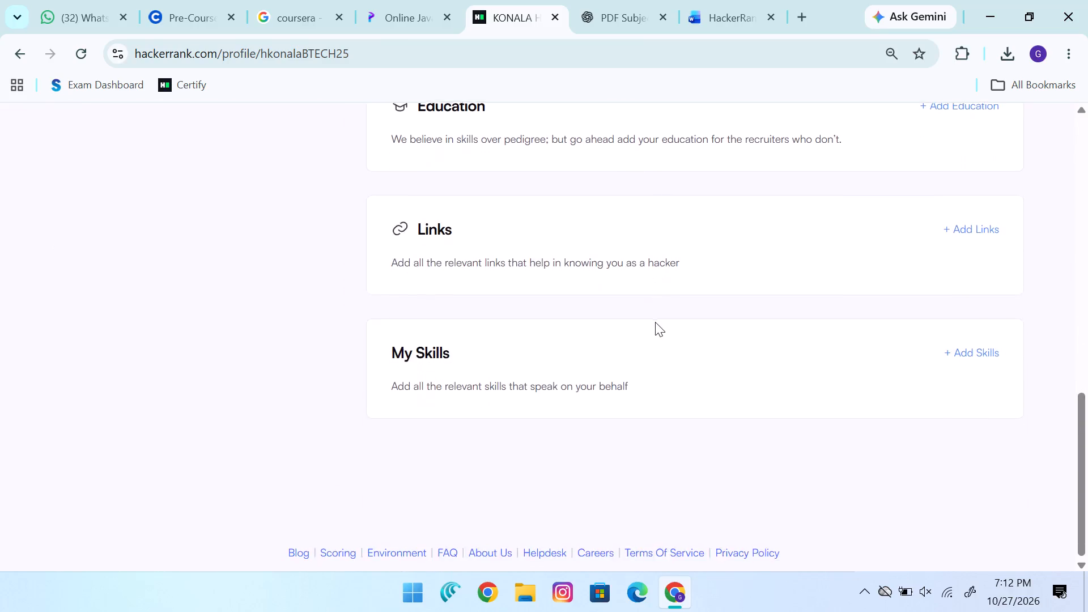
scroll(655, 322, "up", 20)
scroll(655, 322, "up", 13)
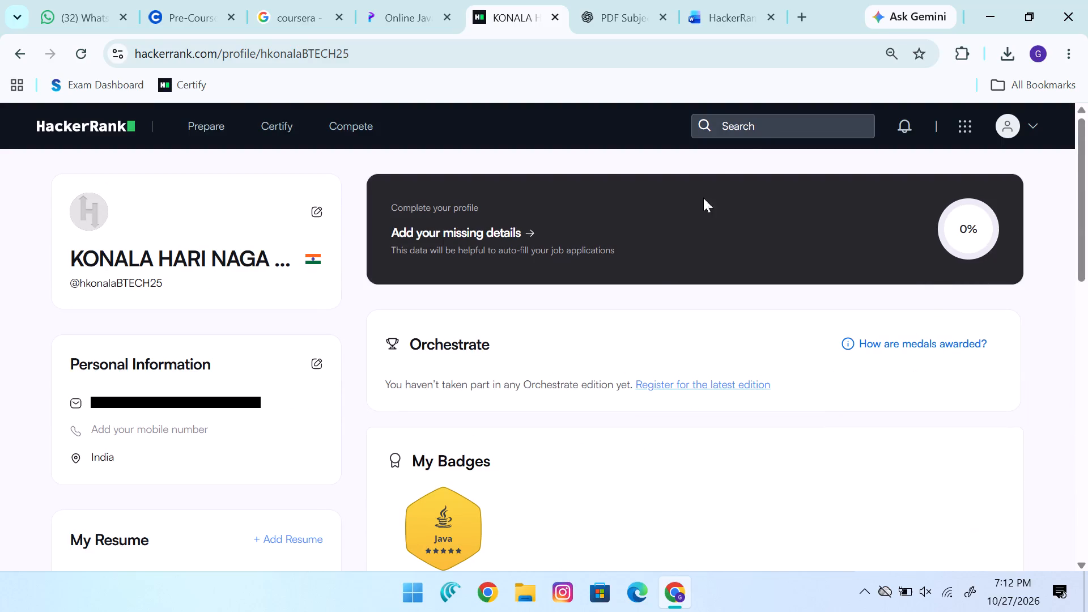
Copy the HackerRank profile page's web address into the HackerRank Profile URL field on the Word template's cover page.
left_click(394, 41)
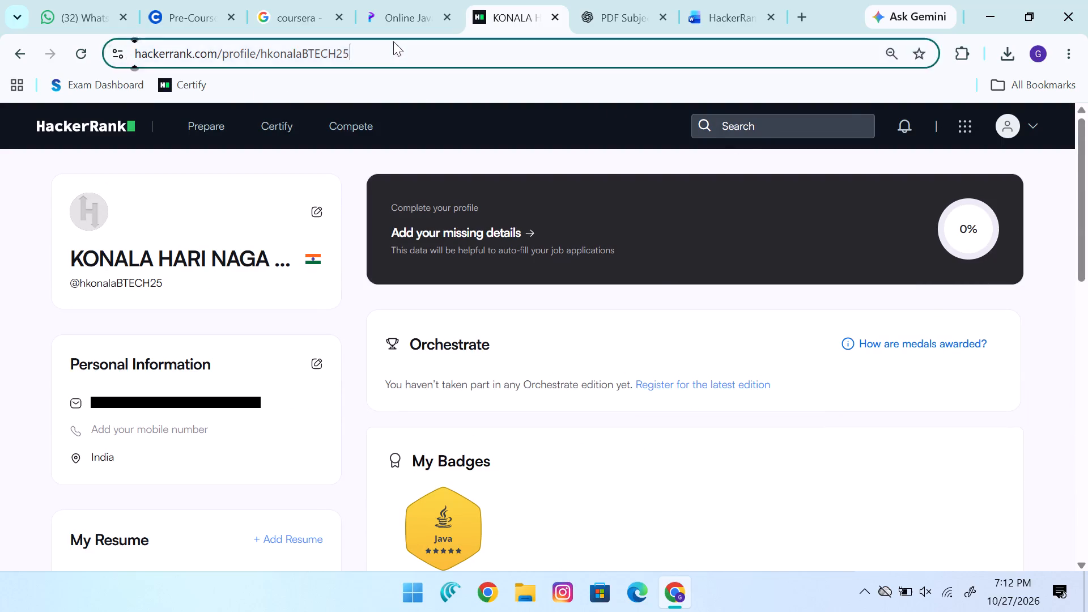
key("ctrl+a")
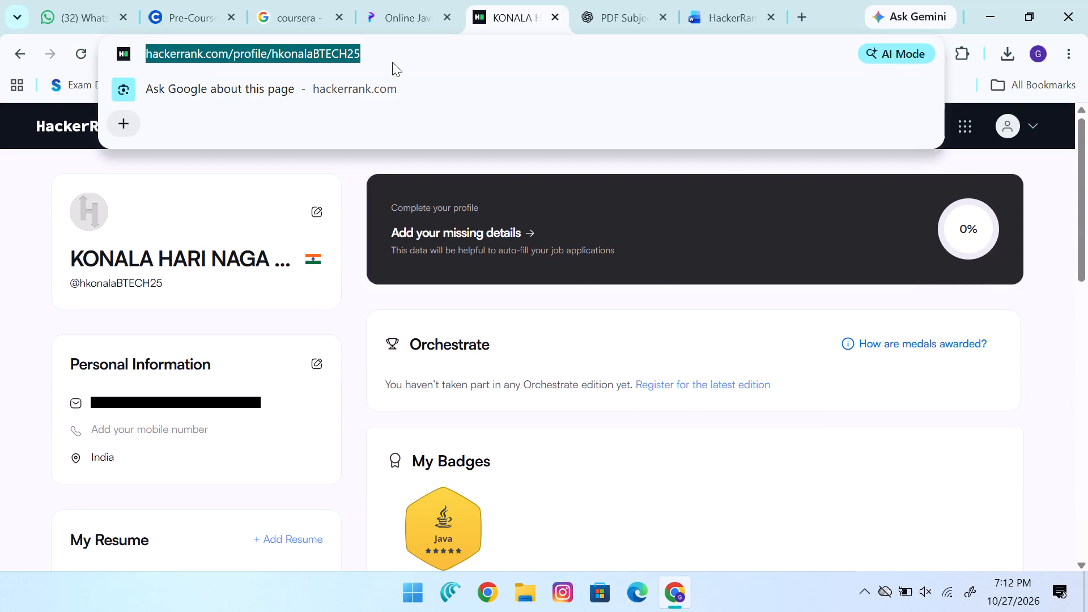
key("ctrl+c")
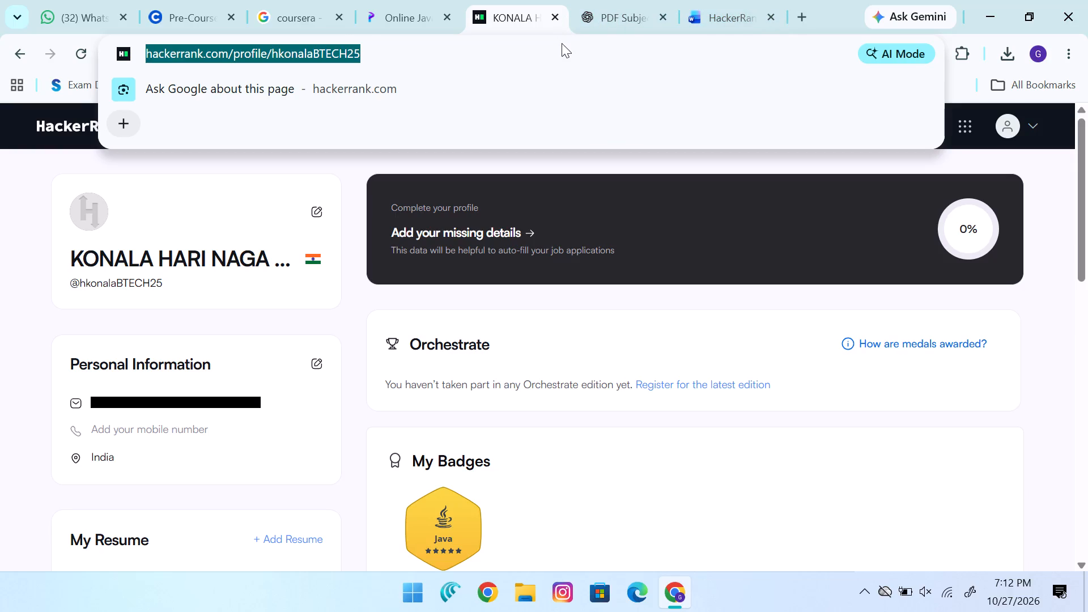
key("ctrl+c")
left_click(762, 13)
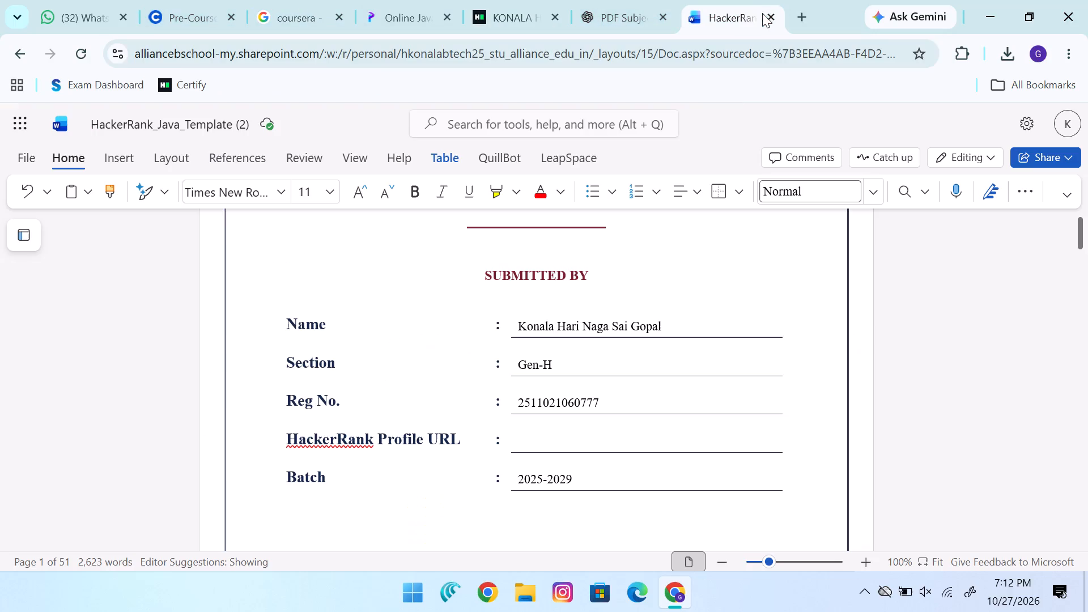
left_click(576, 444)
key("ctrl+v")
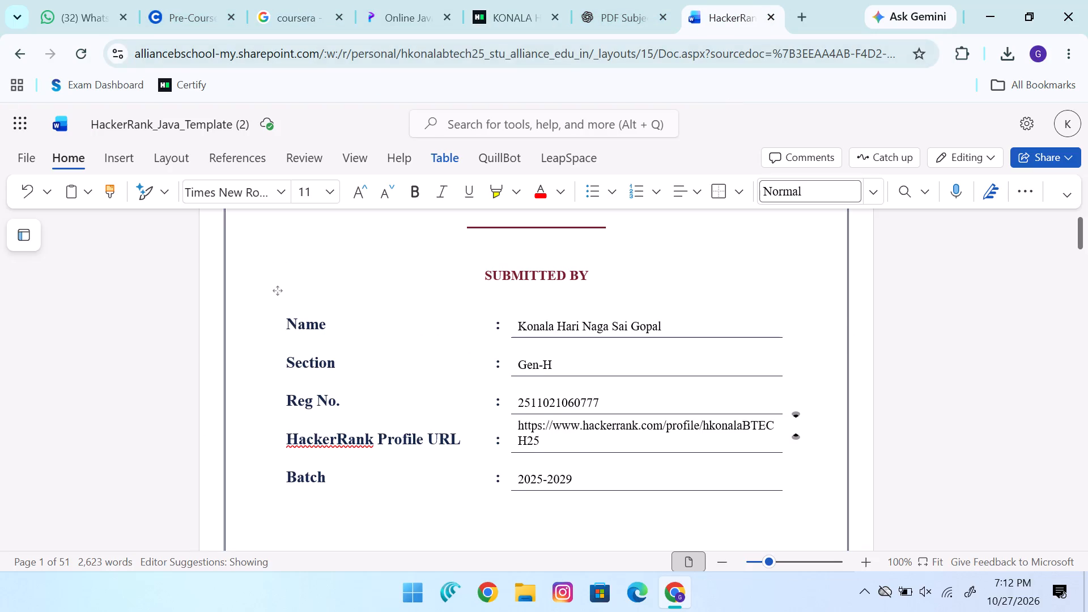
Turn the cover page's HackerRank profile address into a hyperlink to that same address.
scroll(776, 445, "down", 1)
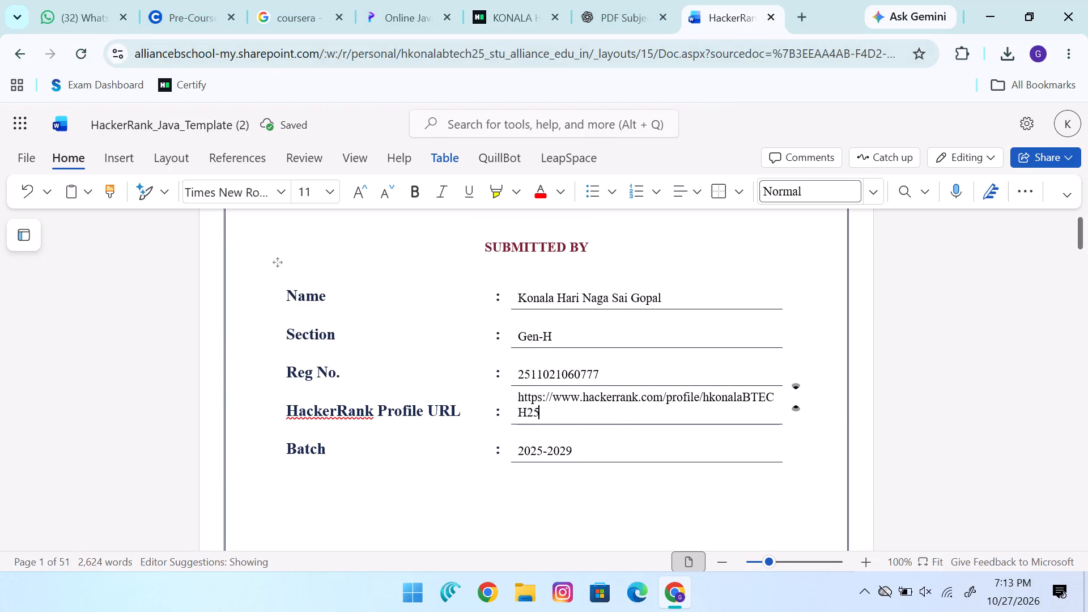
left_click_drag(547, 408, 520, 400)
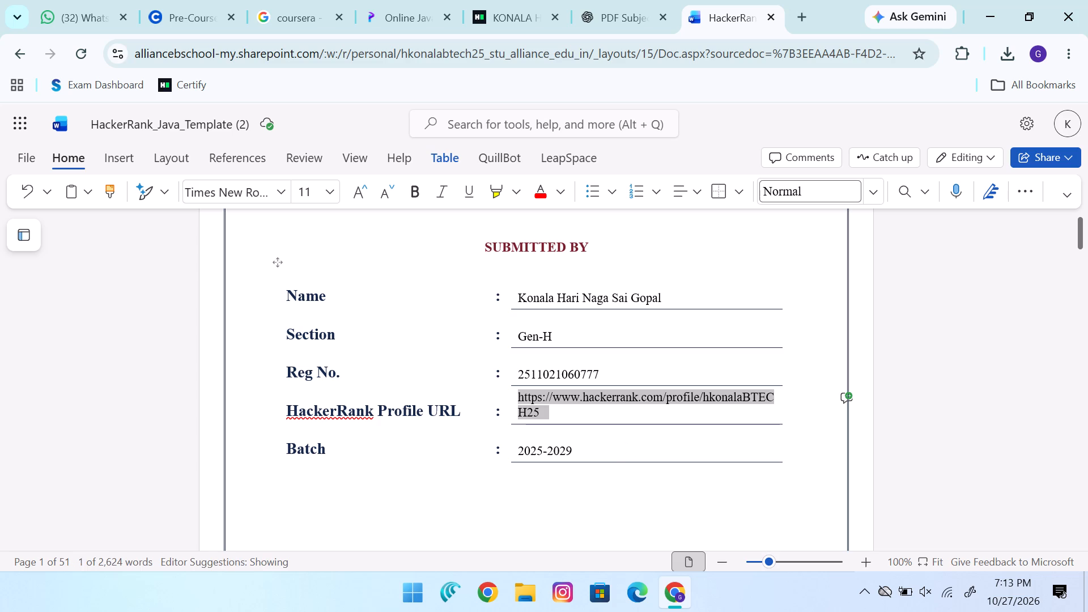
key("ctrl+k")
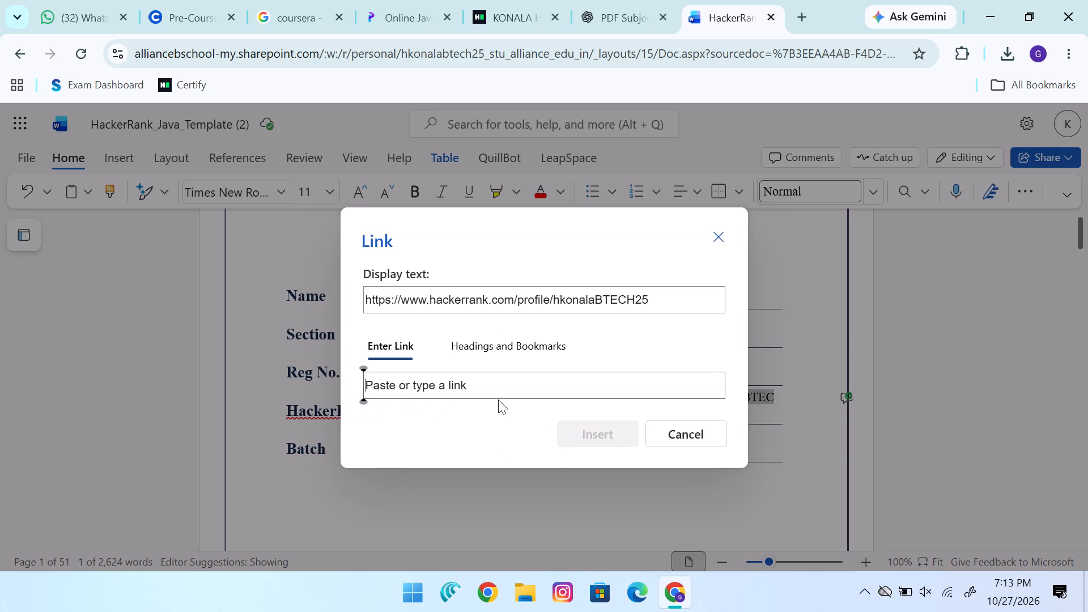
left_click(501, 394)
key("ctrl+v")
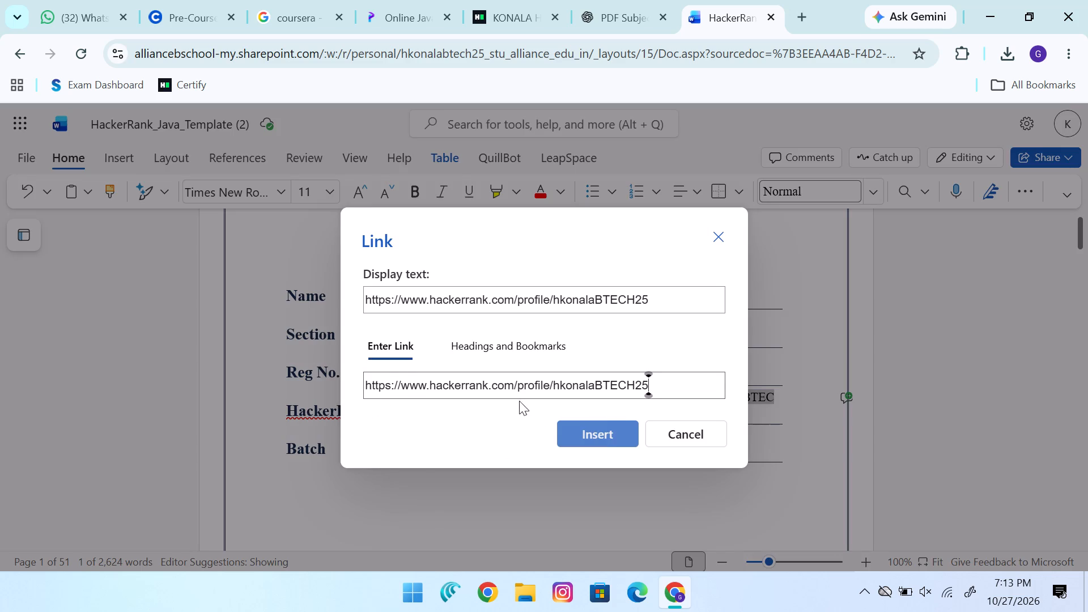
left_click(611, 430)
Examine the template's question pages from Java If-Else to Java Loops I, including their code and output sections.
scroll(834, 423, "down", 4)
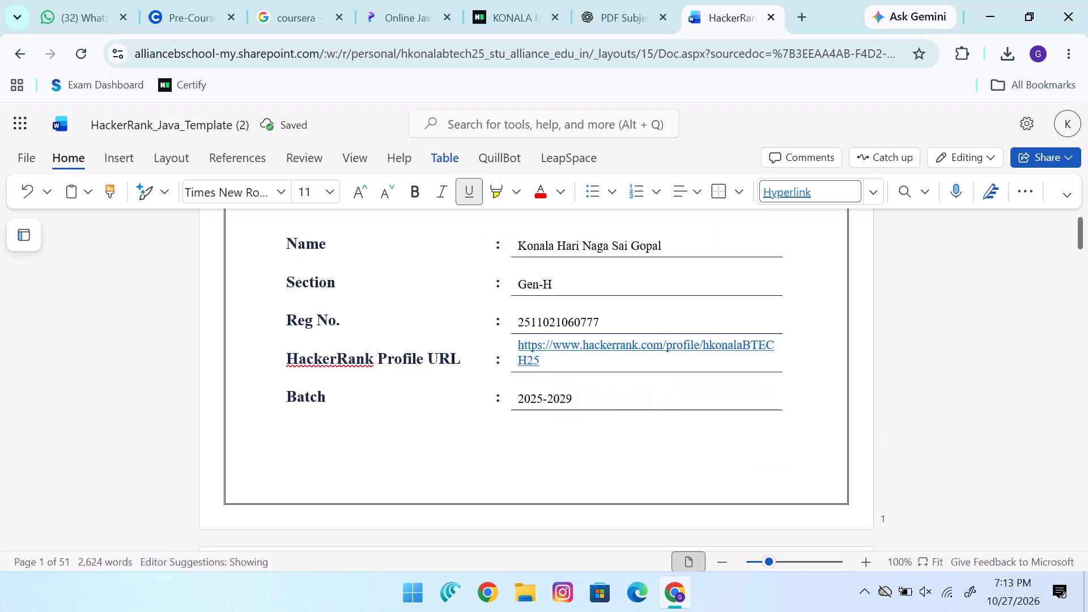
scroll(829, 428, "down", 2)
scroll(725, 414, "down", 5)
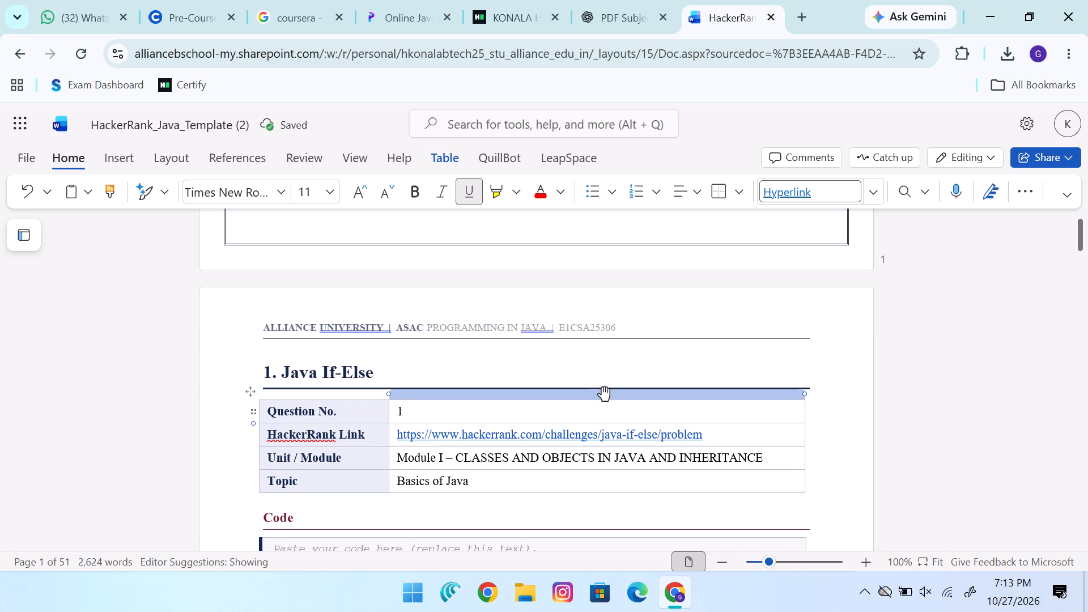
scroll(605, 394, "down", 7)
scroll(46, 431, "down", 6)
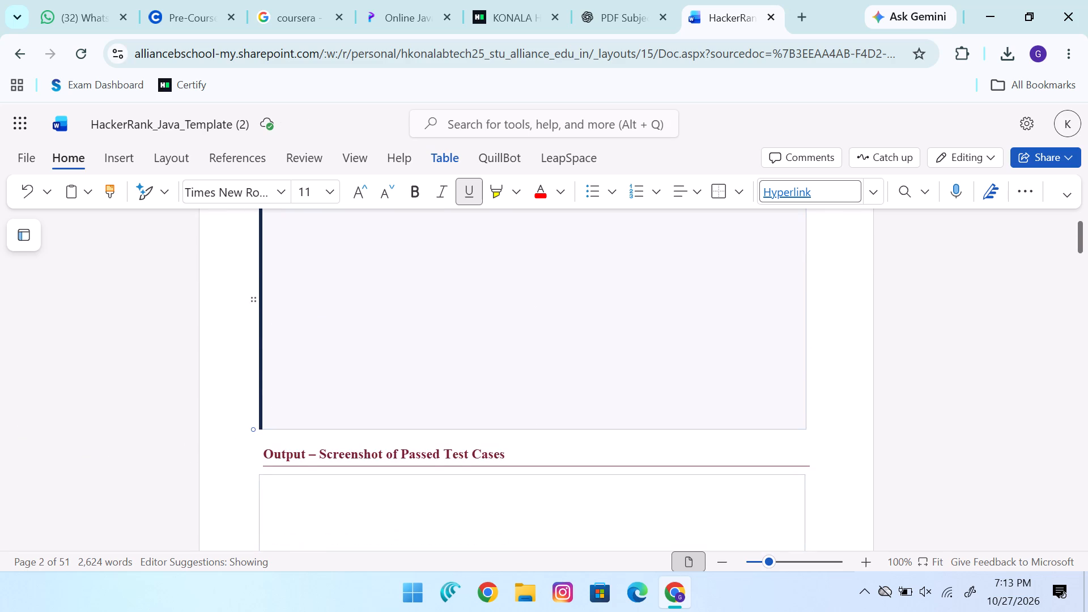
scroll(414, 398, "down", 12)
scroll(395, 401, "up", 6)
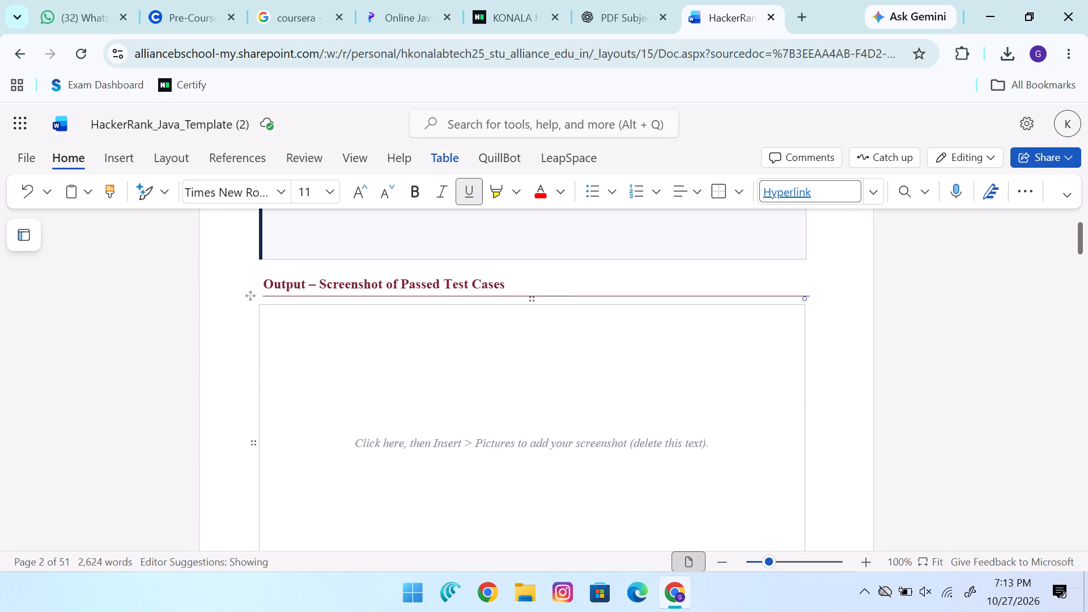
scroll(504, 372, "down", 3)
scroll(545, 380, "down", 20)
scroll(545, 380, "down", 7)
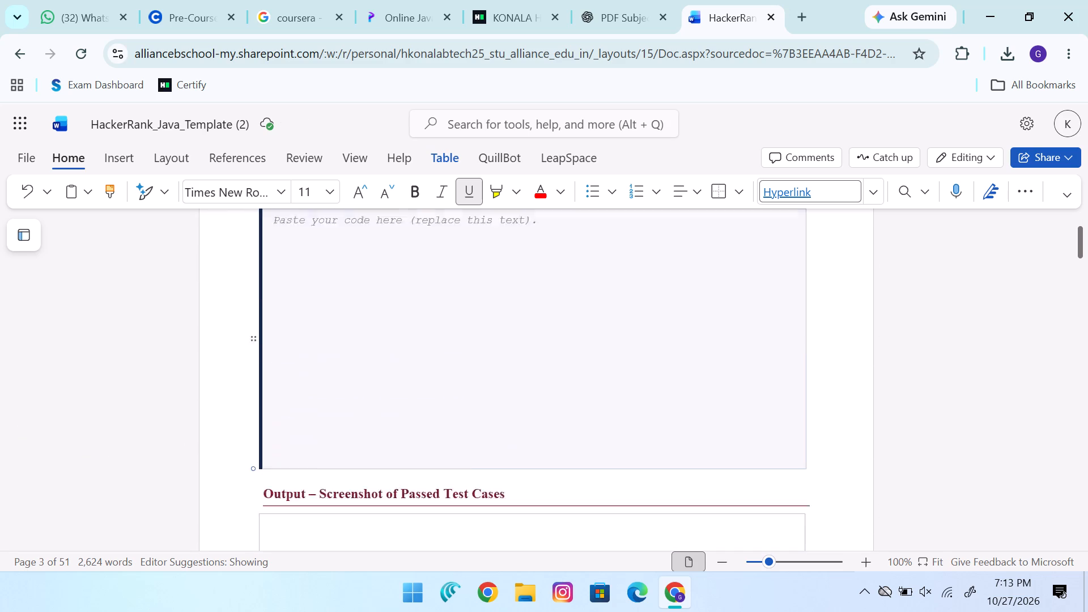
scroll(521, 394, "down", 20)
scroll(521, 394, "down", 9)
scroll(726, 354, "up", 14)
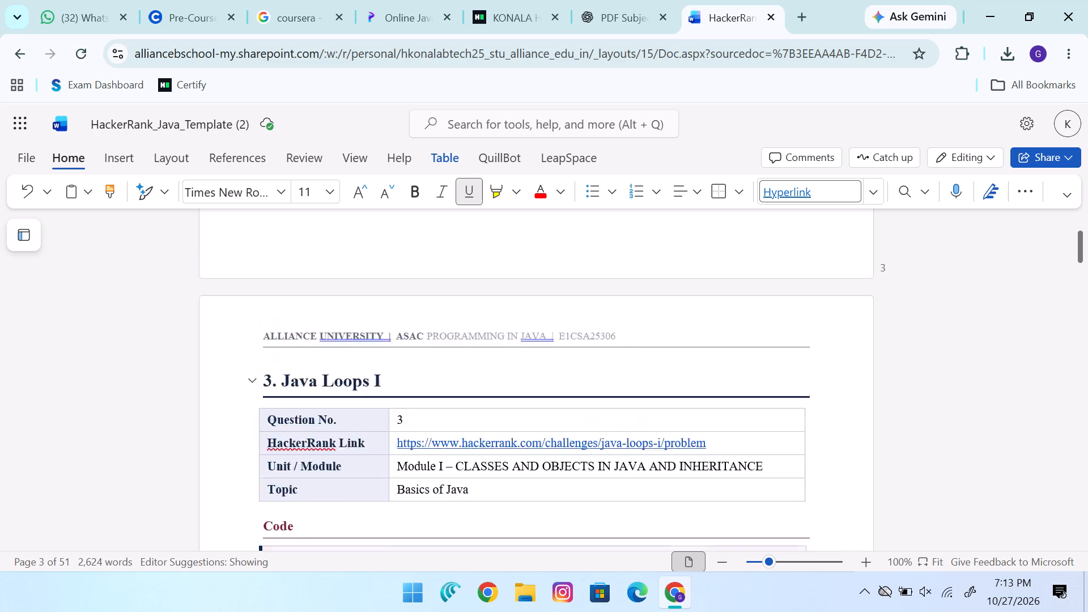
scroll(711, 357, "up", 20)
scroll(711, 357, "up", 20)
scroll(711, 357, "up", 14)
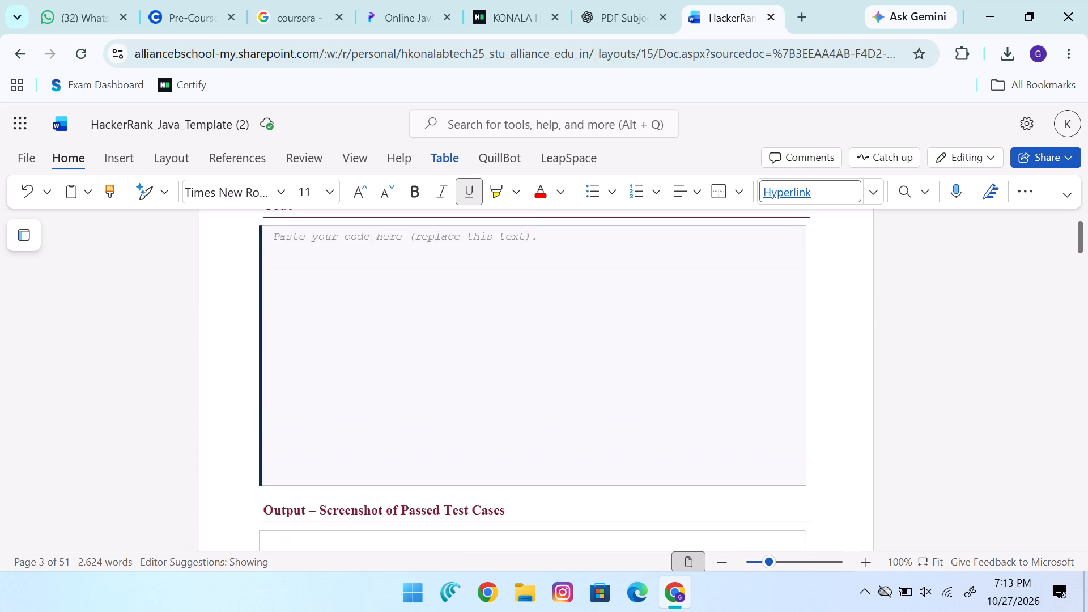
scroll(705, 347, "up", 20)
scroll(705, 347, "up", 7)
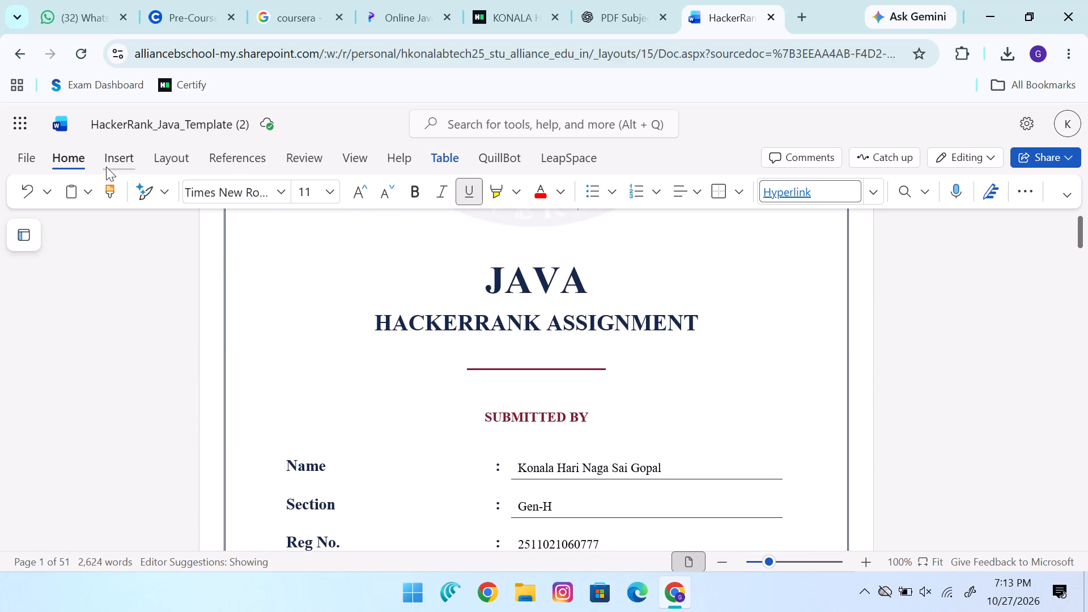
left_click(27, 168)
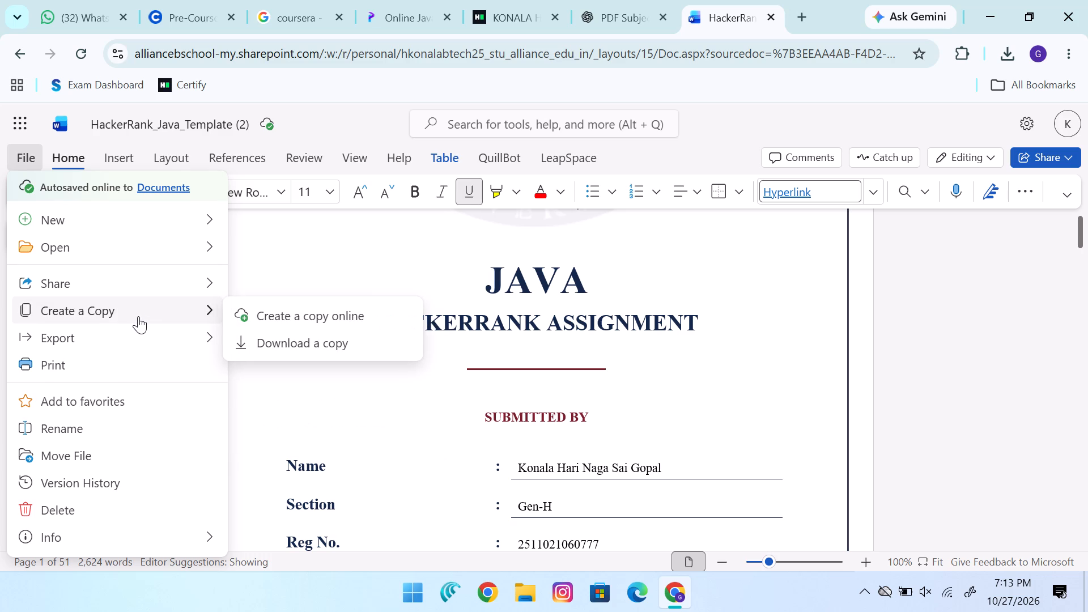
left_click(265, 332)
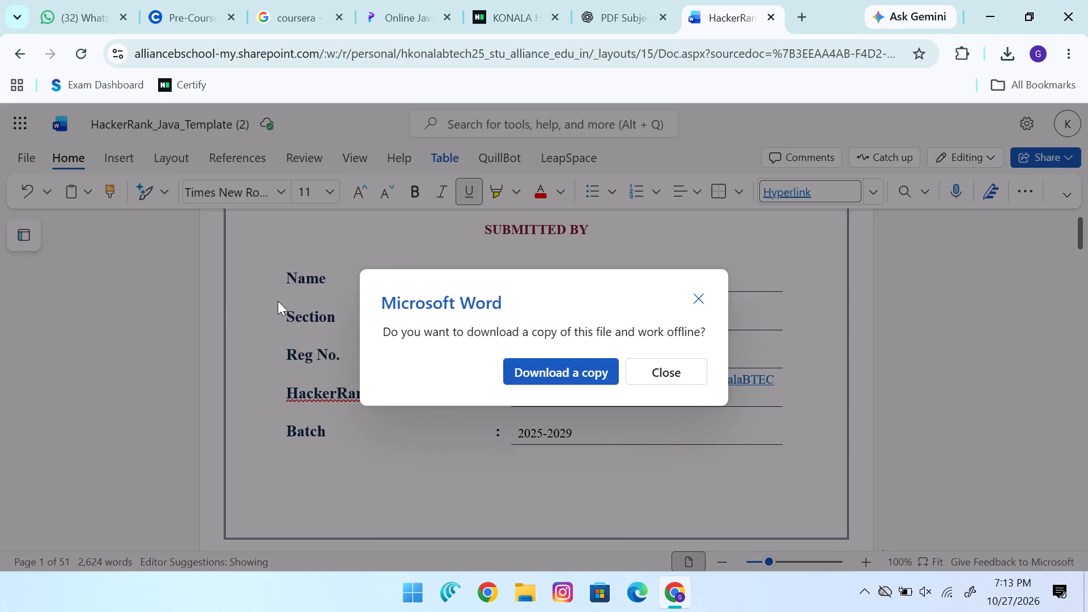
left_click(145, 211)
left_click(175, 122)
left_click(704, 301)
Rename the HackerRank template document as Hakerrank.gopal.
left_click(223, 123)
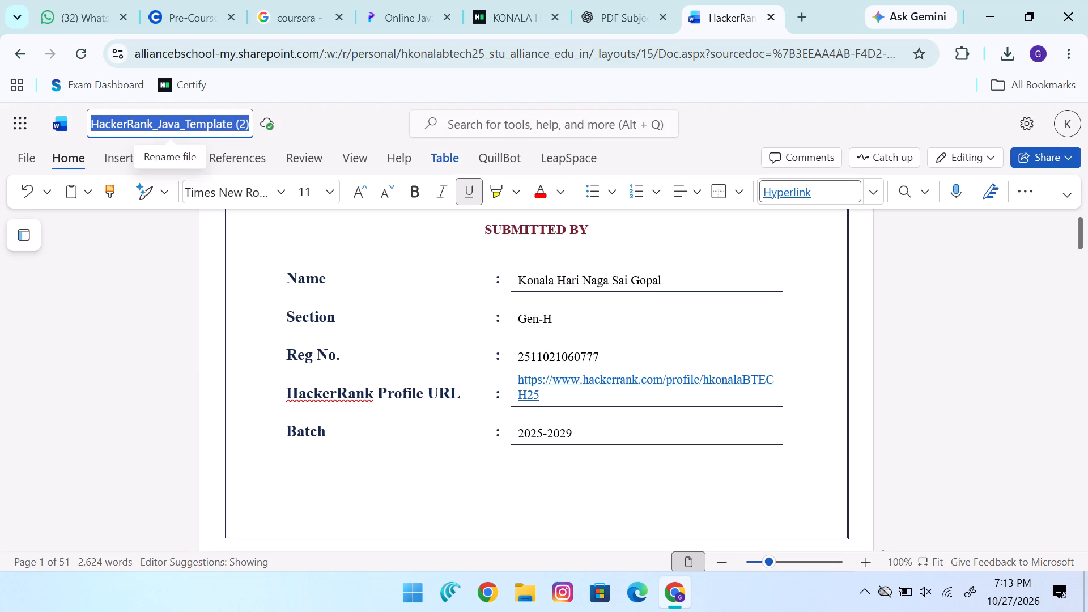
key("BackSpace")
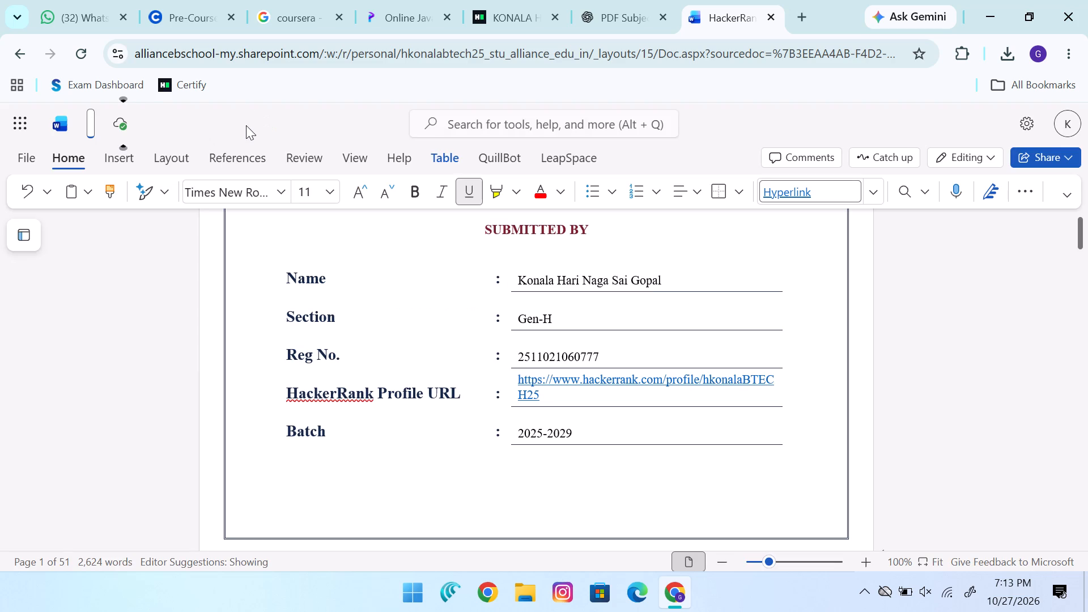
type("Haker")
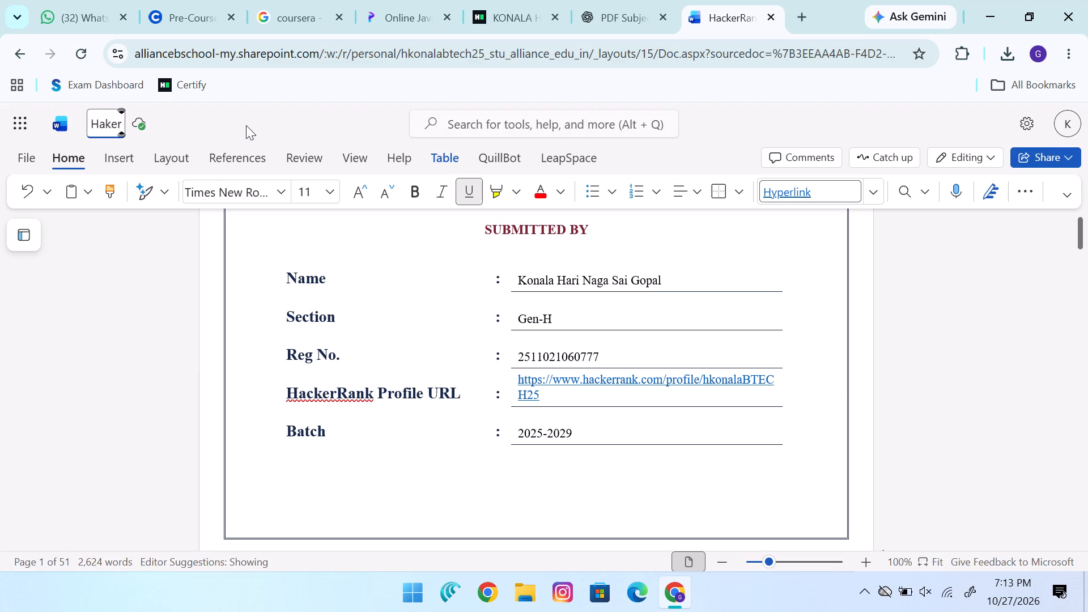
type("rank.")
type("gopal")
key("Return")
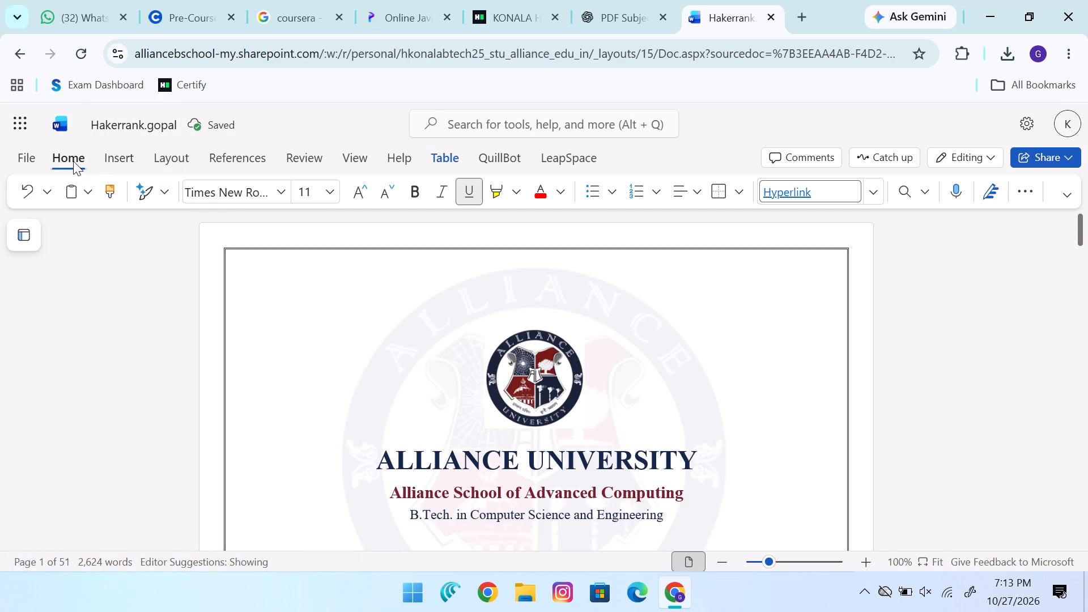
left_click(28, 156)
left_click(109, 317)
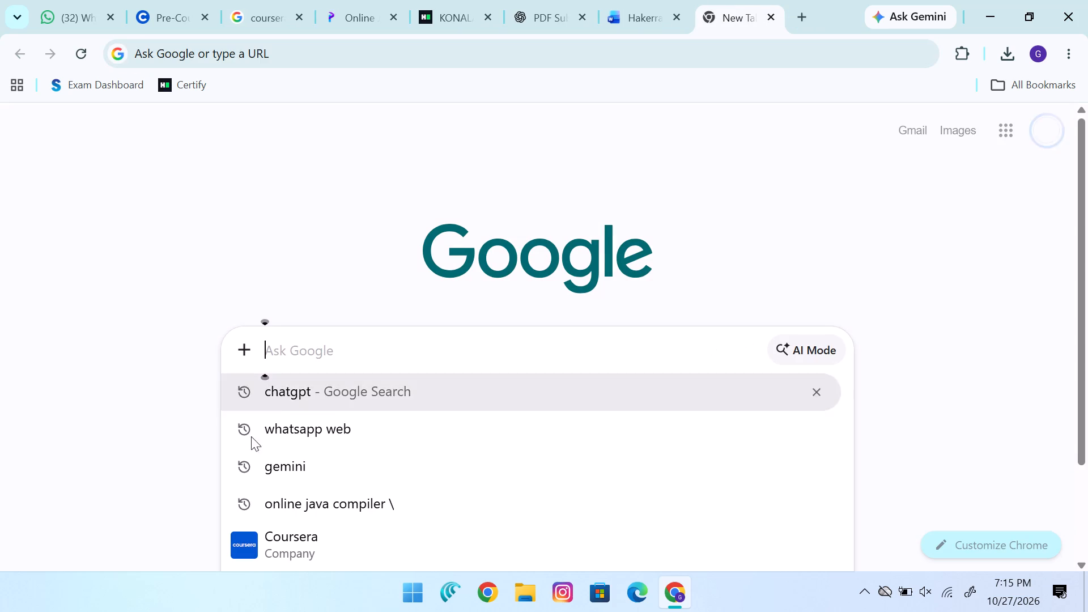
scroll(318, 464, "down", 4)
left_click(350, 236)
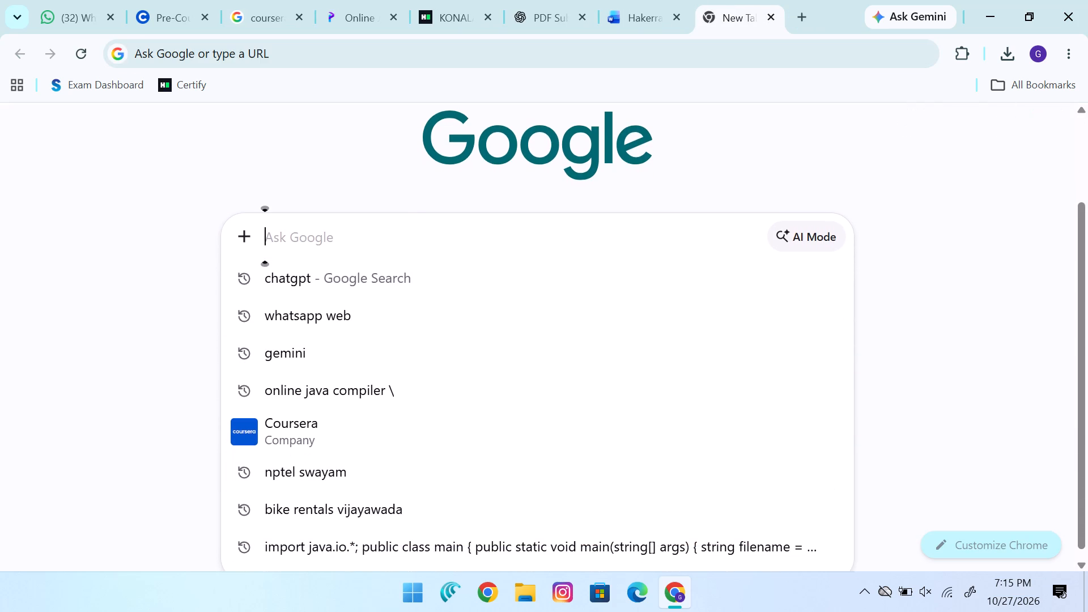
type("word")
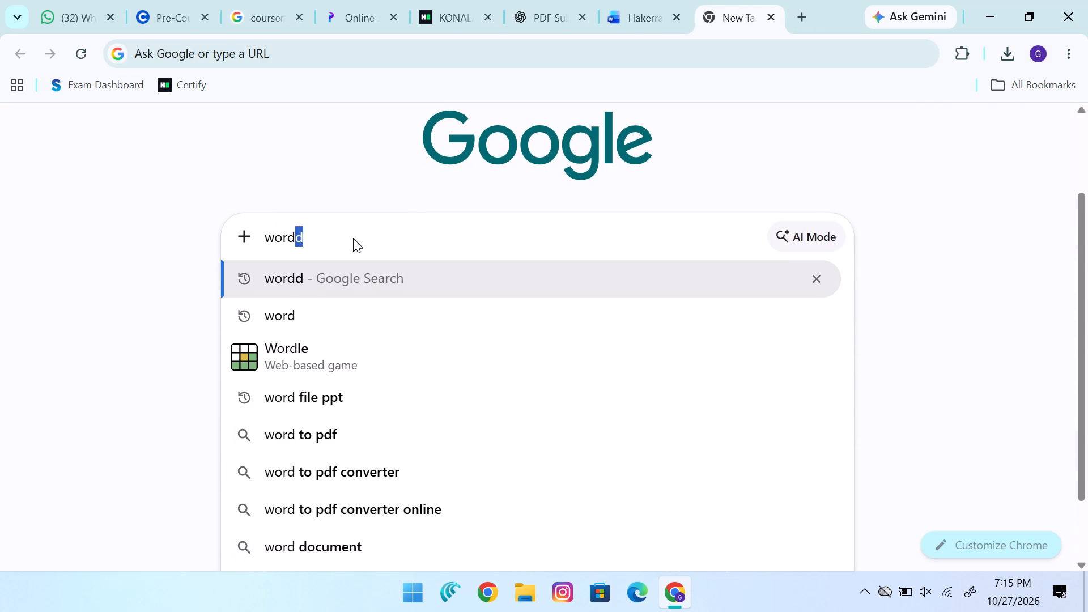
left_click(354, 244)
key("BackSpace")
key("Return")
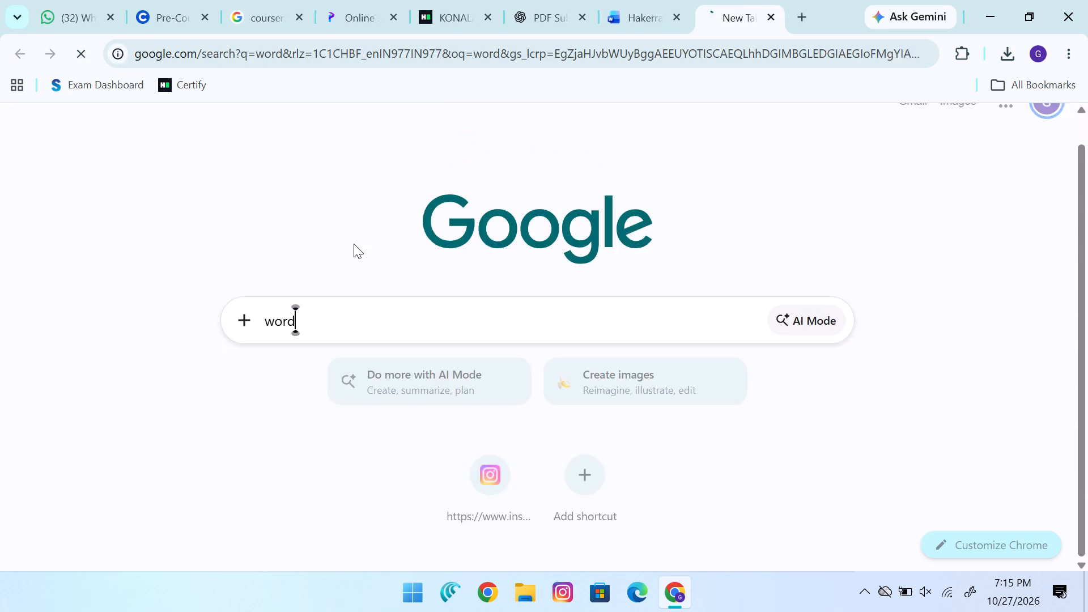
left_click(180, 318)
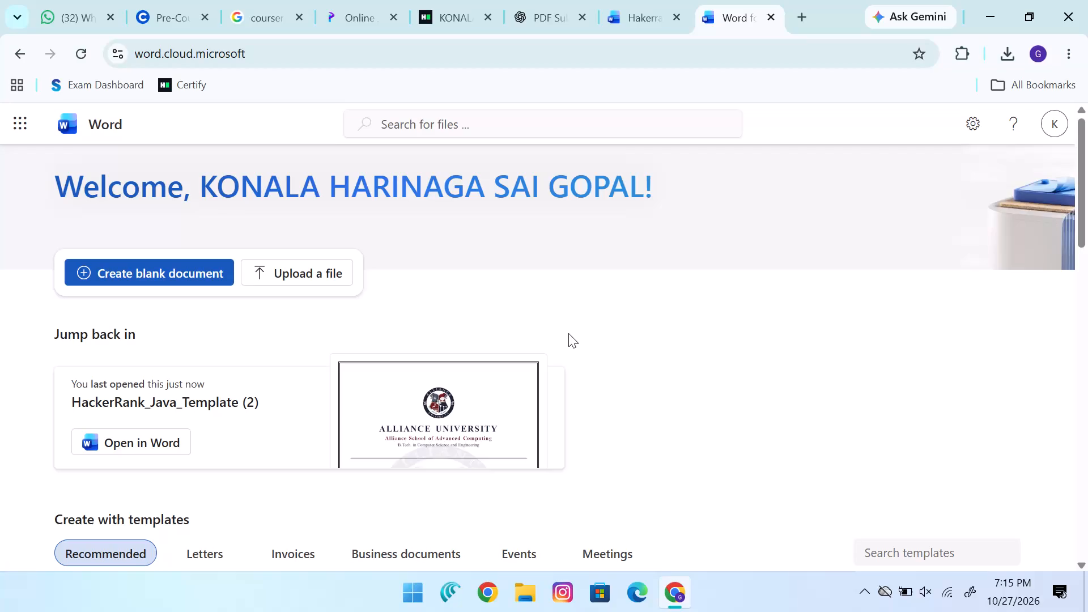
Look over the Word home page's recent document and templates, check the Hakerrank.gopal cover page details, and return to the Word home page.
scroll(591, 344, "down", 6)
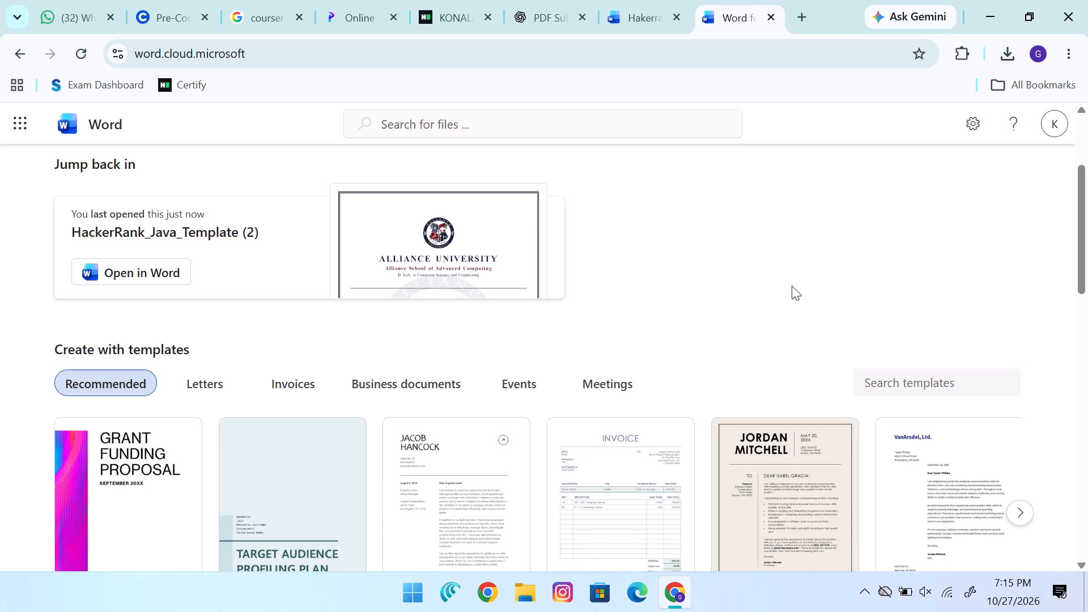
scroll(792, 286, "down", 6)
scroll(776, 279, "up", 20)
scroll(776, 279, "up", 4)
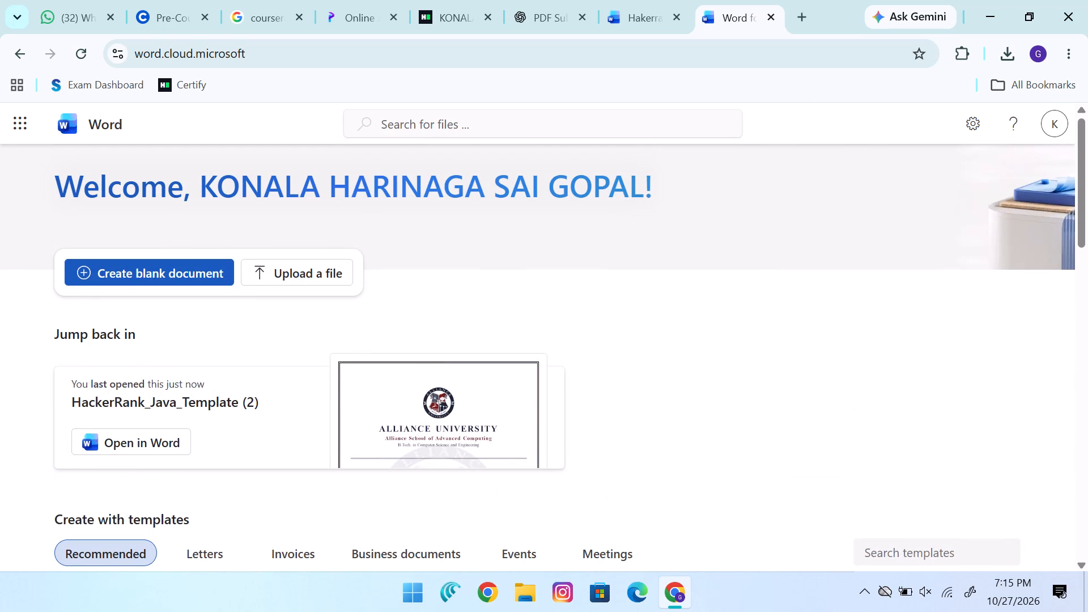
scroll(299, 198, "down", 3)
scroll(248, 197, "up", 4)
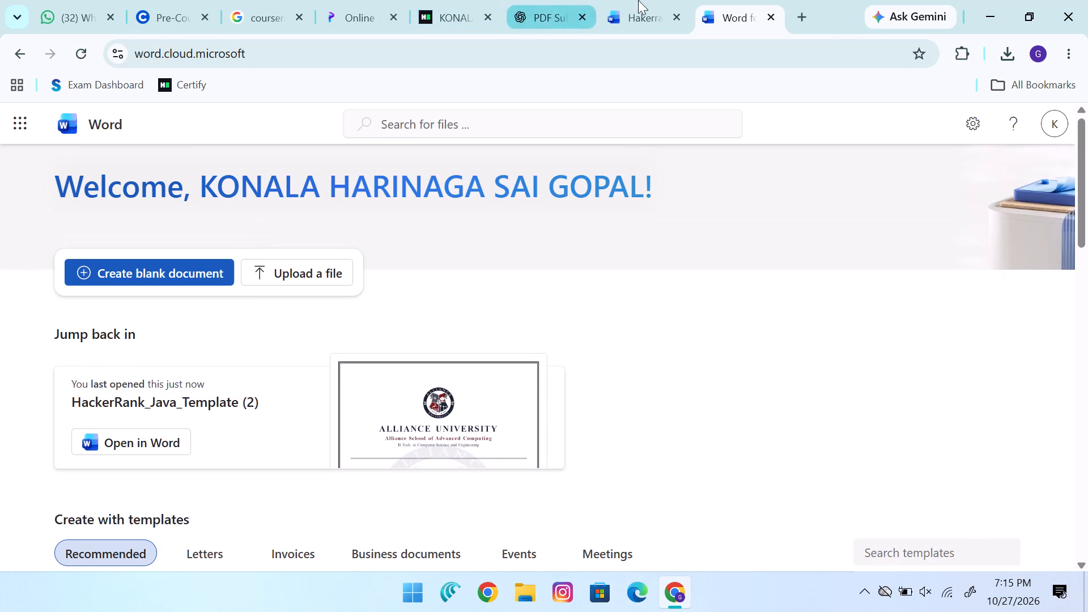
left_click(644, 0)
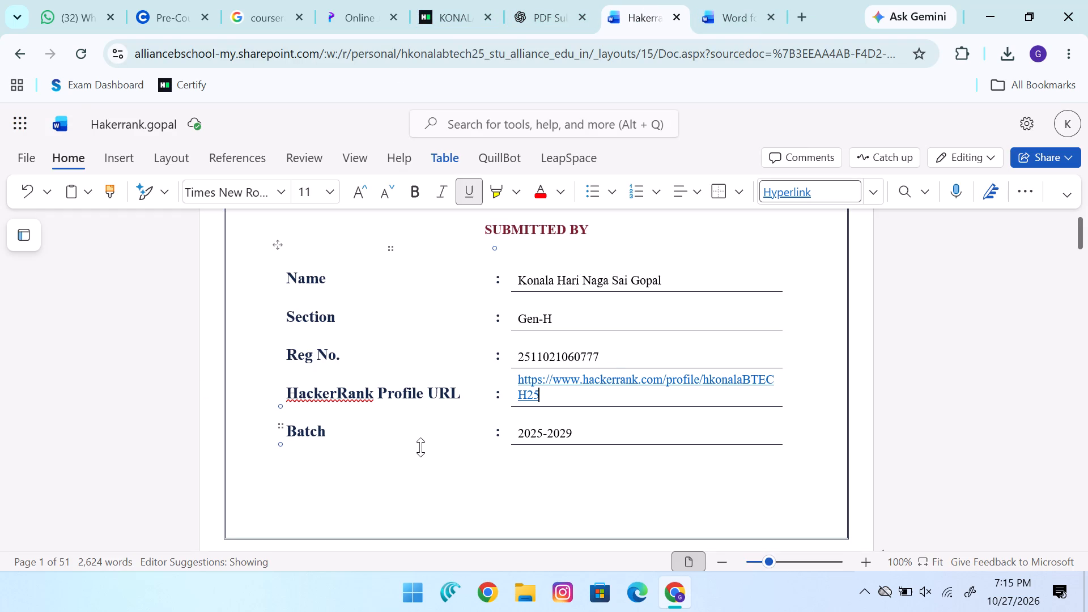
scroll(420, 447, "up", 2)
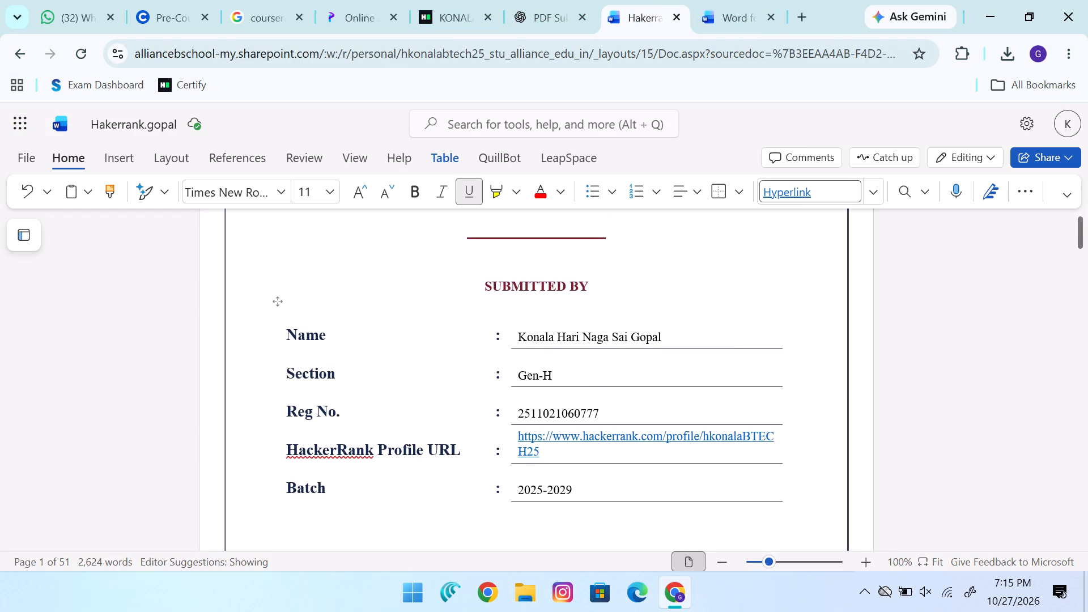
scroll(589, 388, "down", 3)
left_click(722, 12)
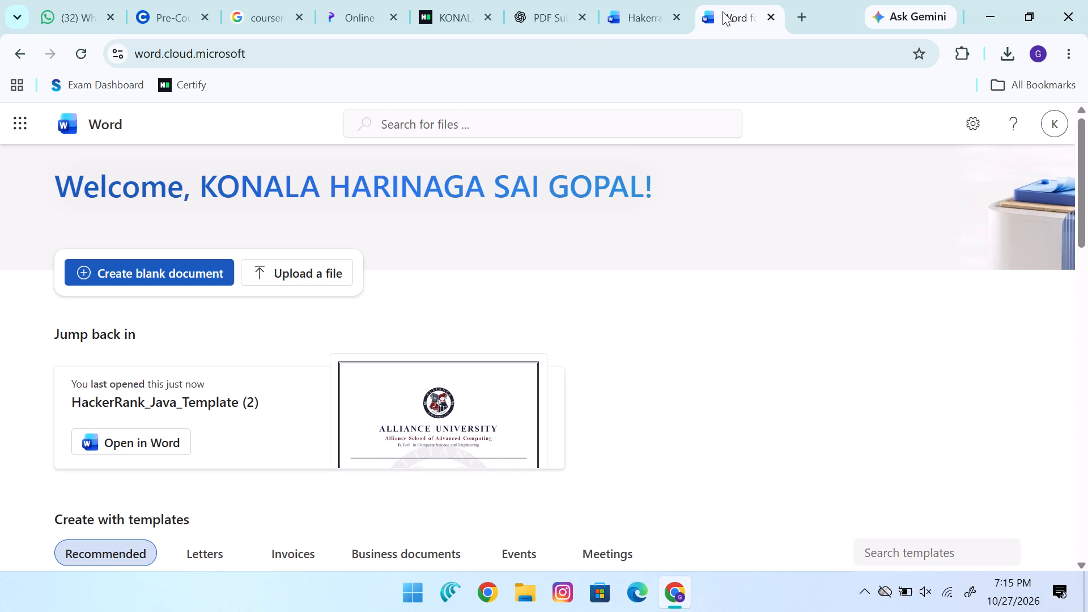
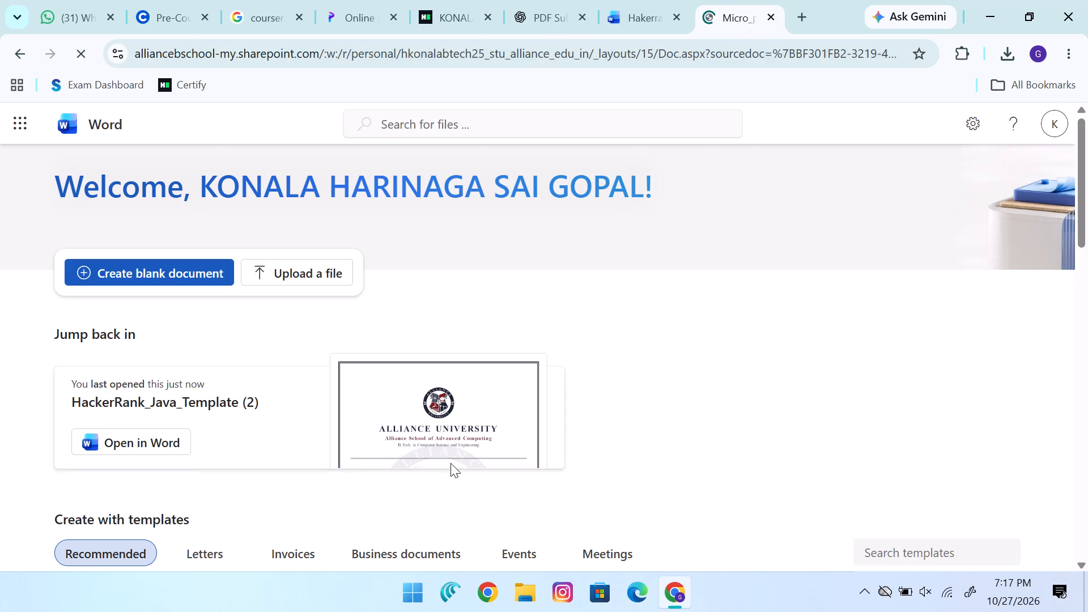
Look through the Micro_project_-_Report_Template document, from the title block to References, for its required sections and word limits.
scroll(664, 464, "down", 6)
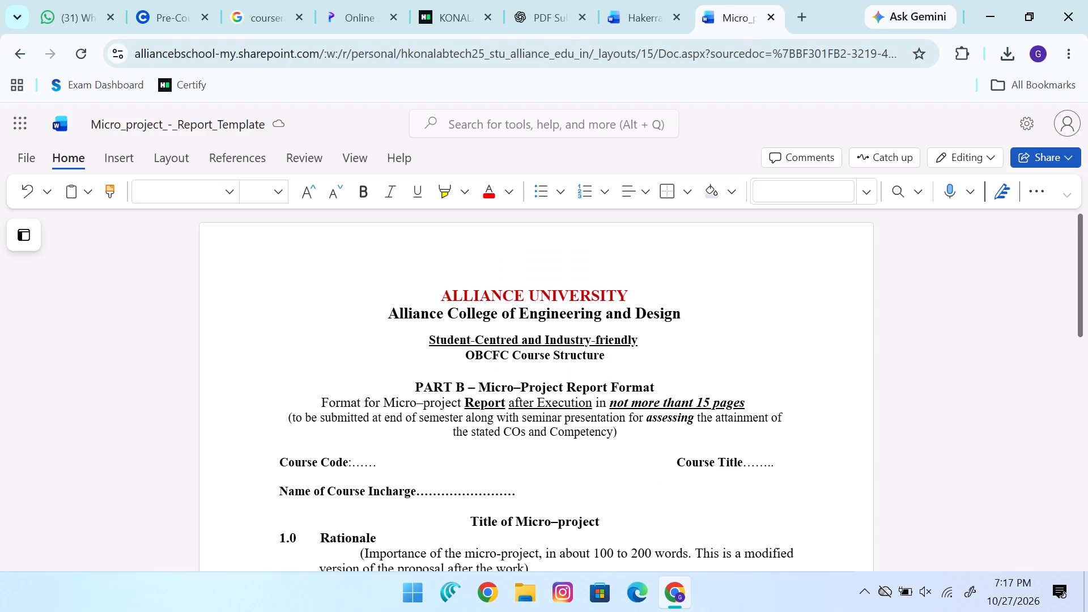
scroll(551, 441, "down", 3)
left_click(669, 1)
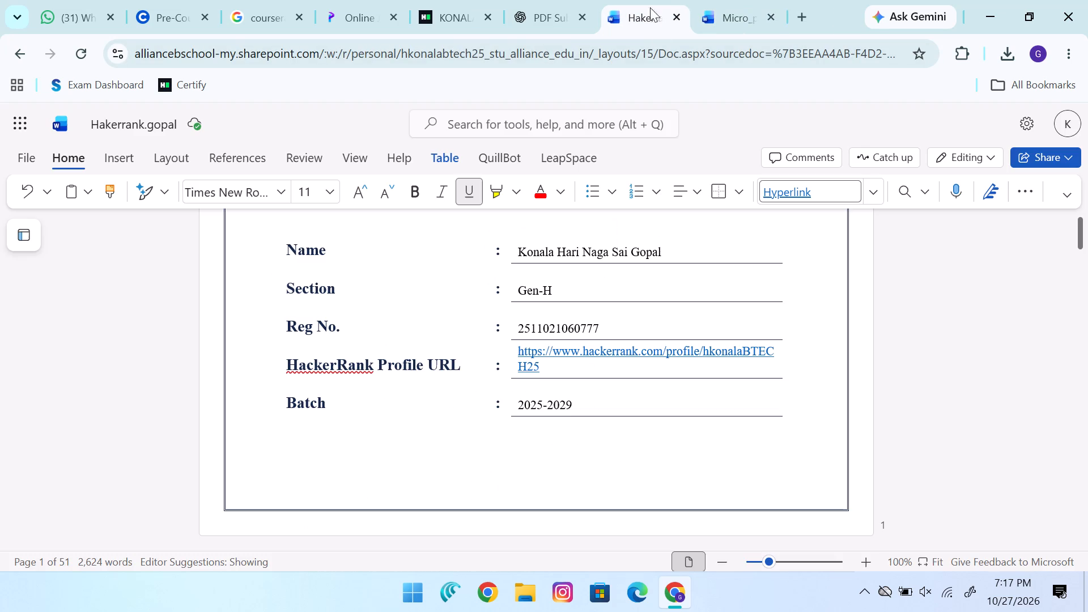
left_click(733, 0)
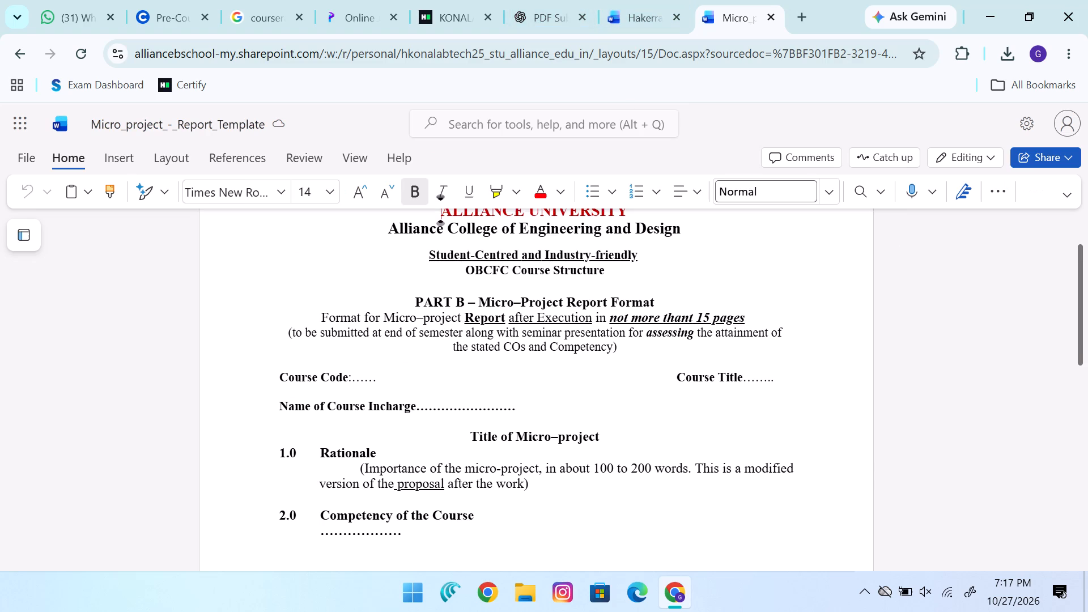
scroll(678, 235, "up", 1)
scroll(513, 358, "up", 1)
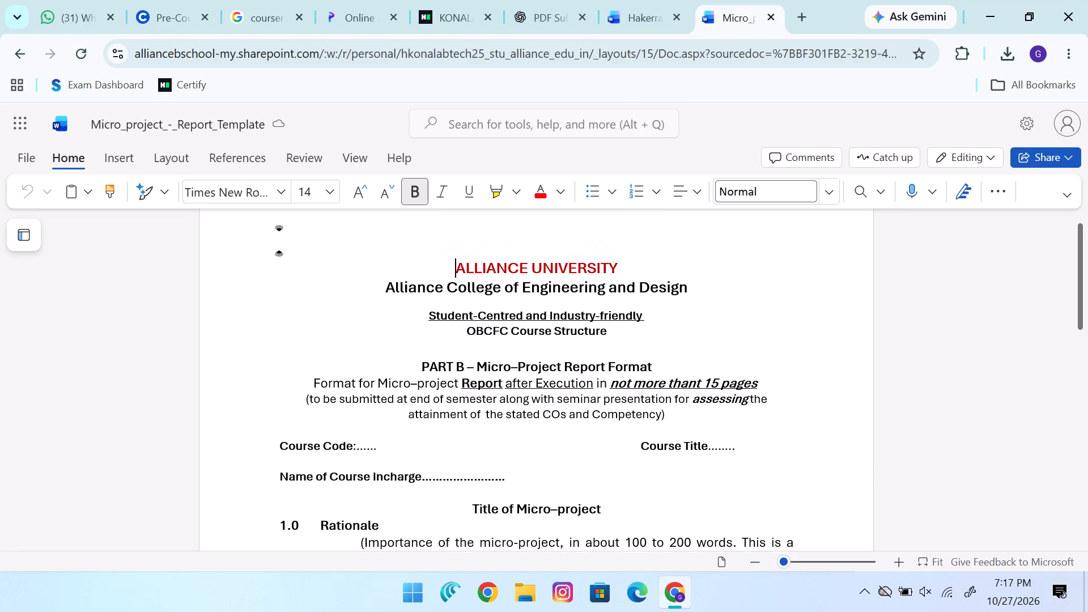
scroll(647, 415, "down", 3)
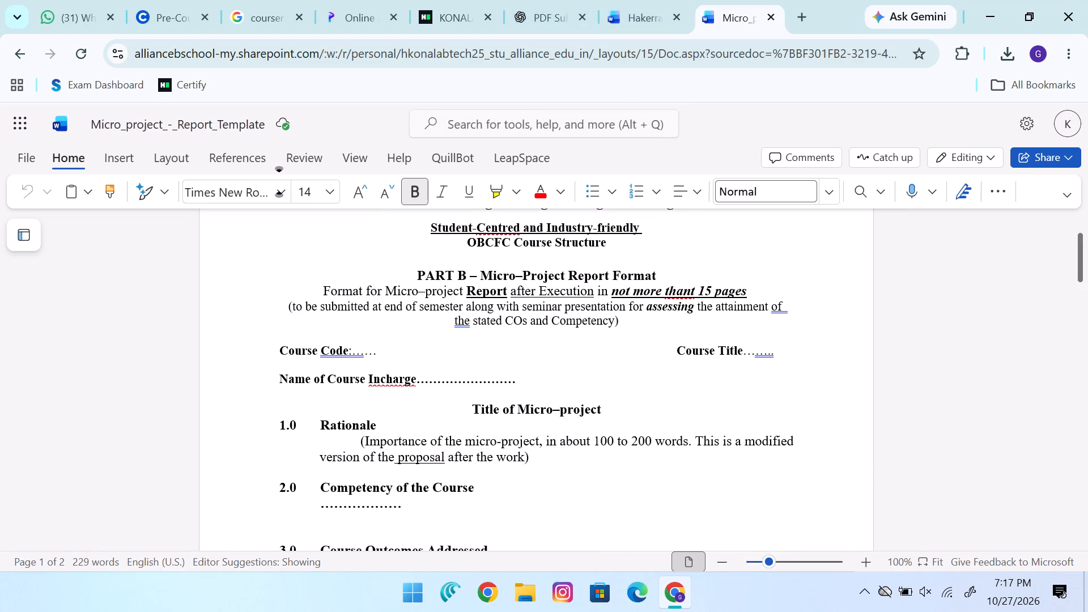
scroll(654, 328, "down", 20)
scroll(654, 328, "down", 19)
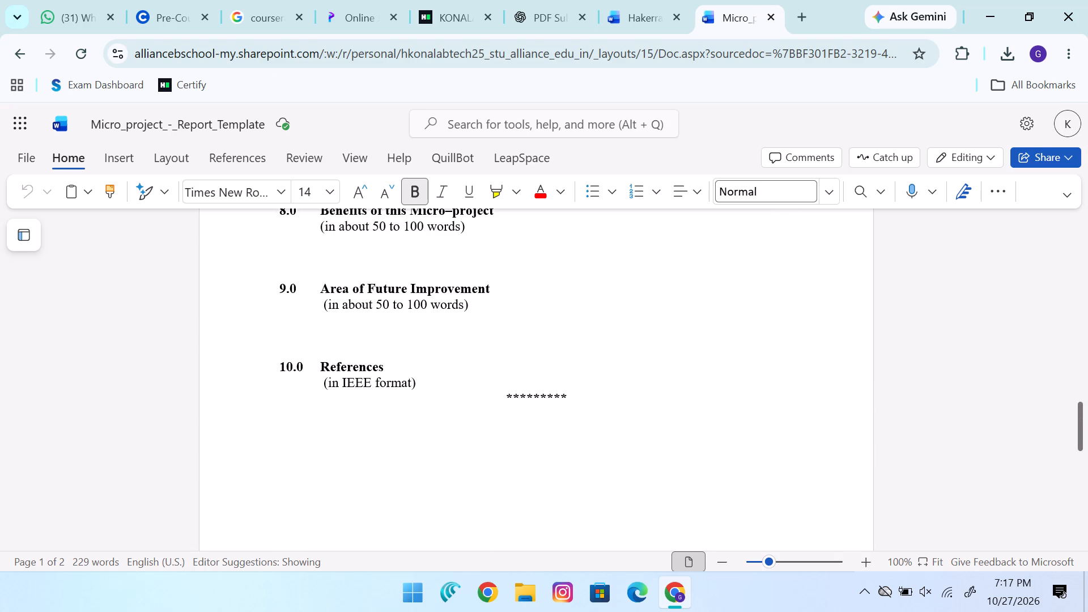
scroll(700, 328, "down", 8)
scroll(696, 318, "up", 13)
scroll(697, 314, "up", 12)
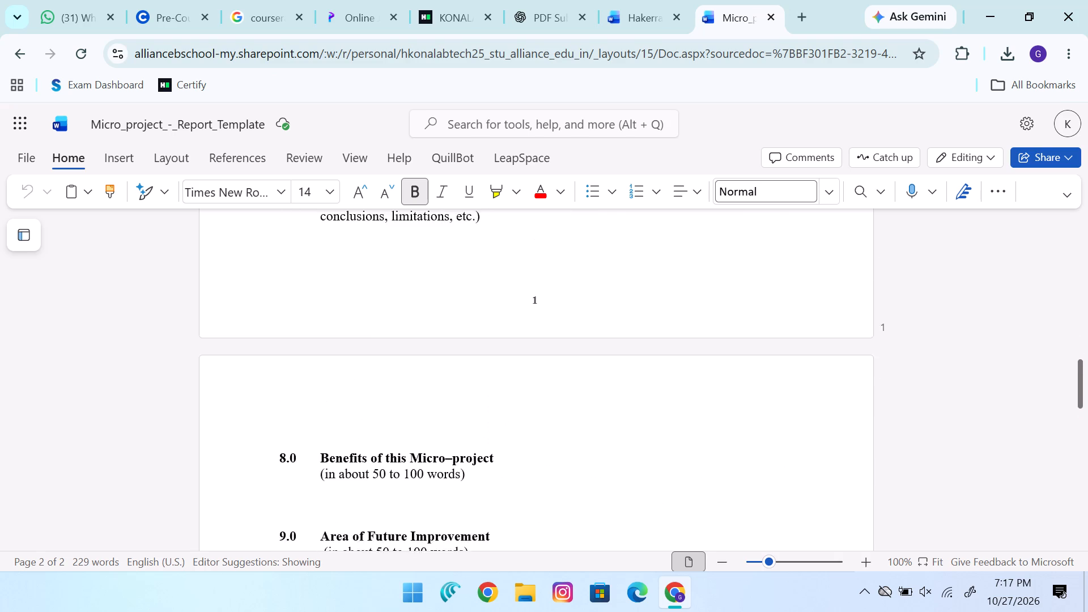
scroll(692, 309, "up", 19)
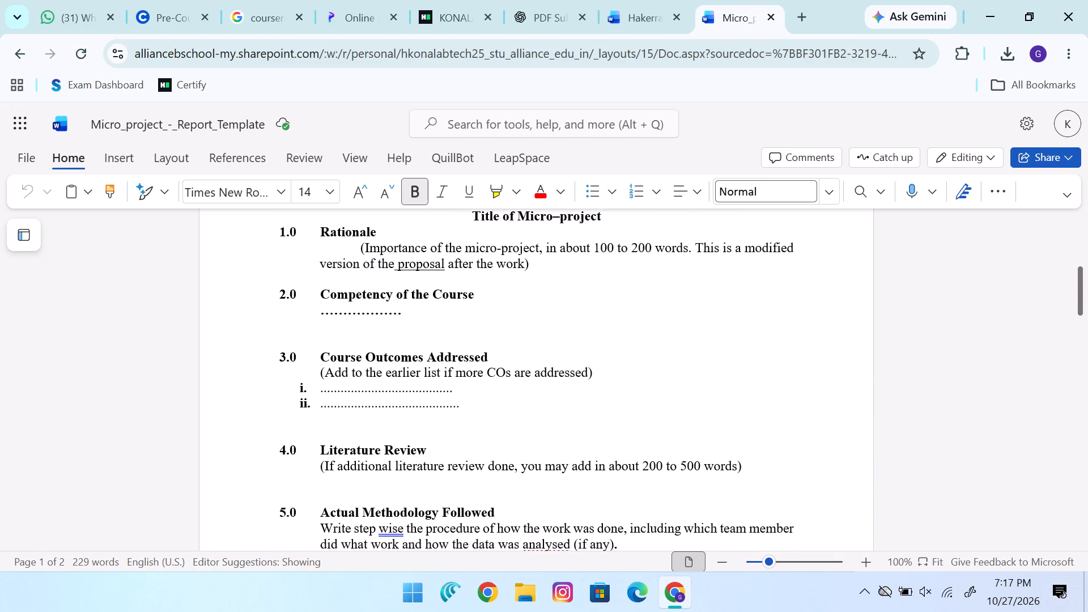
scroll(676, 300, "up", 8)
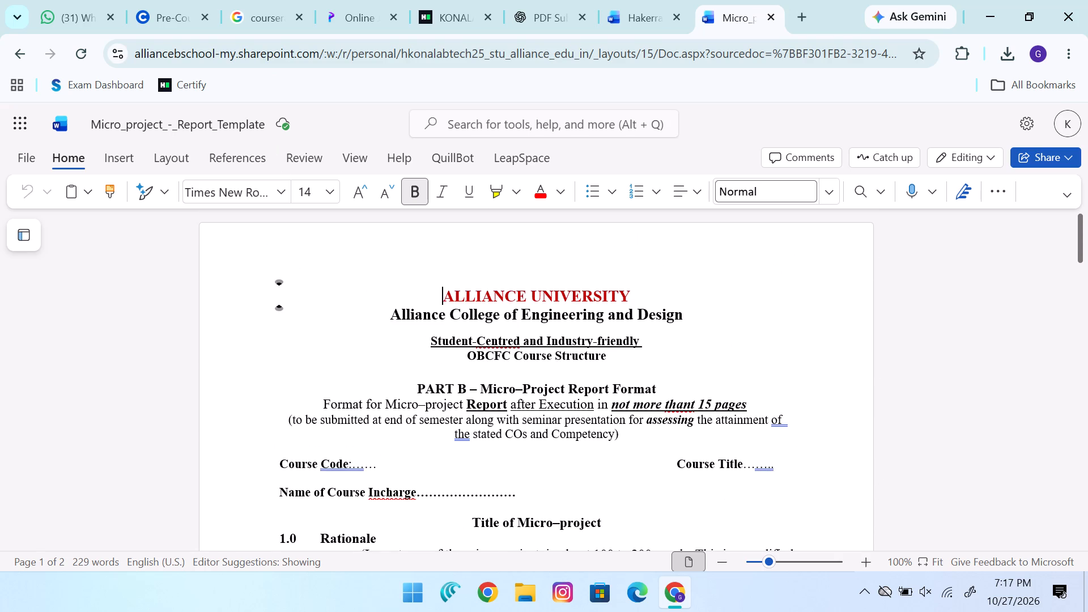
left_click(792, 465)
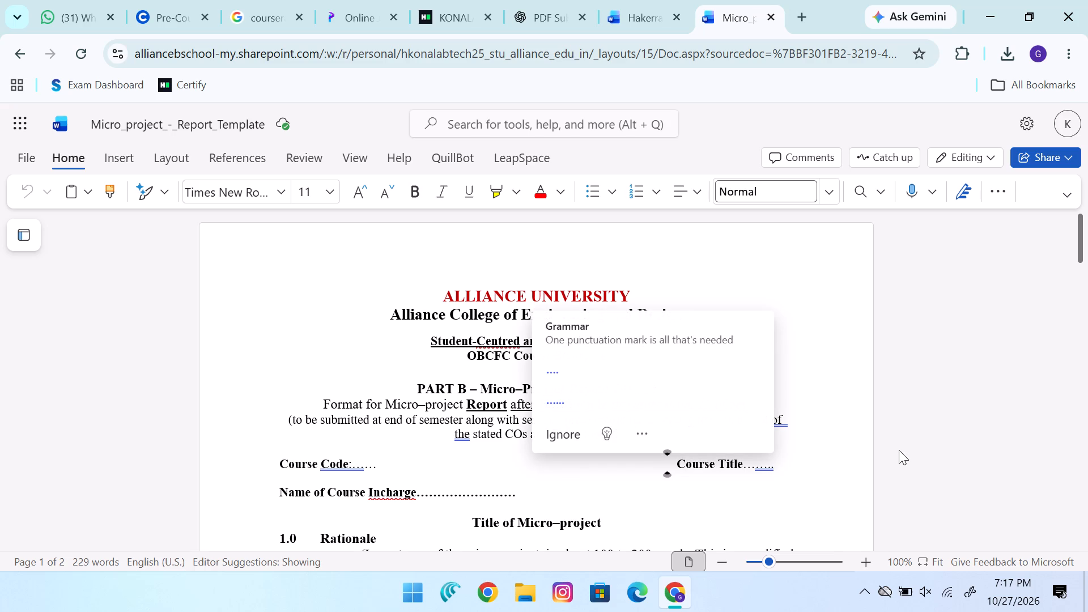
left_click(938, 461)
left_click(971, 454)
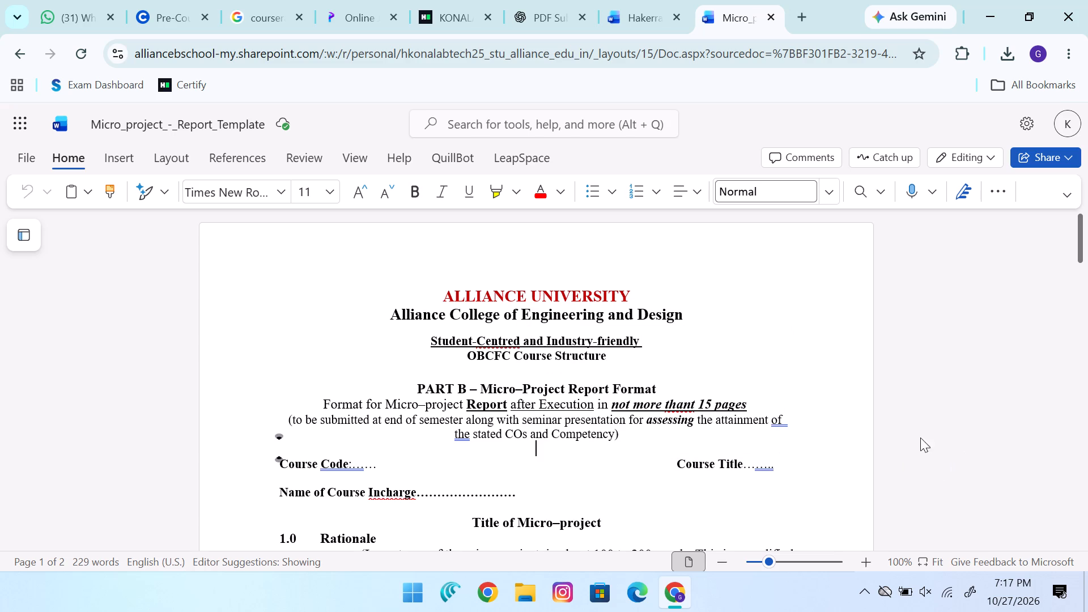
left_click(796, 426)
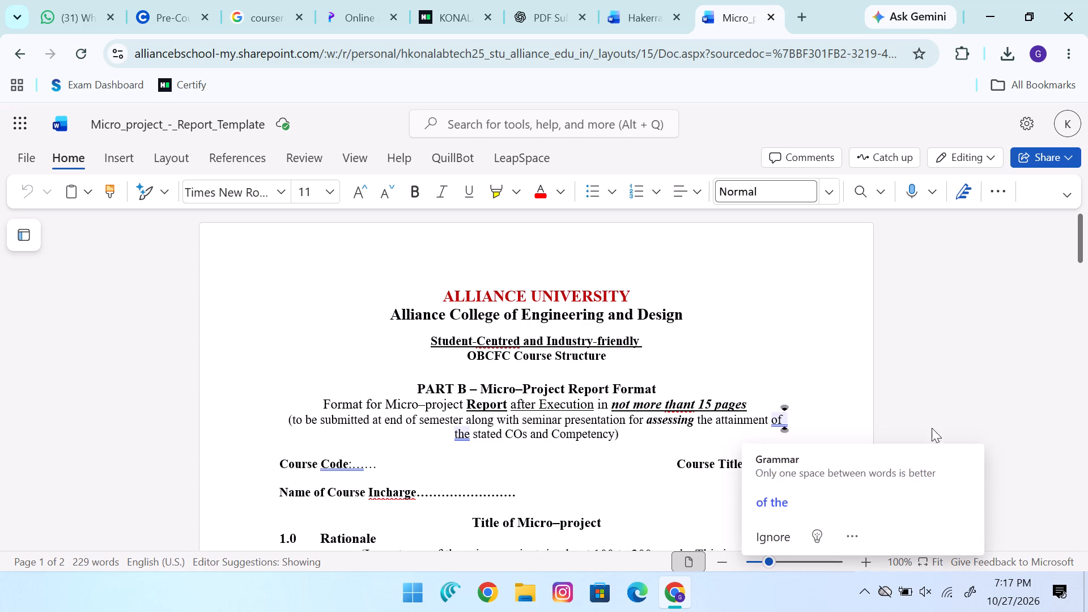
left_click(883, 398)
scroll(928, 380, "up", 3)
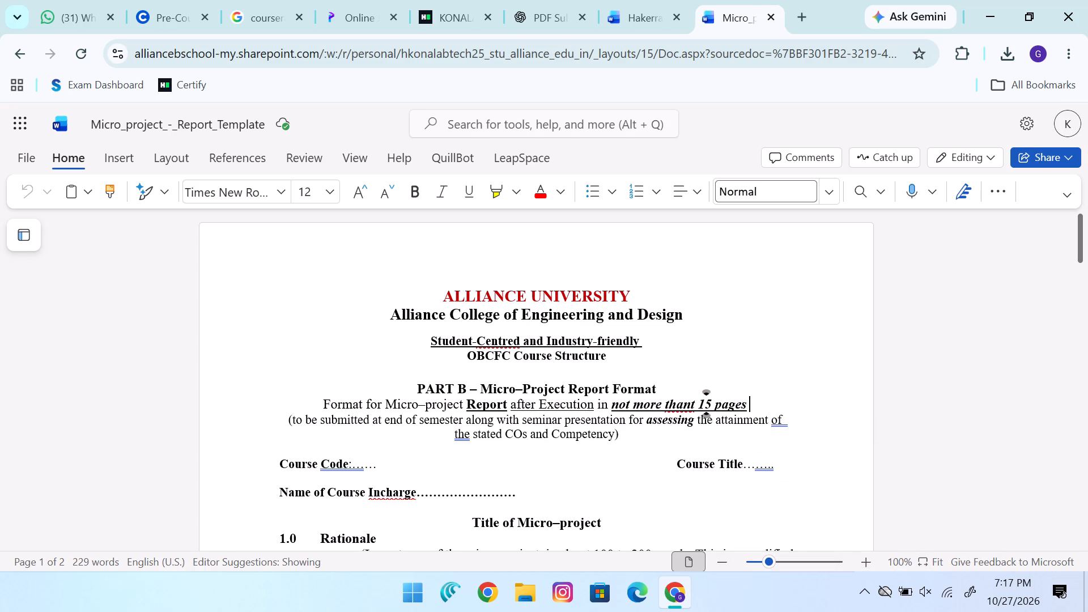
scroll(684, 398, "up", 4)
Reread the report template's course fields, numbered section instructions and resources table, from the Rationale through Area of Future Improvement.
scroll(652, 392, "down", 1)
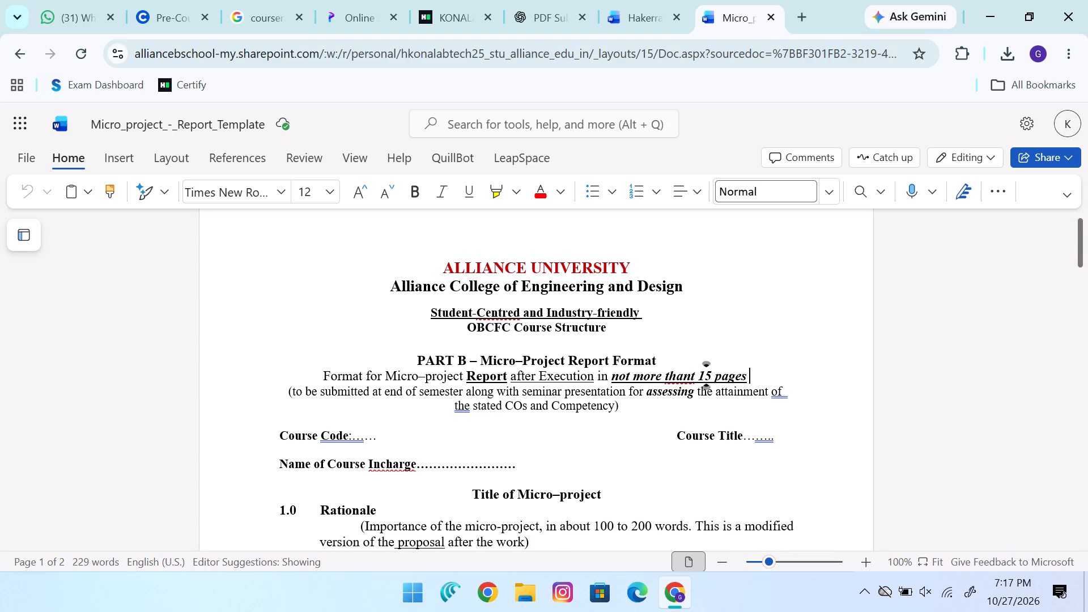
scroll(782, 379, "down", 3)
scroll(723, 377, "up", 1)
scroll(448, 309, "up", 1)
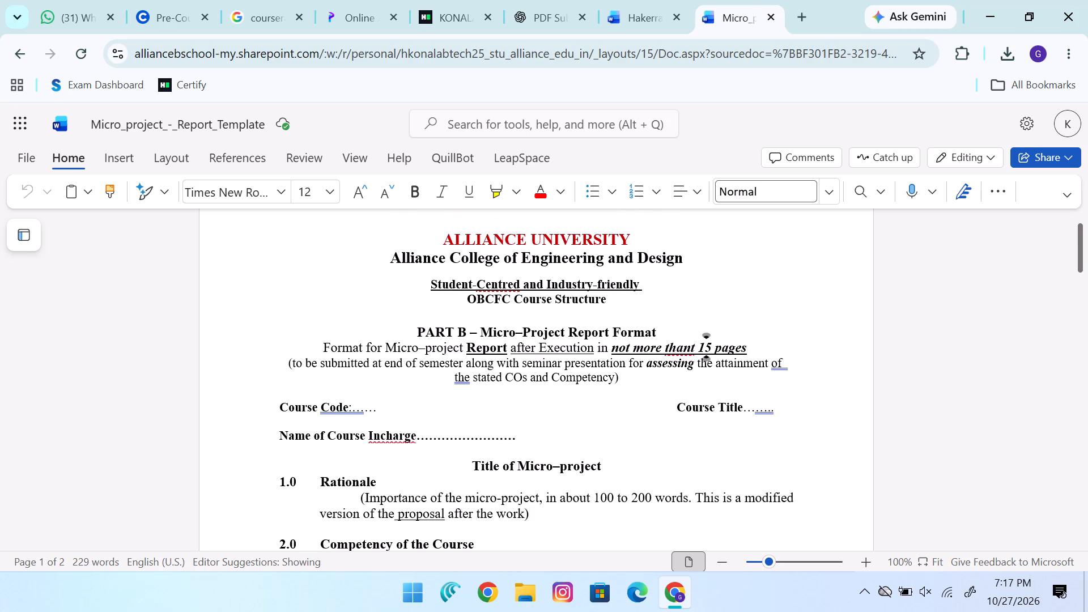
scroll(678, 269, "up", 1)
scroll(705, 301, "down", 2)
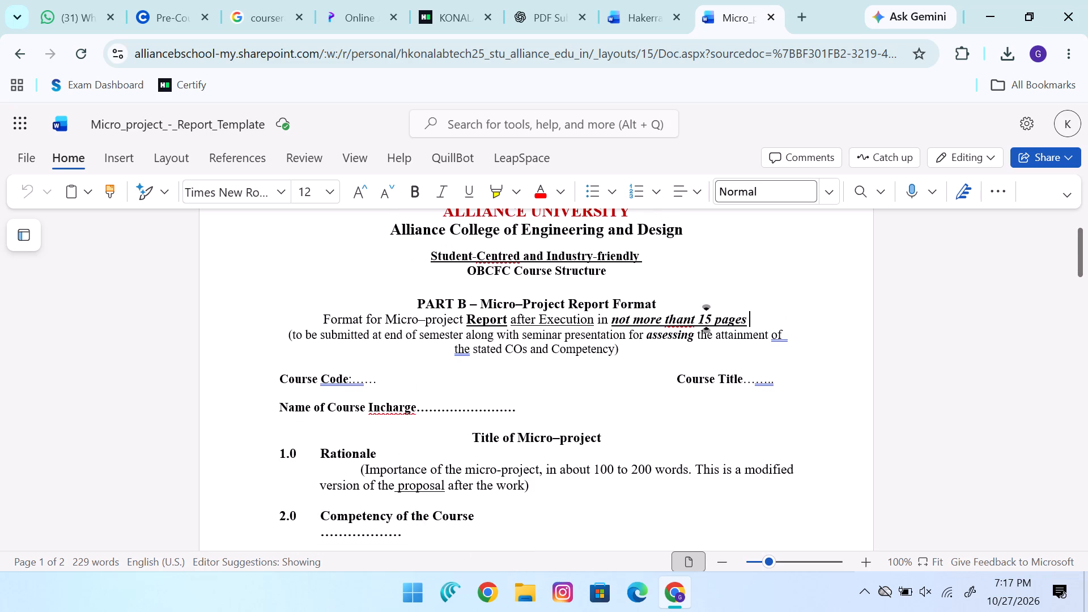
scroll(443, 470, "up", 1)
scroll(464, 482, "down", 4)
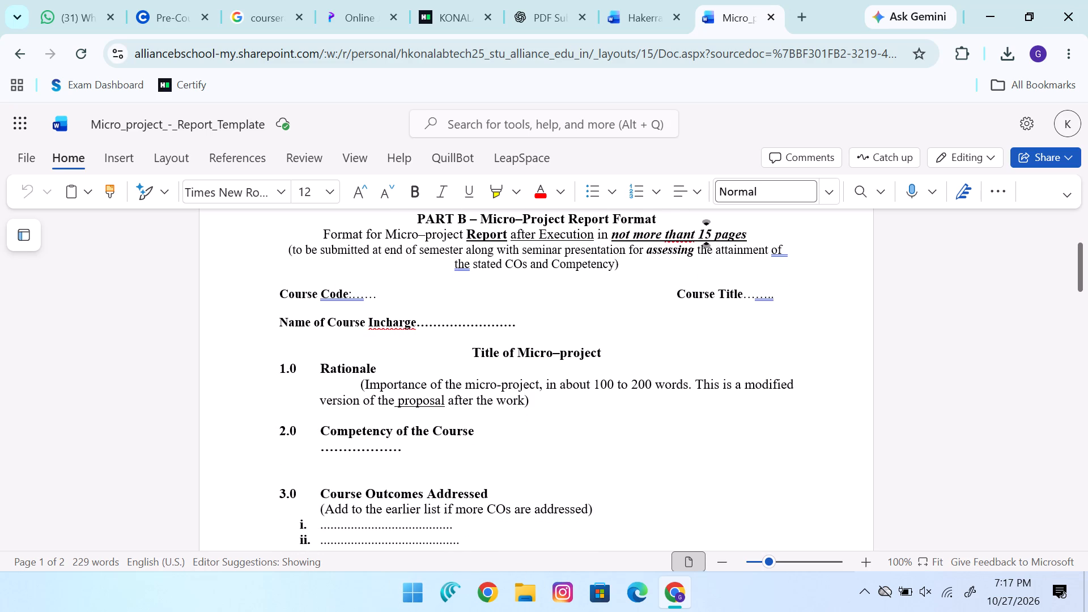
scroll(503, 433, "up", 4)
scroll(507, 439, "down", 16)
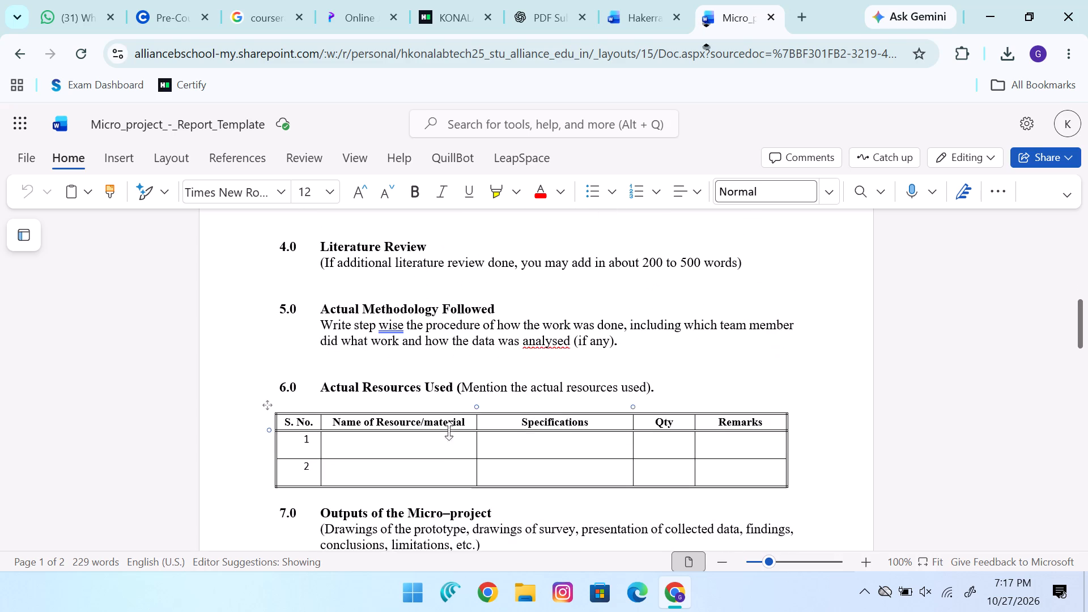
scroll(539, 371, "down", 3)
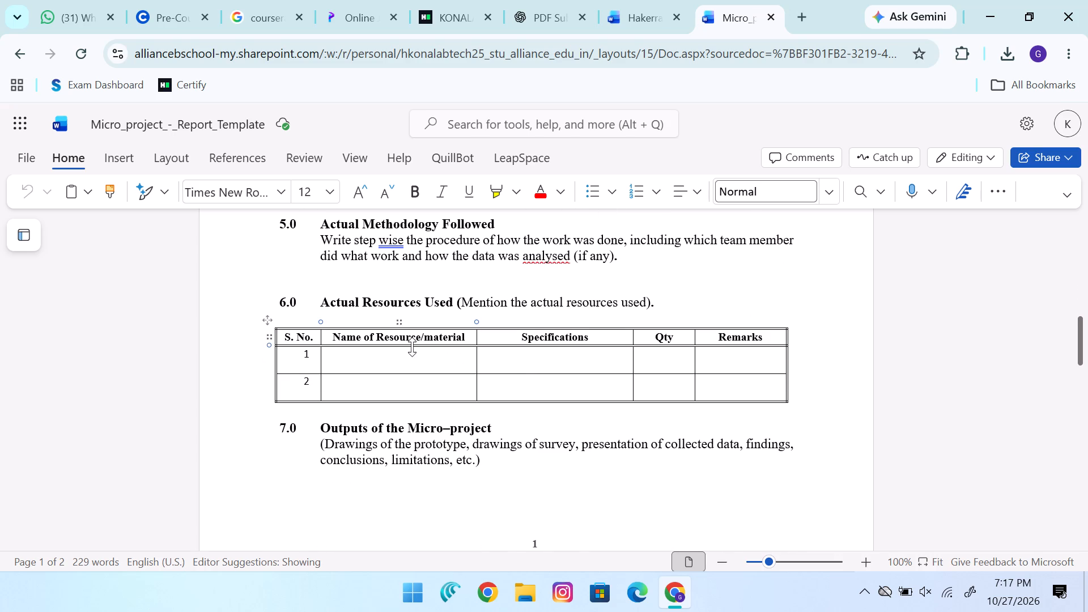
scroll(742, 326, "up", 1)
scroll(873, 369, "down", 4)
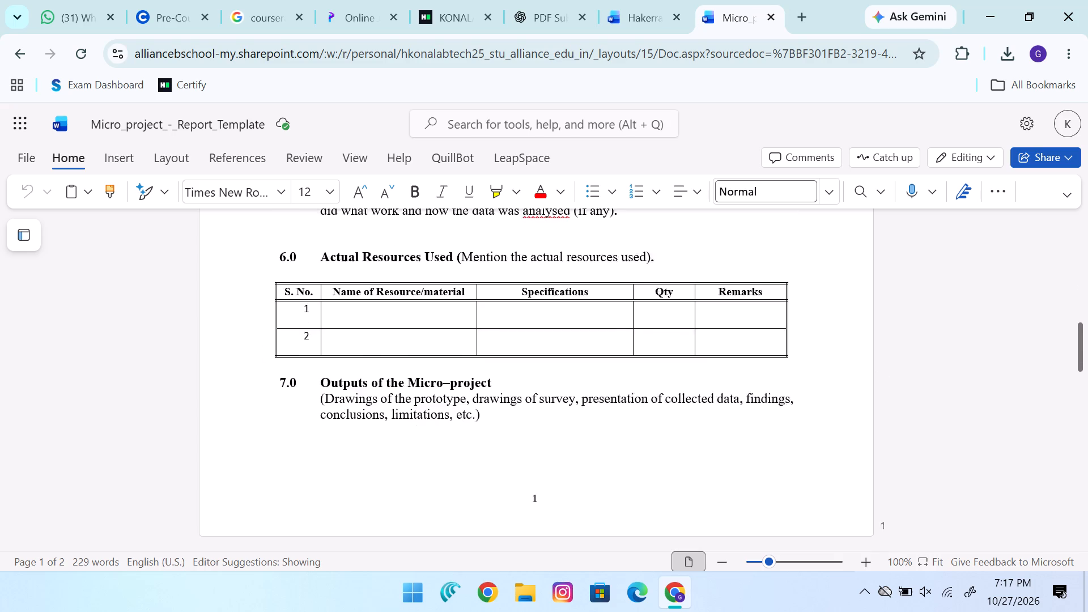
scroll(507, 322, "down", 4)
scroll(604, 334, "down", 4)
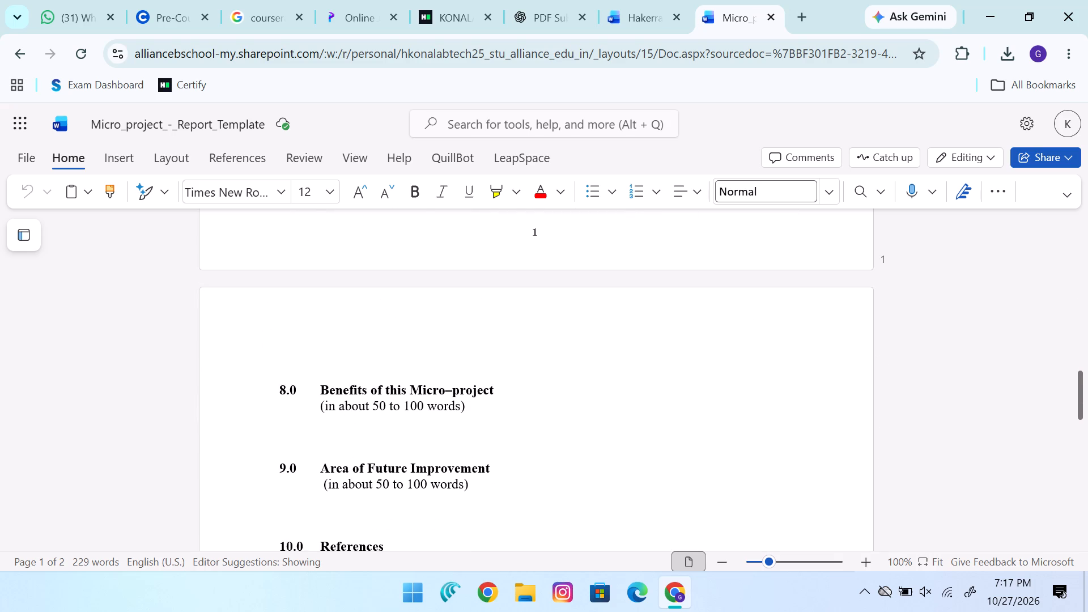
scroll(560, 385, "down", 6)
scroll(203, 389, "up", 7)
scroll(392, 395, "up", 3)
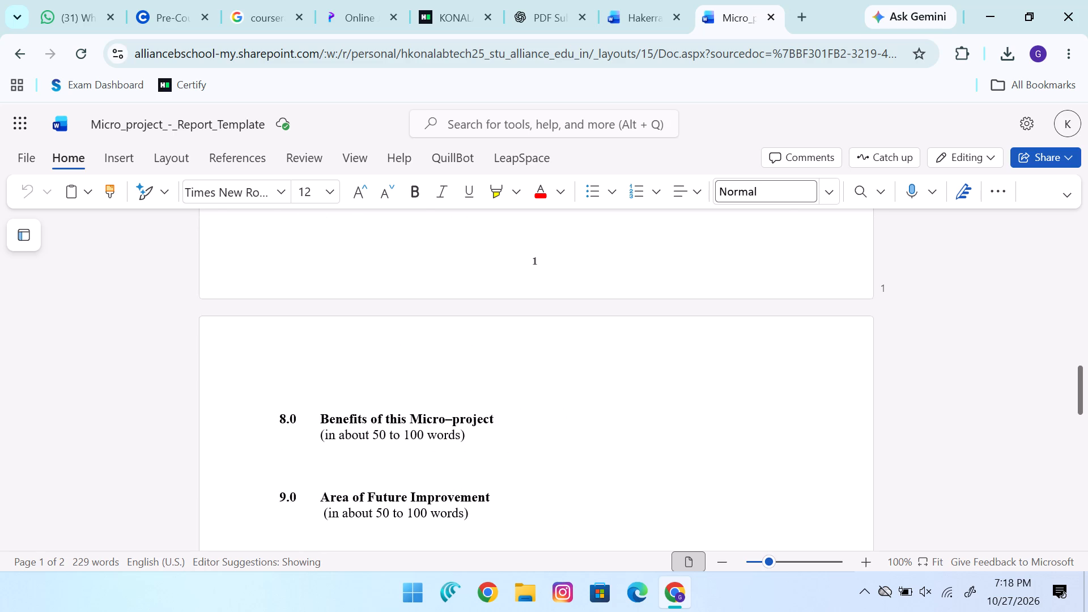
scroll(397, 395, "up", 20)
scroll(415, 394, "up", 11)
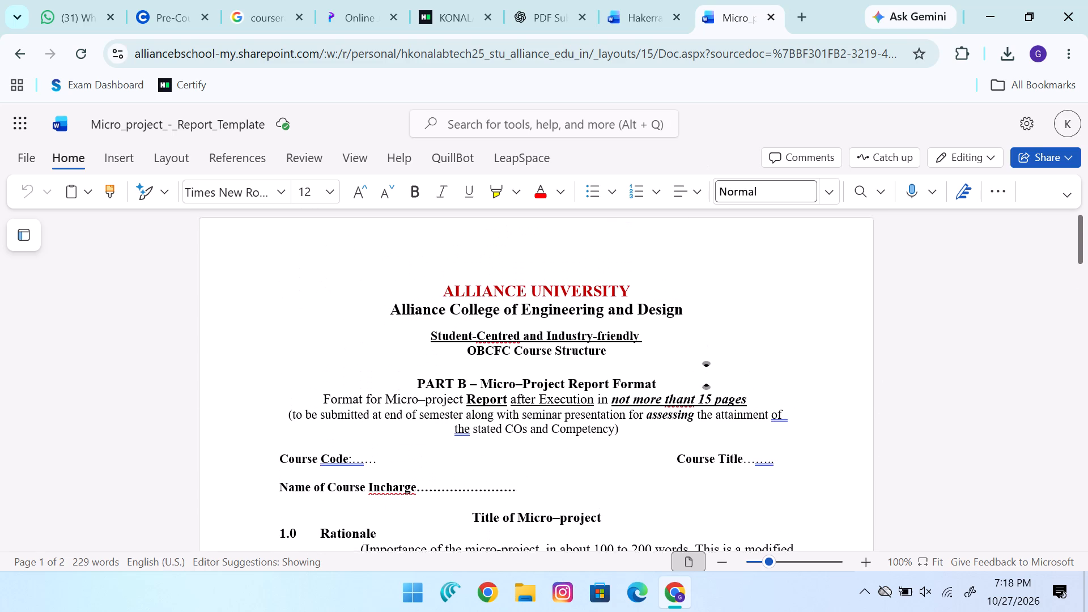
Switch back to the Hakerrank.gopal document.
left_click(684, 0)
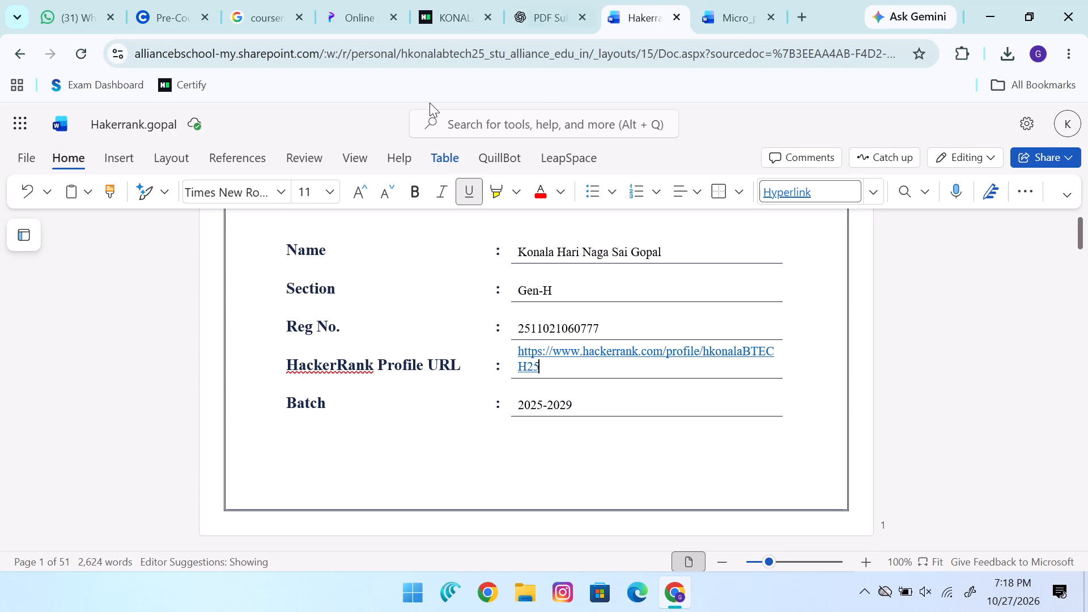
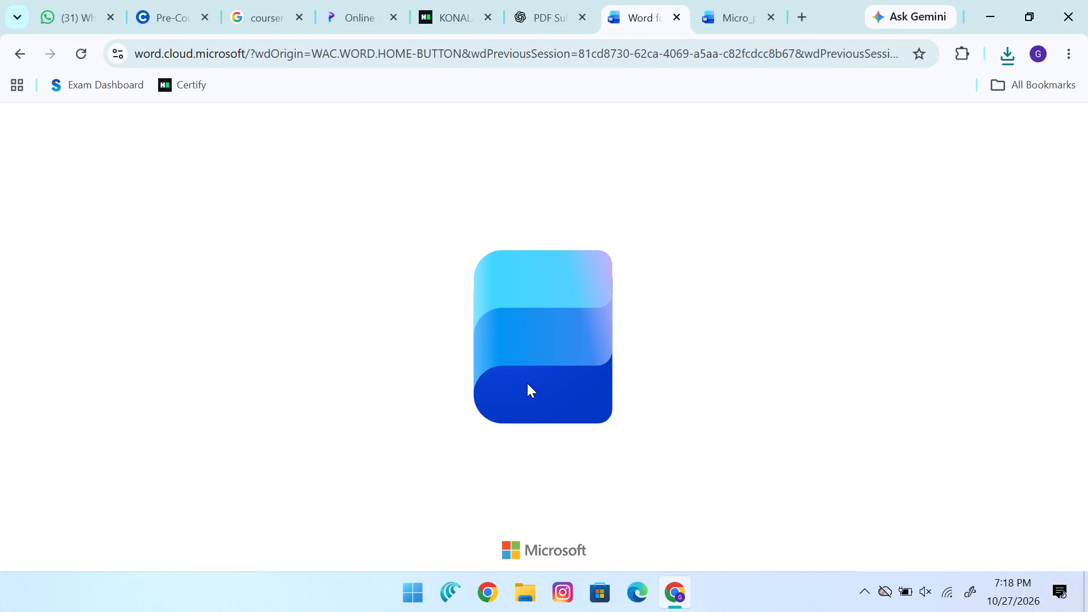
Upload the DS report (2) document from the Downloads folder to Word and open it.
left_click(1002, 63)
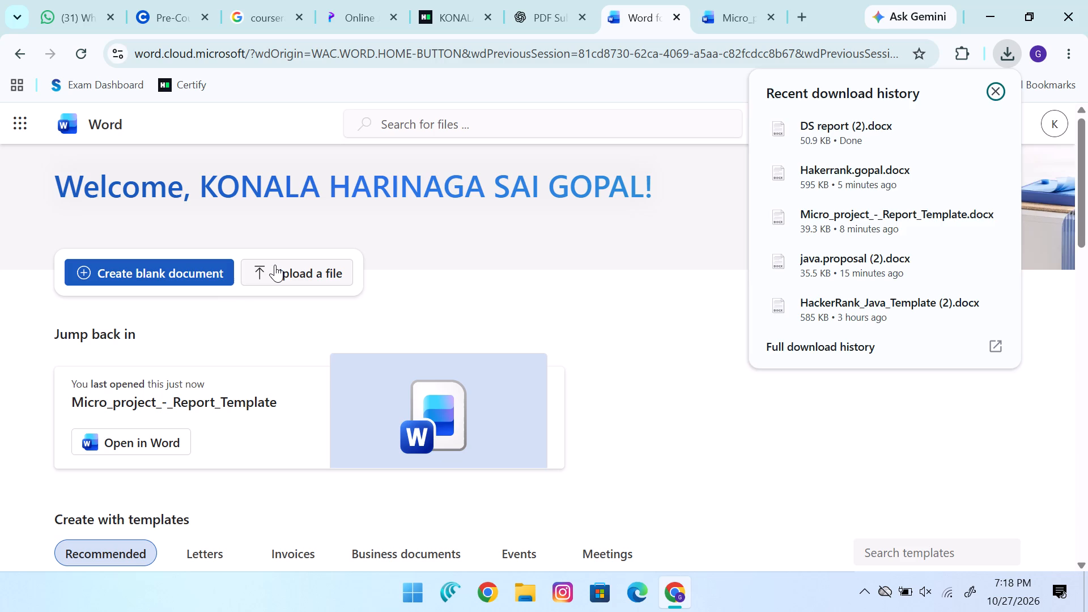
left_click(275, 265)
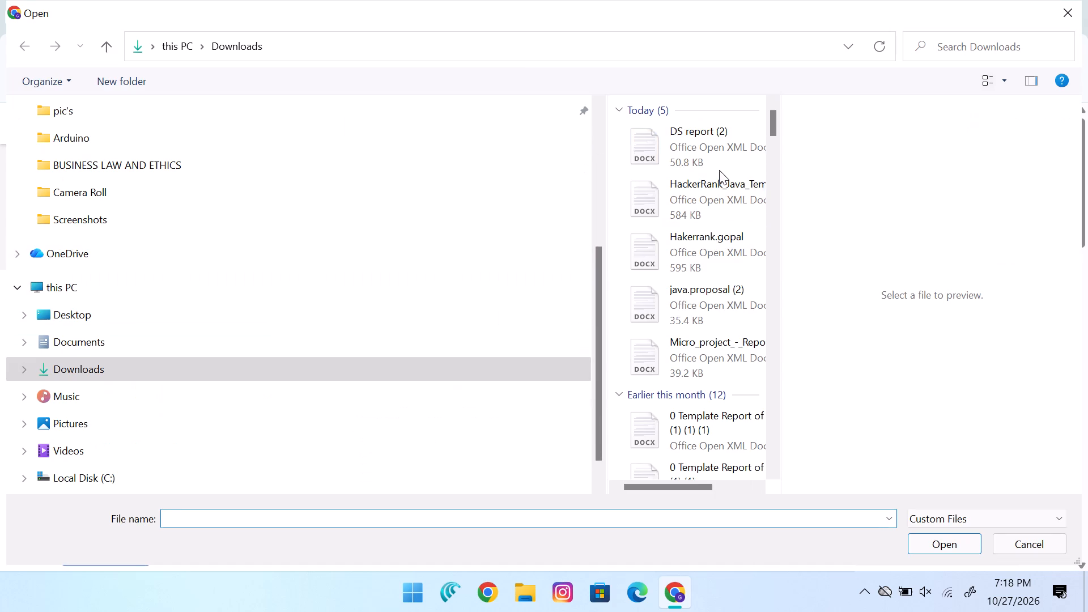
left_click(708, 158)
left_click(929, 551)
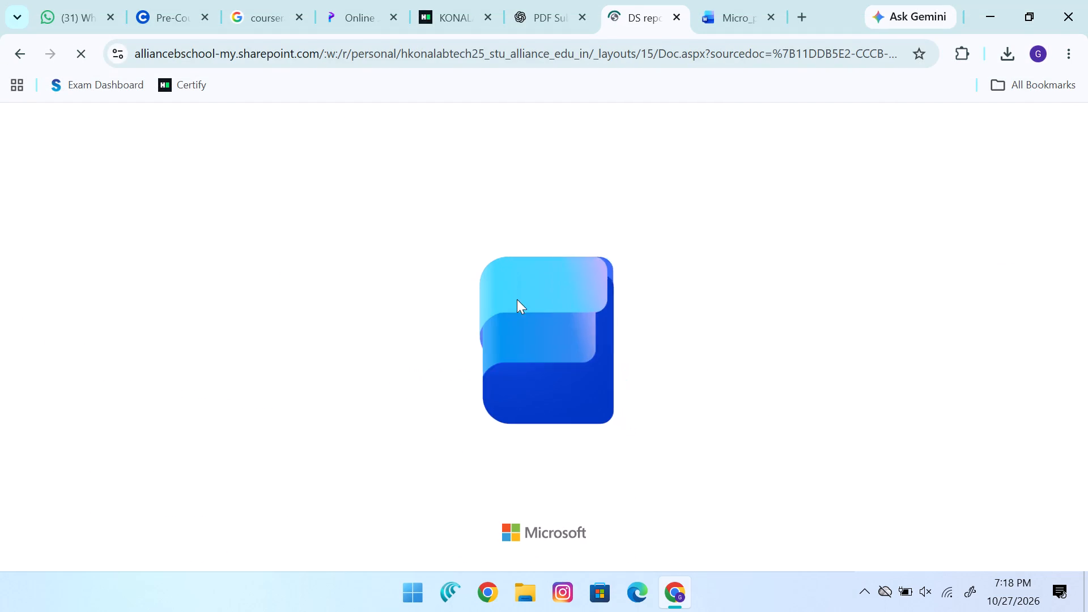
scroll(541, 303, "down", 1)
scroll(664, 337, "down", 6)
scroll(649, 331, "up", 5)
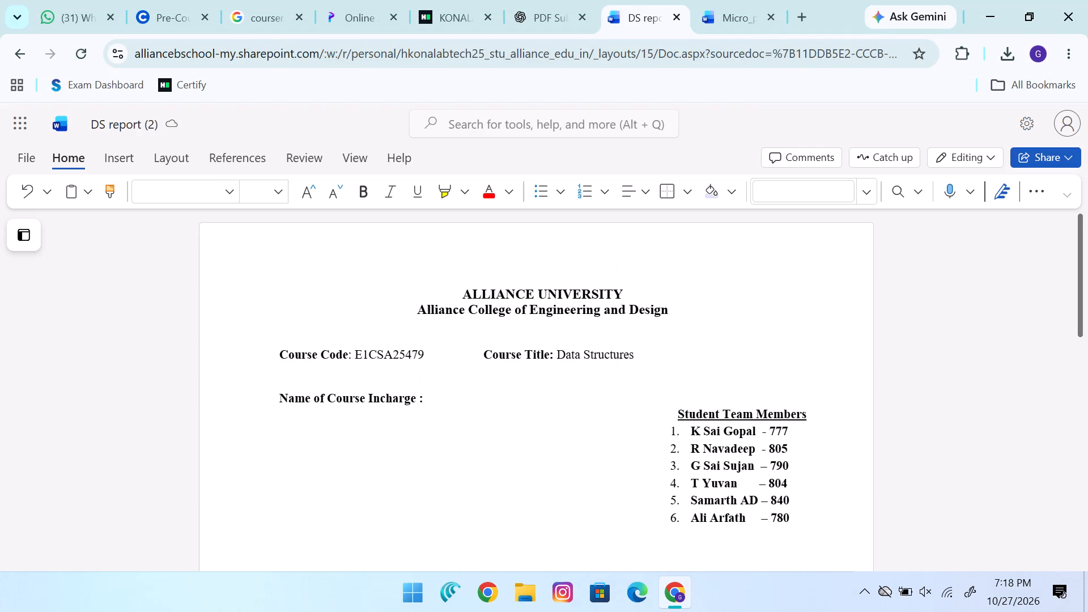
scroll(564, 375, "down", 1)
scroll(676, 385, "down", 3)
scroll(627, 379, "up", 4)
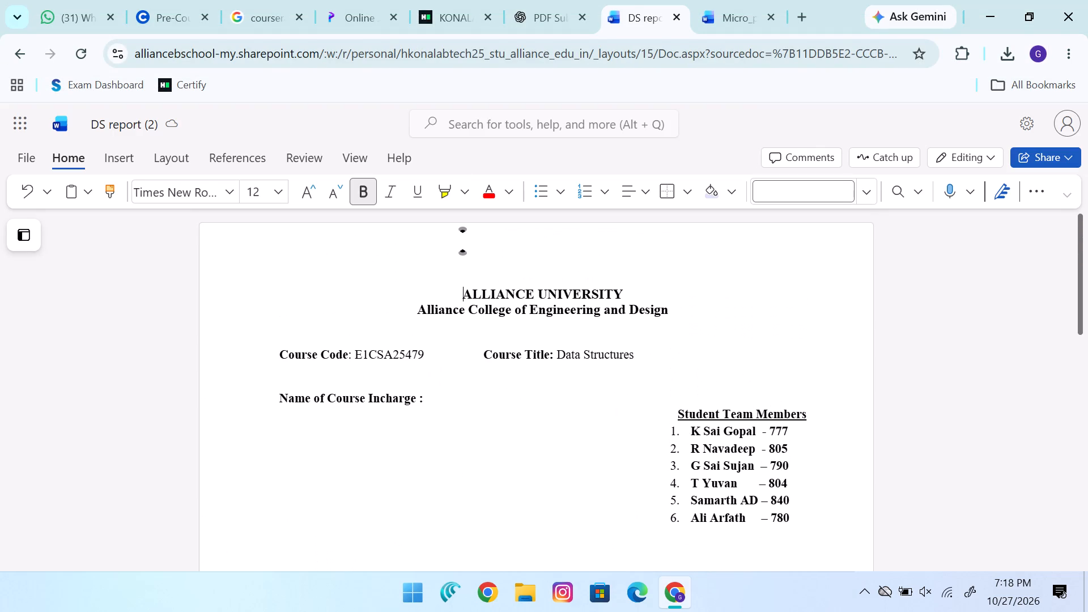
Replace the DS report's two-line university and college heading with the formatted heading copied from Micro_project_-_Report_Template.
left_click(730, 2)
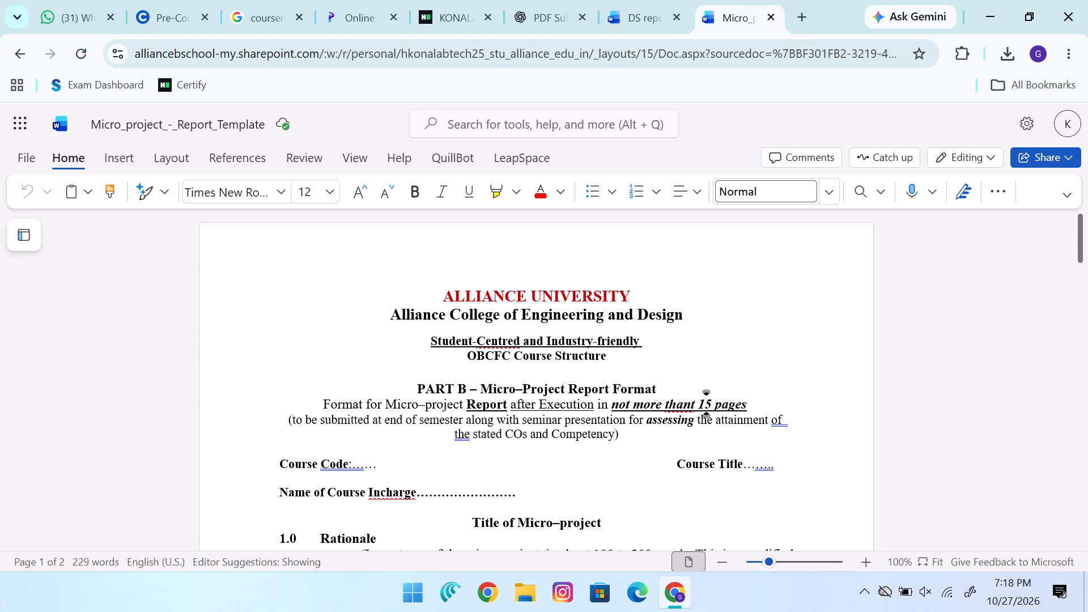
left_click_drag(696, 320, 430, 324)
left_click(988, 360)
left_click_drag(694, 310, 436, 305)
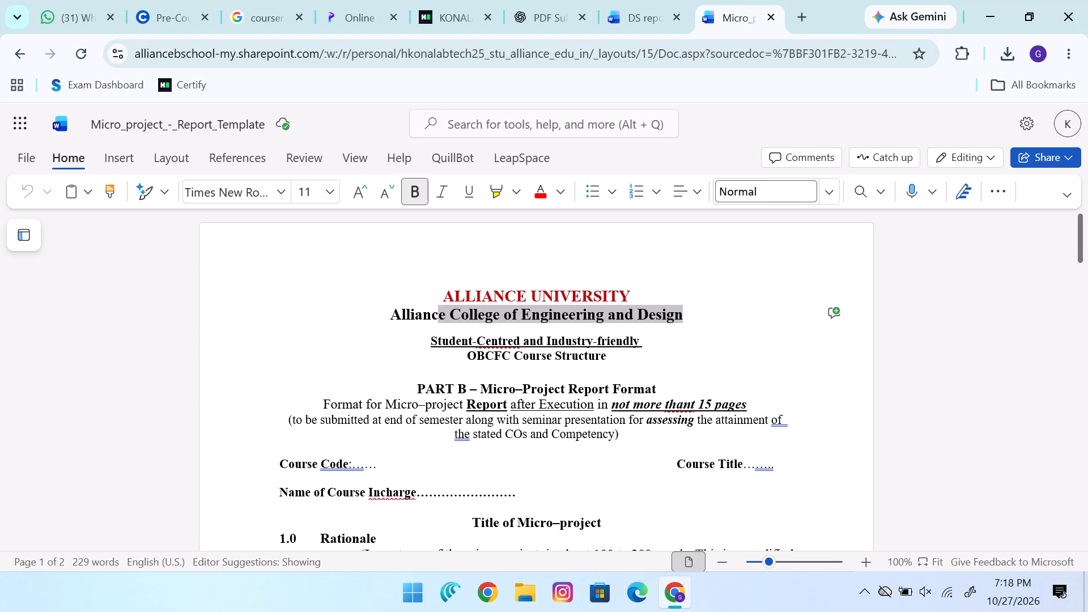
left_click_drag(436, 305, 421, 296)
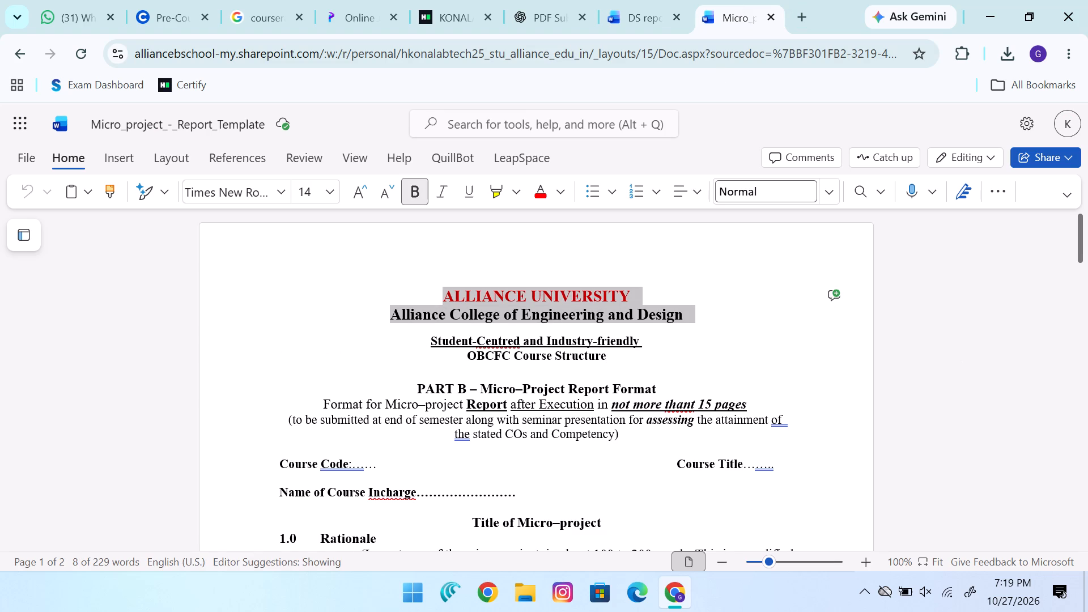
key("ctrl+c")
left_click(627, 14)
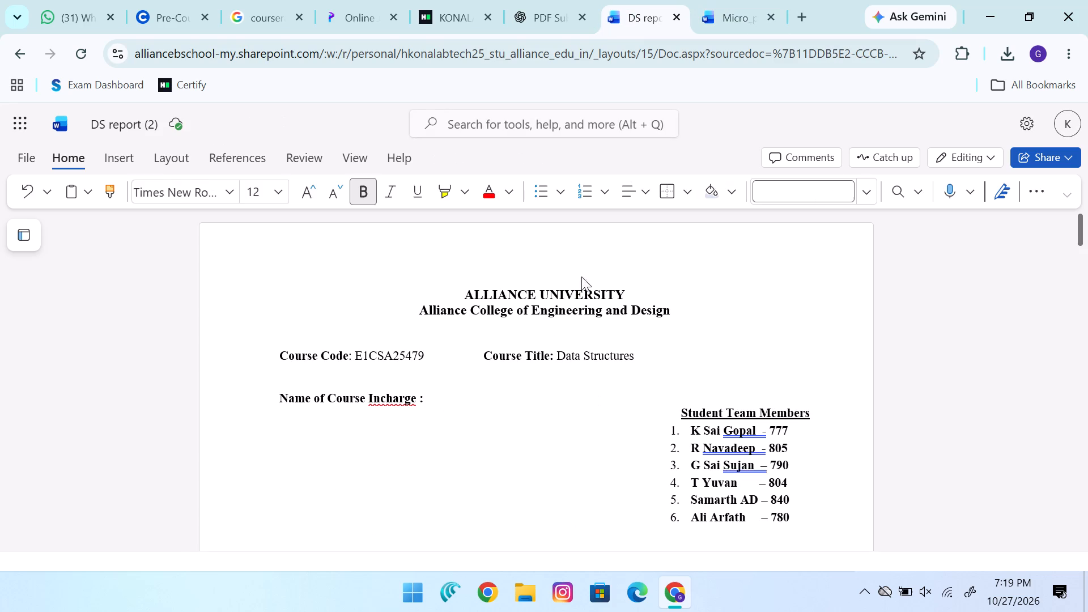
left_click_drag(679, 311, 438, 295)
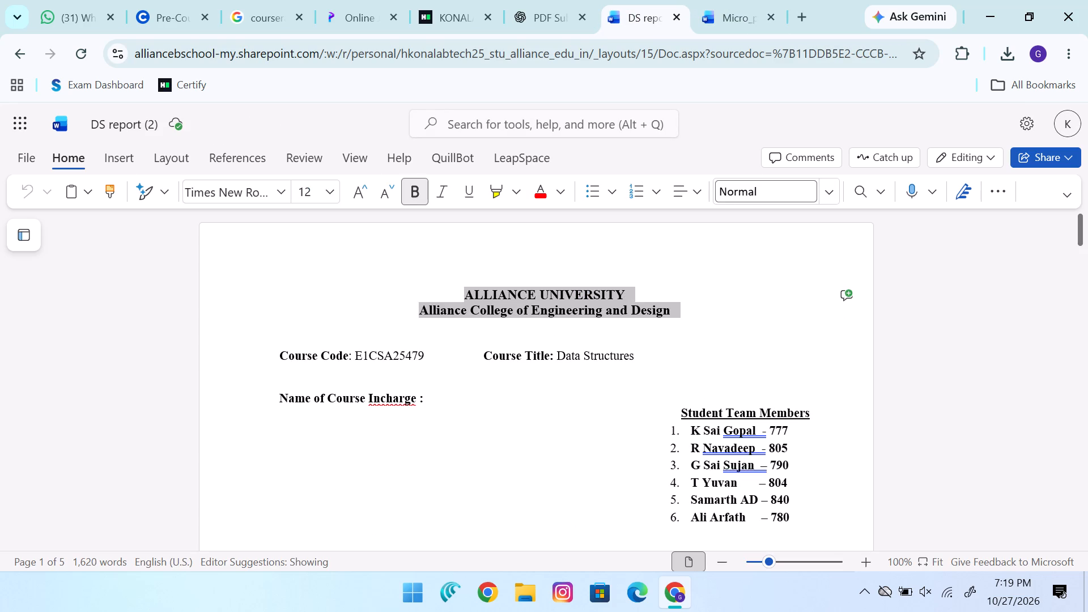
key("ctrl+v")
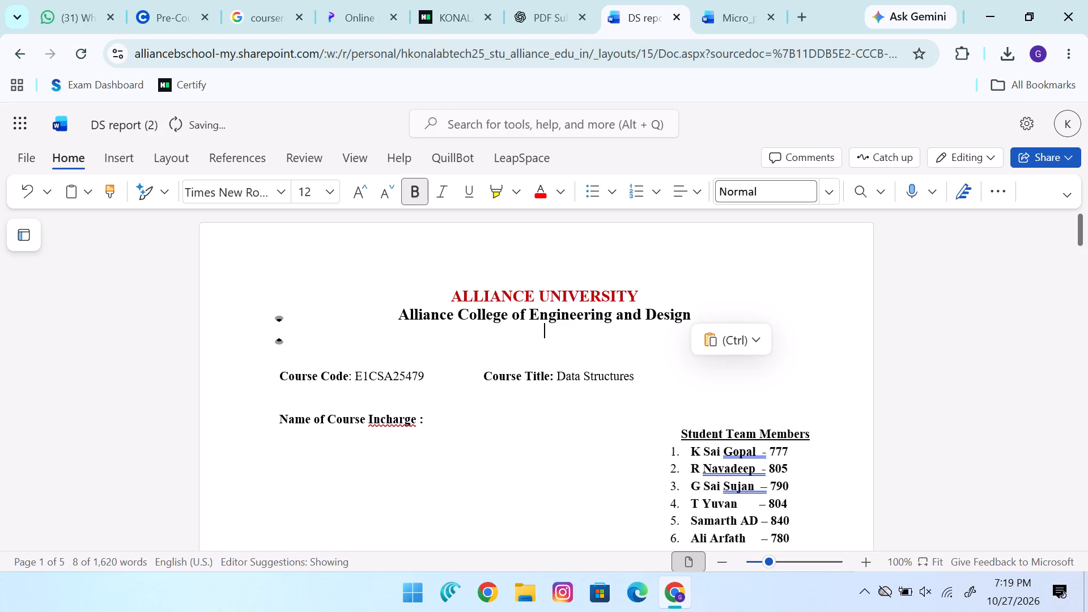
scroll(925, 355, "down", 2)
left_click(721, 0)
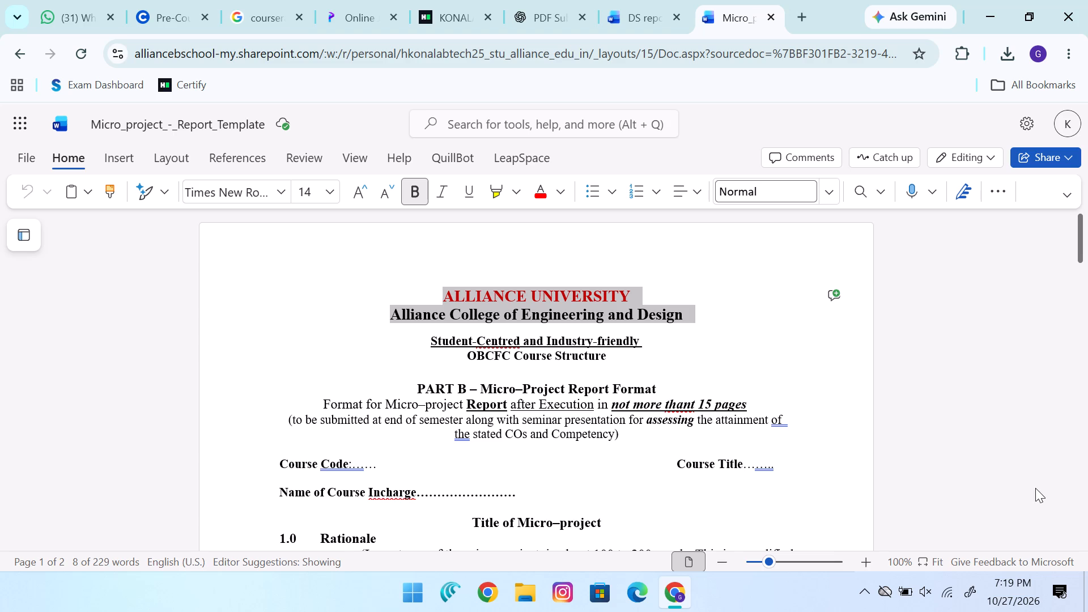
left_click(960, 415)
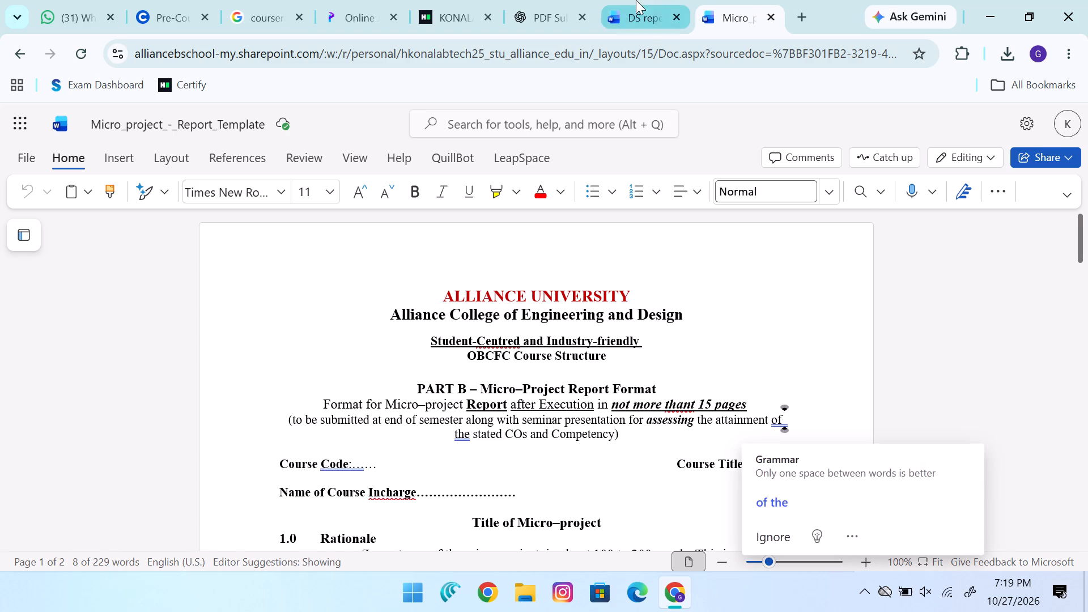
left_click(636, 0)
scroll(821, 349, "down", 4)
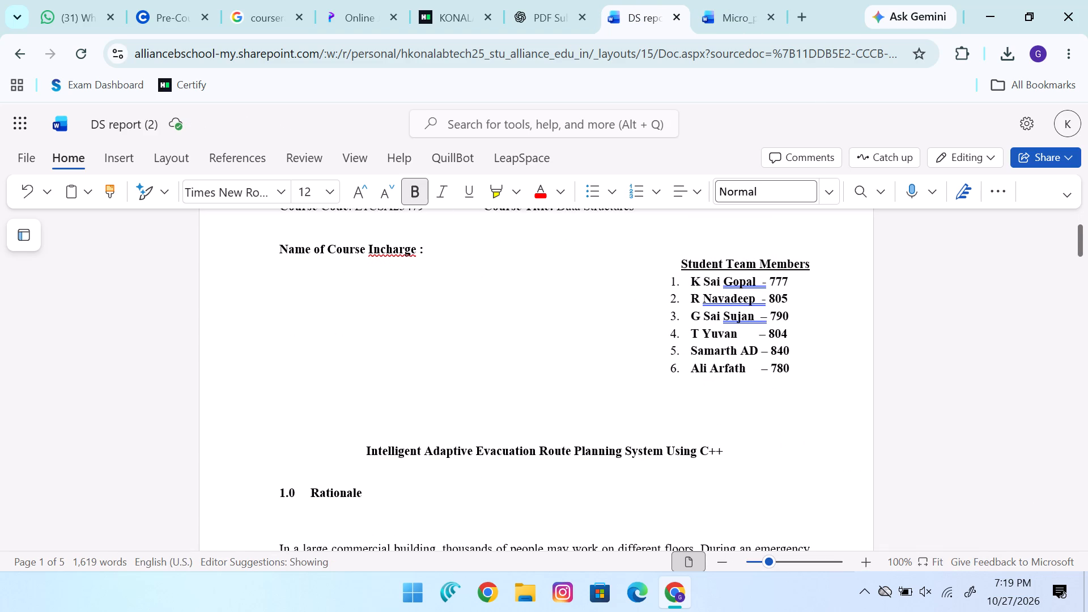
scroll(1000, 368, "up", 2)
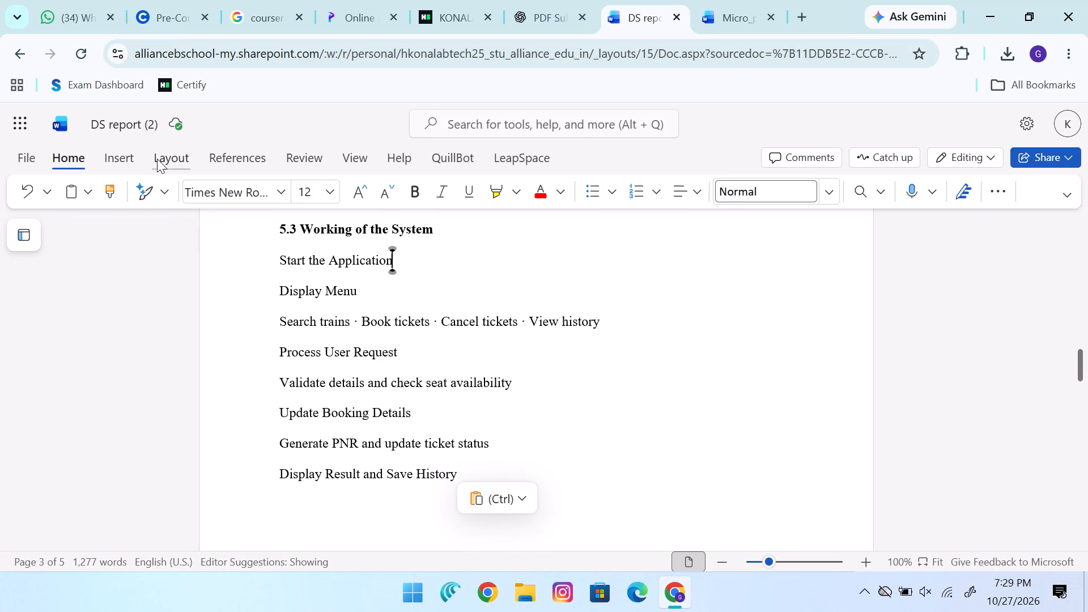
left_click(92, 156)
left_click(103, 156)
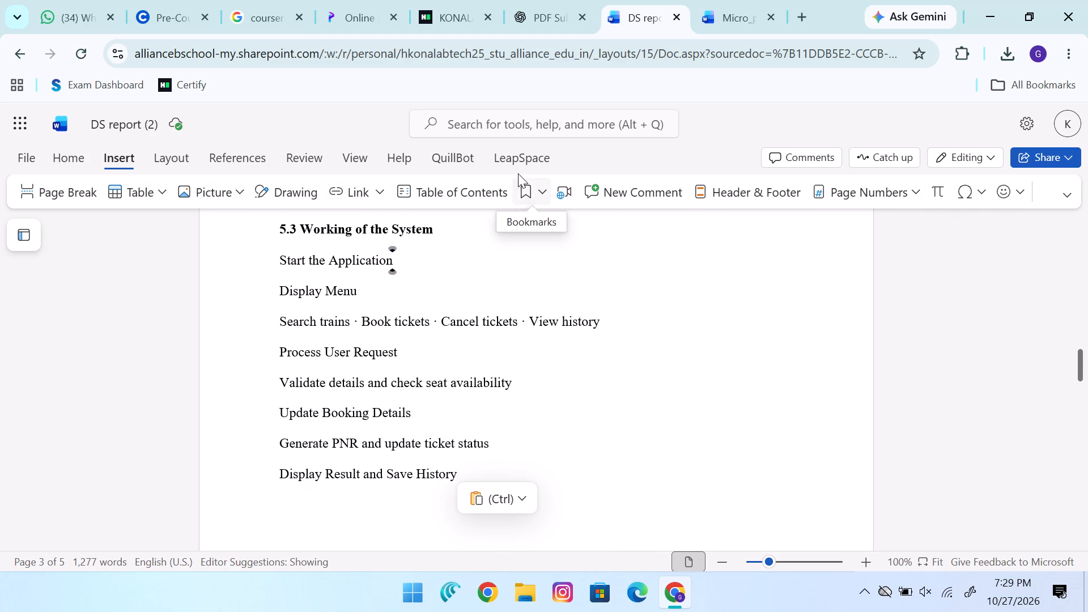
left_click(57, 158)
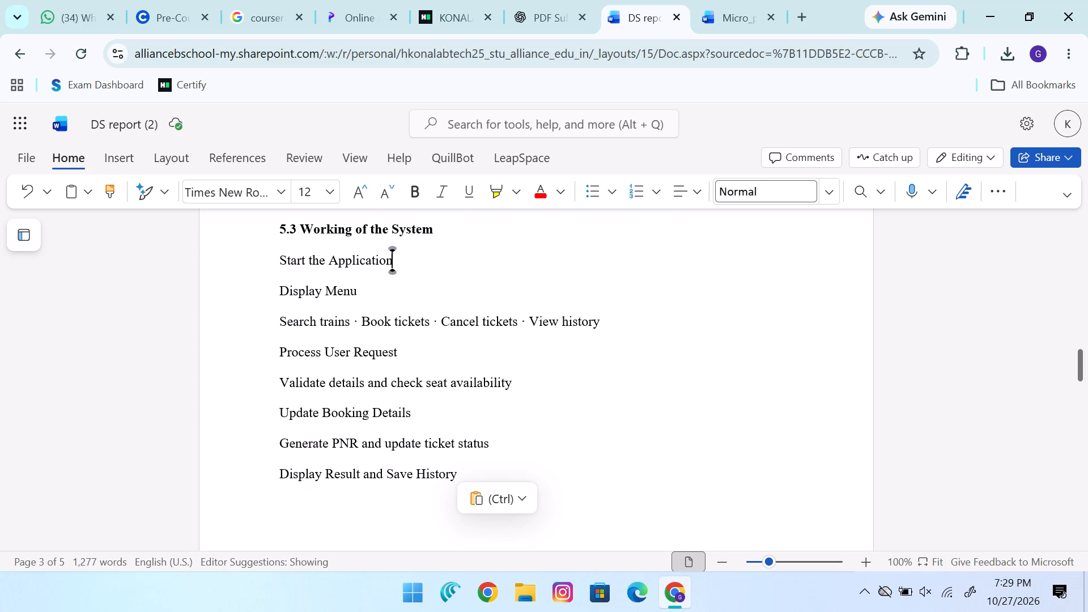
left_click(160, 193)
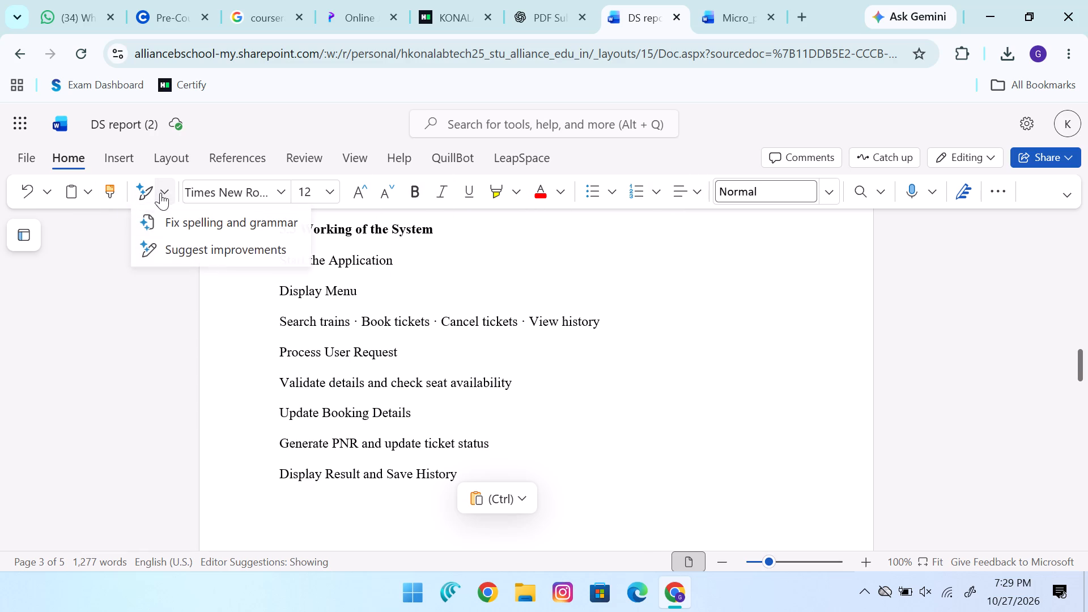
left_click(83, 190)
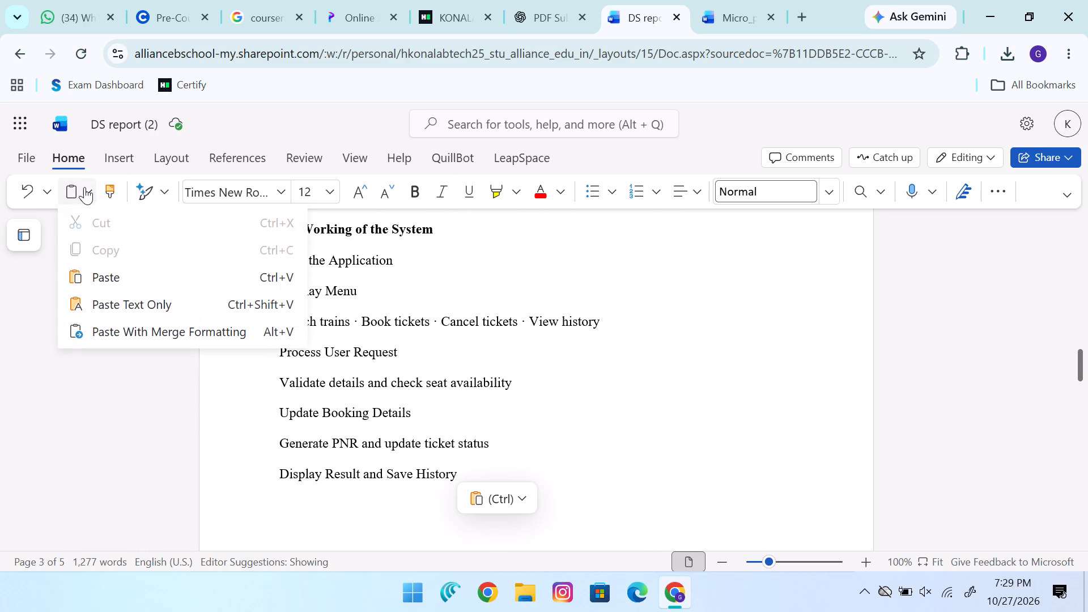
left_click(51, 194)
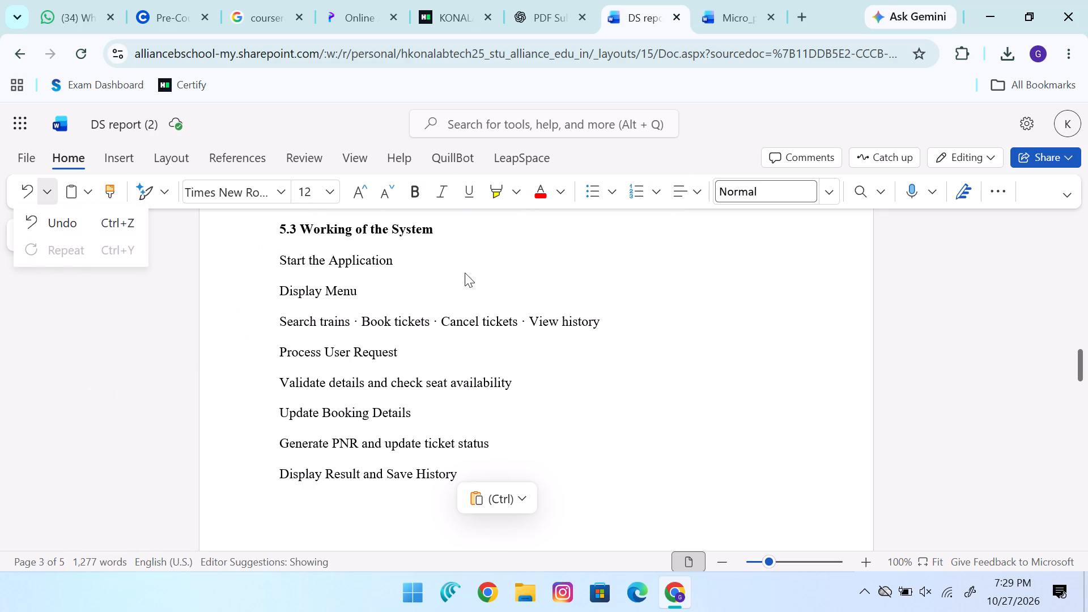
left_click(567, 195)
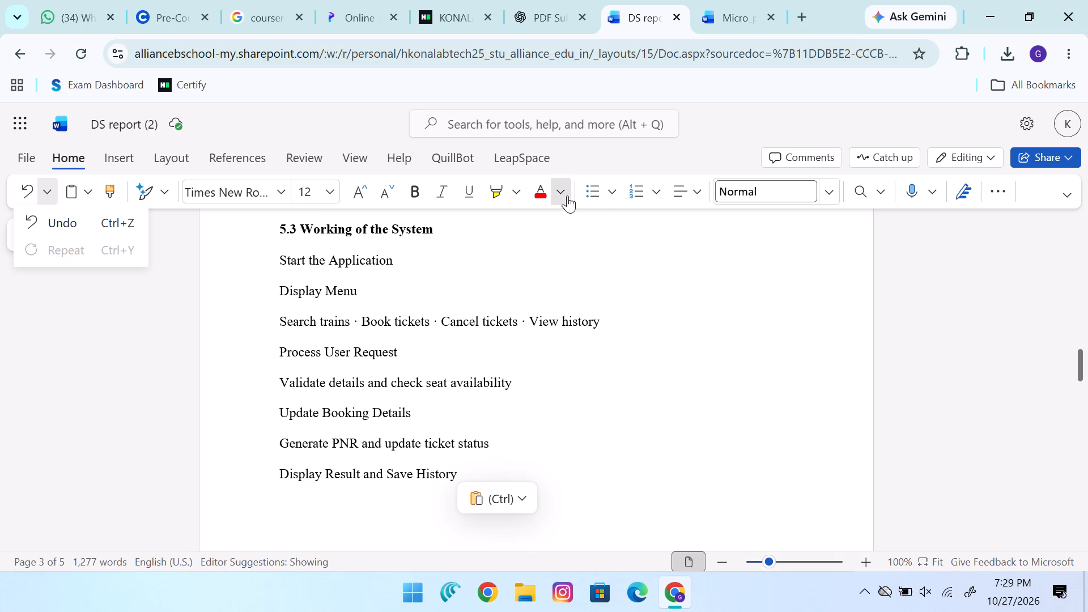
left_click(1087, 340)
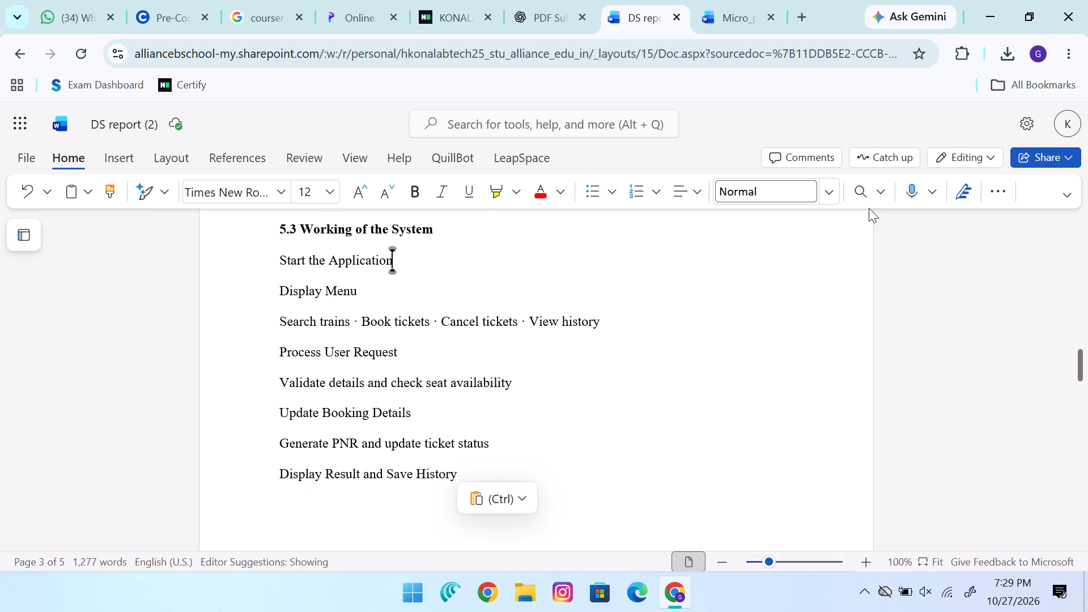
Search the DS report for "arr", clear the search term and close the search pane.
left_click(881, 195)
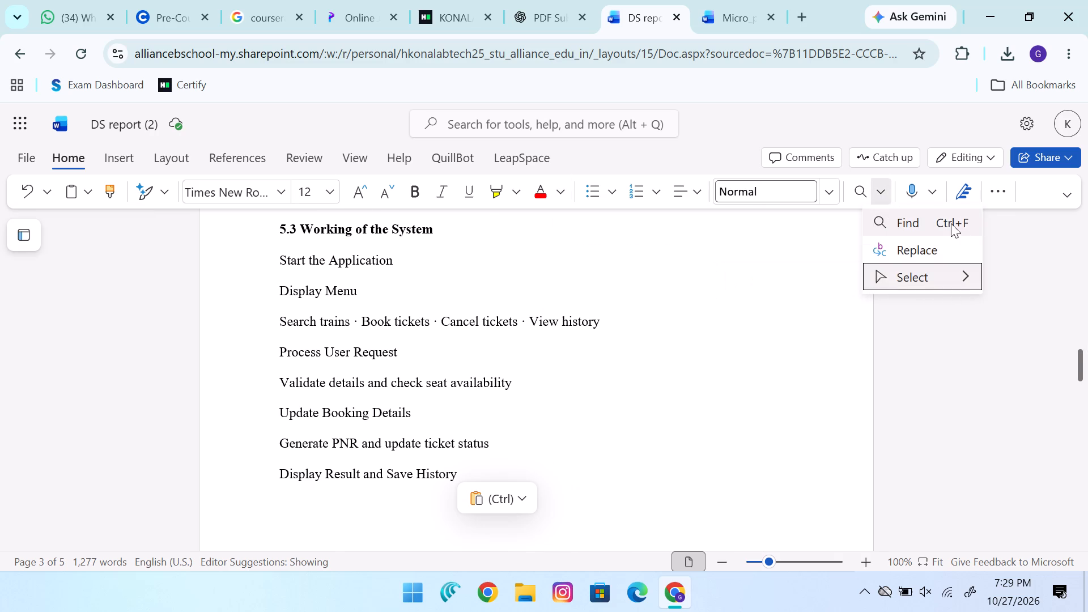
left_click(951, 223)
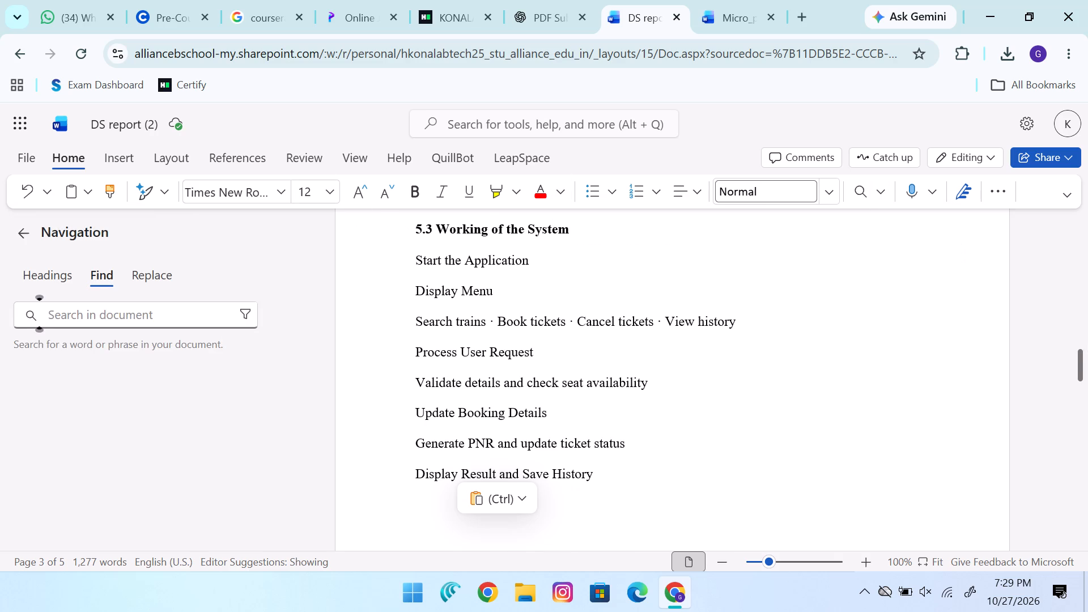
type("arr")
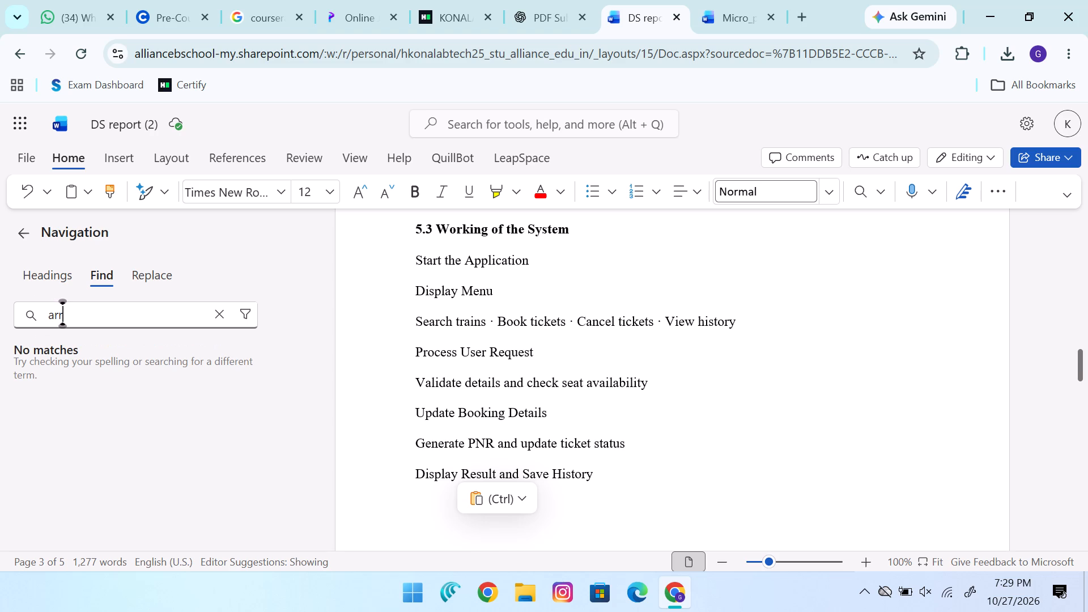
key("BackSpace")
key("BackSpace")
key("BackSpace")
key("BackSpace")
key("BackSpace")
key("BackSpace")
key("BackSpace")
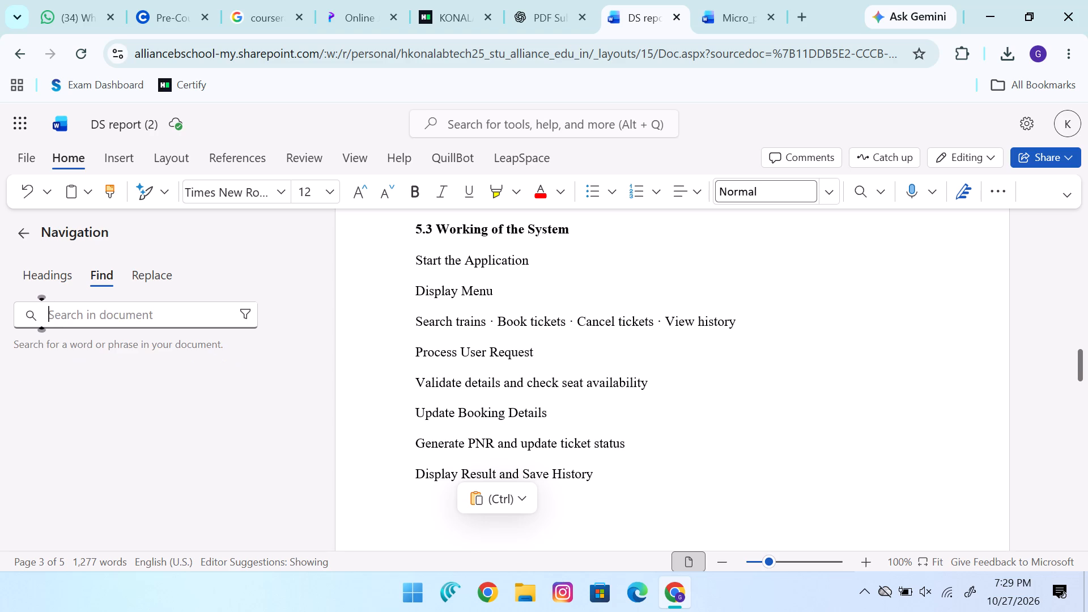
left_click(1042, 363)
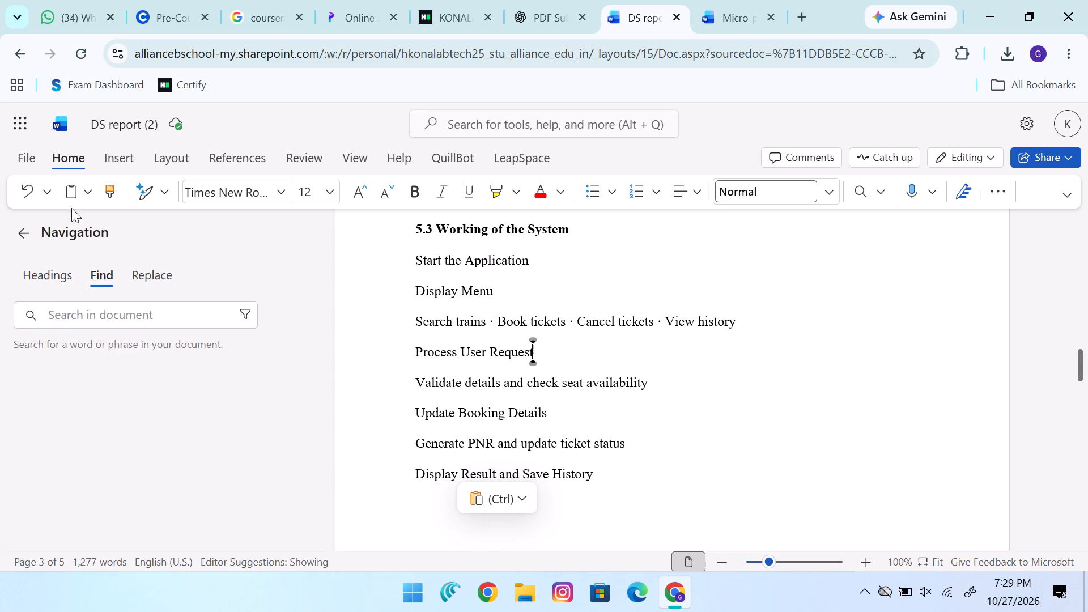
left_click(66, 159)
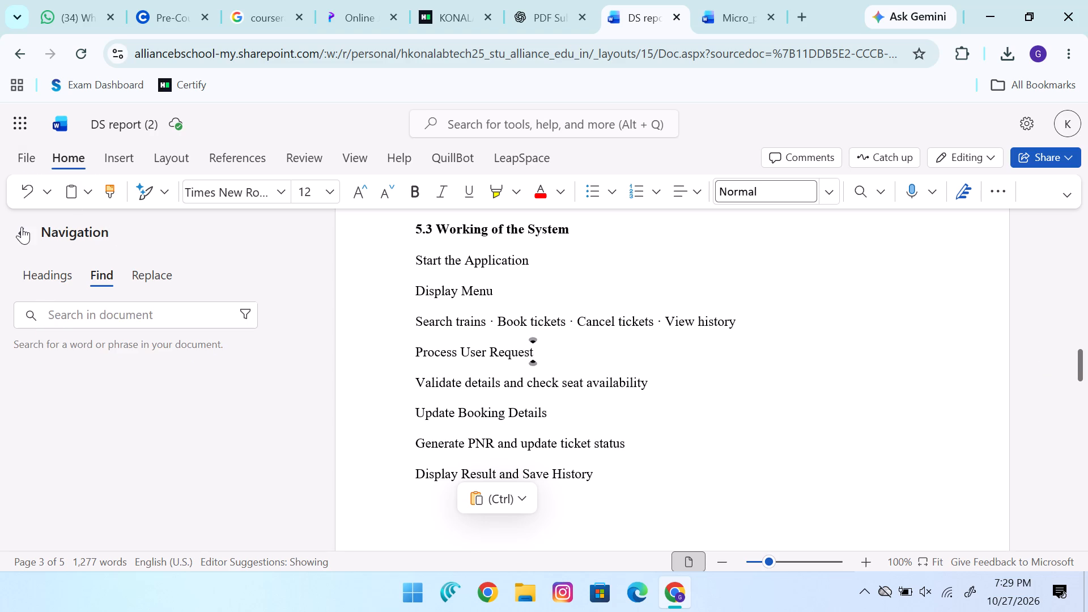
left_click(22, 227)
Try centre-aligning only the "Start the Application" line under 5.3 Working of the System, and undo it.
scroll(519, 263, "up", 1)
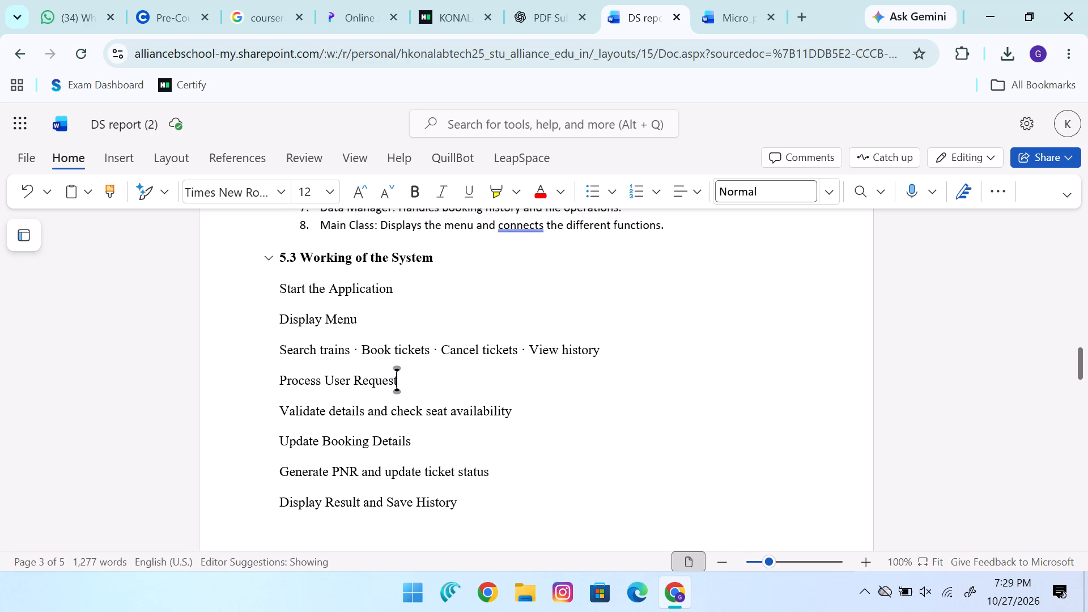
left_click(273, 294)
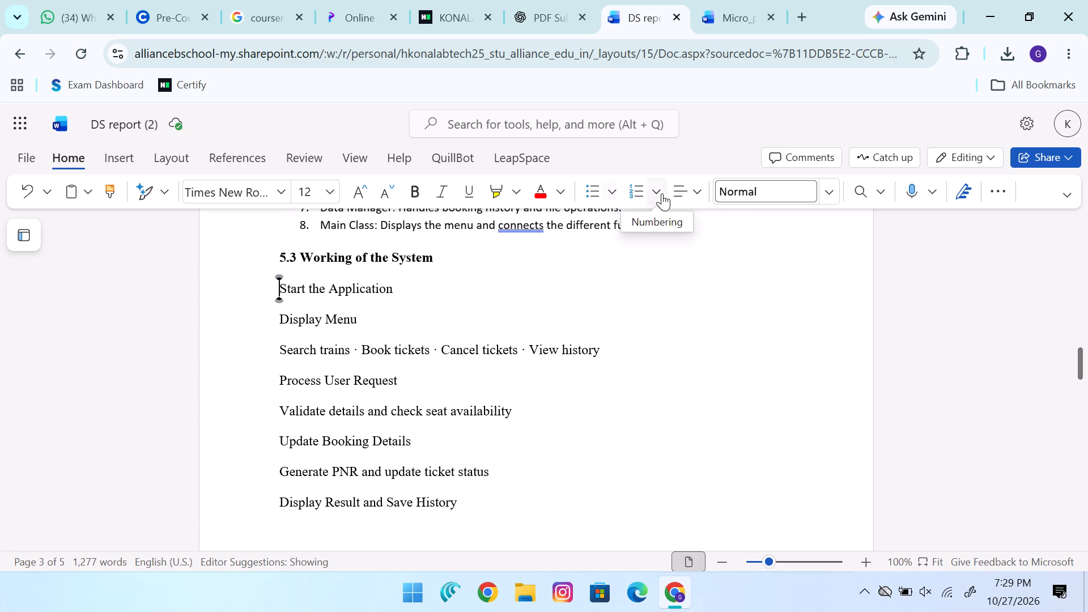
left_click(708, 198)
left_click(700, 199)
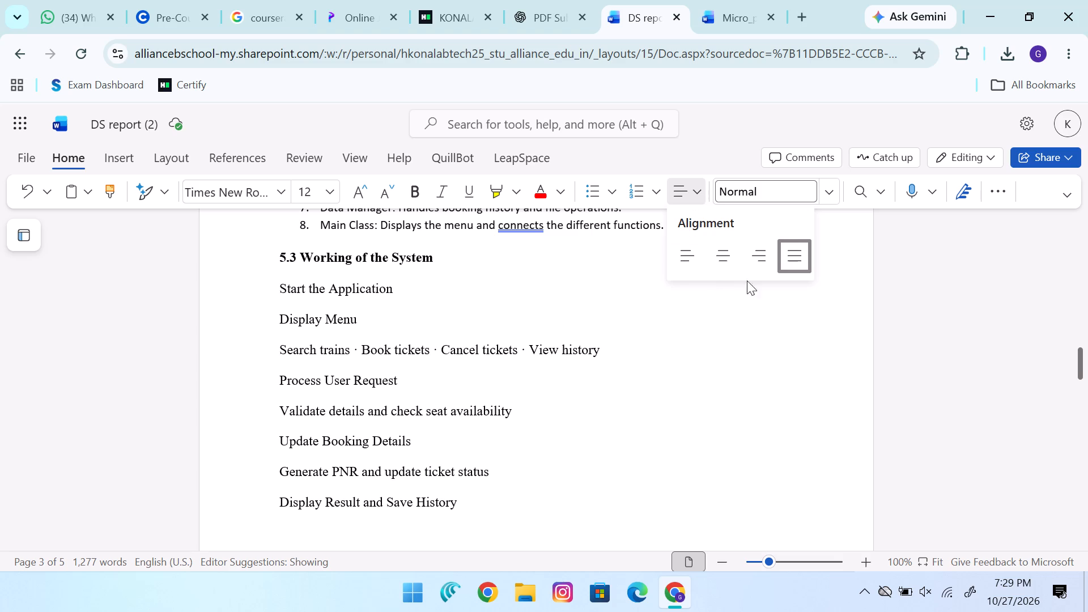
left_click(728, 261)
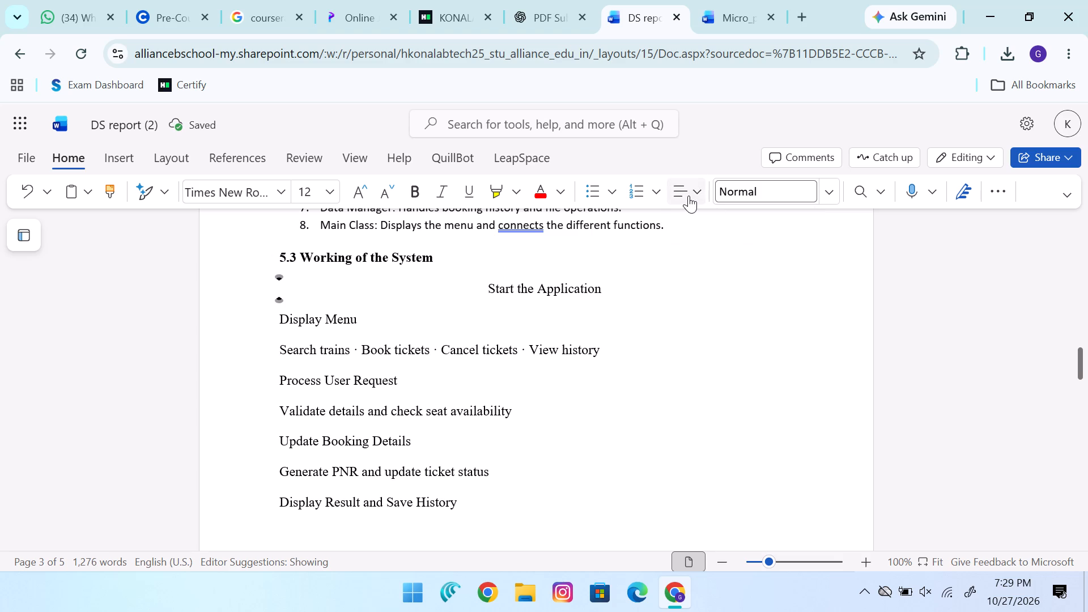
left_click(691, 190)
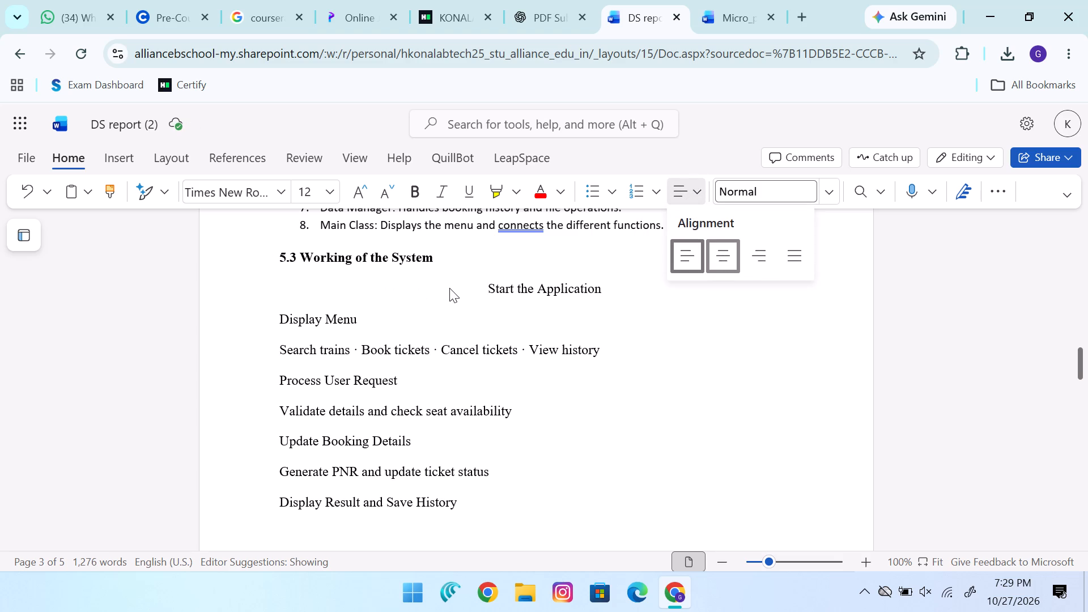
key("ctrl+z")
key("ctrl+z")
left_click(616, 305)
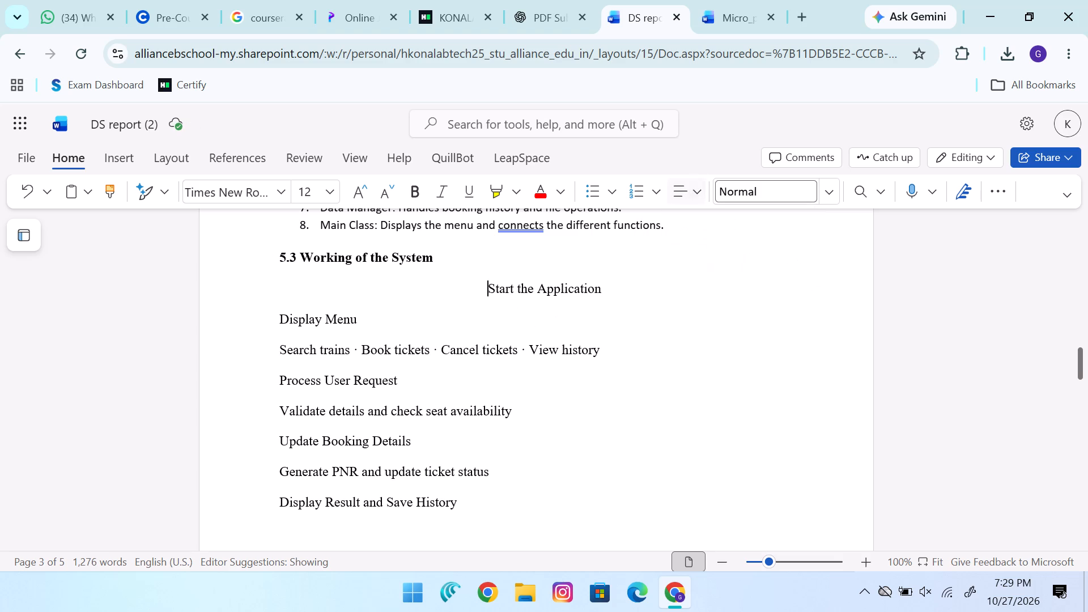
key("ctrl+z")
left_click_drag(265, 282, 269, 282)
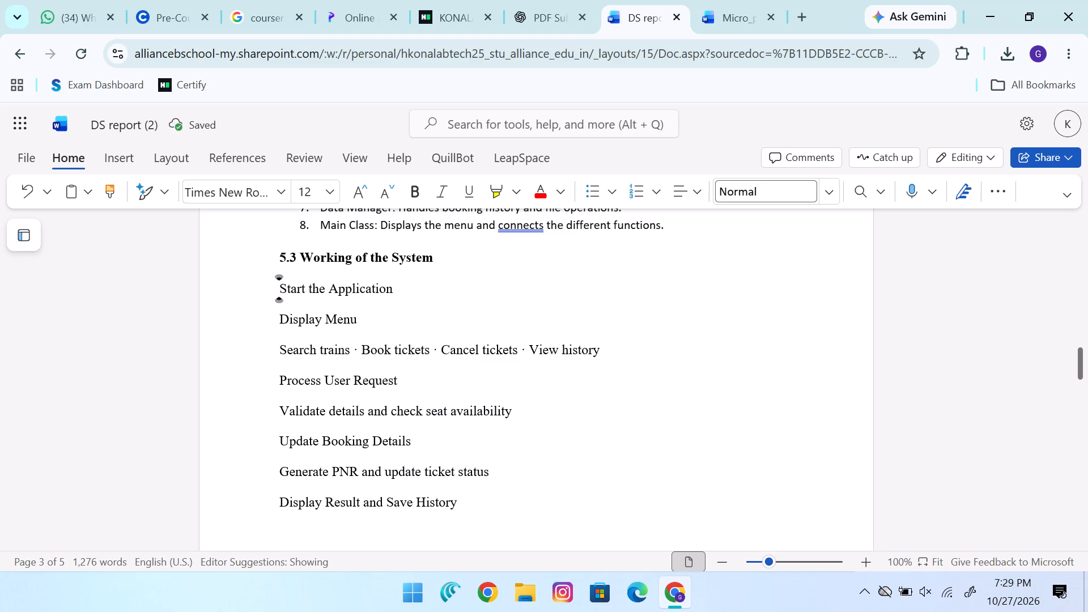
left_click_drag(269, 282, 462, 505)
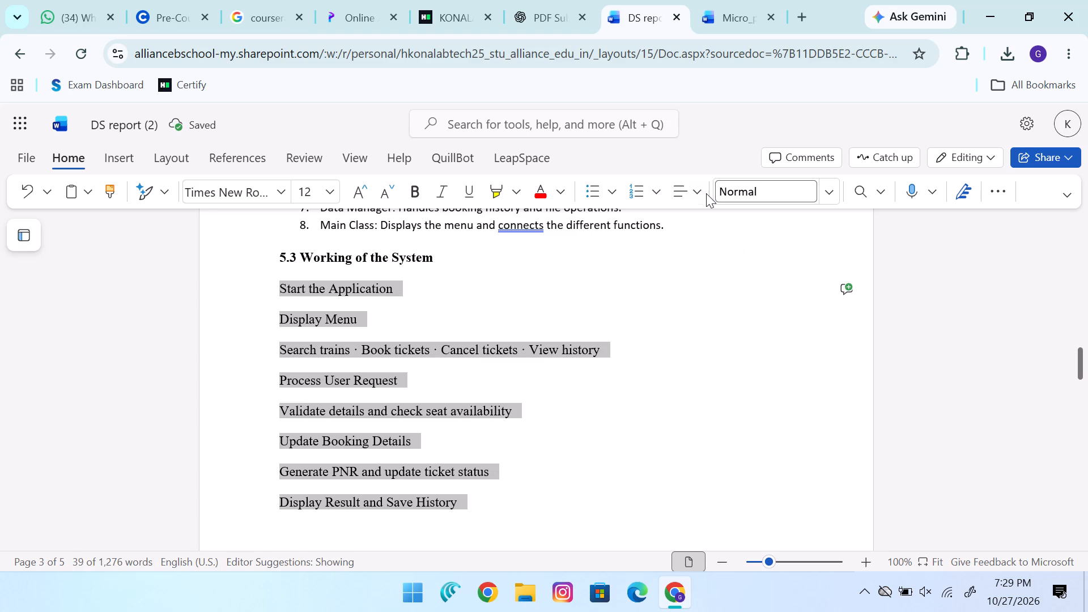
left_click(706, 193)
left_click(696, 196)
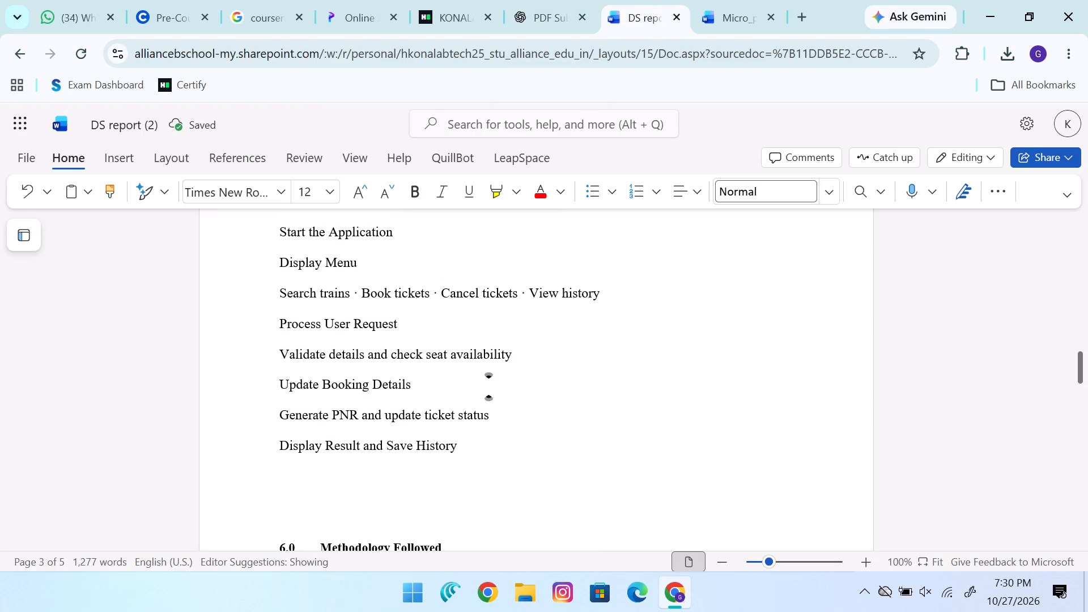
scroll(316, 282, "up", 2)
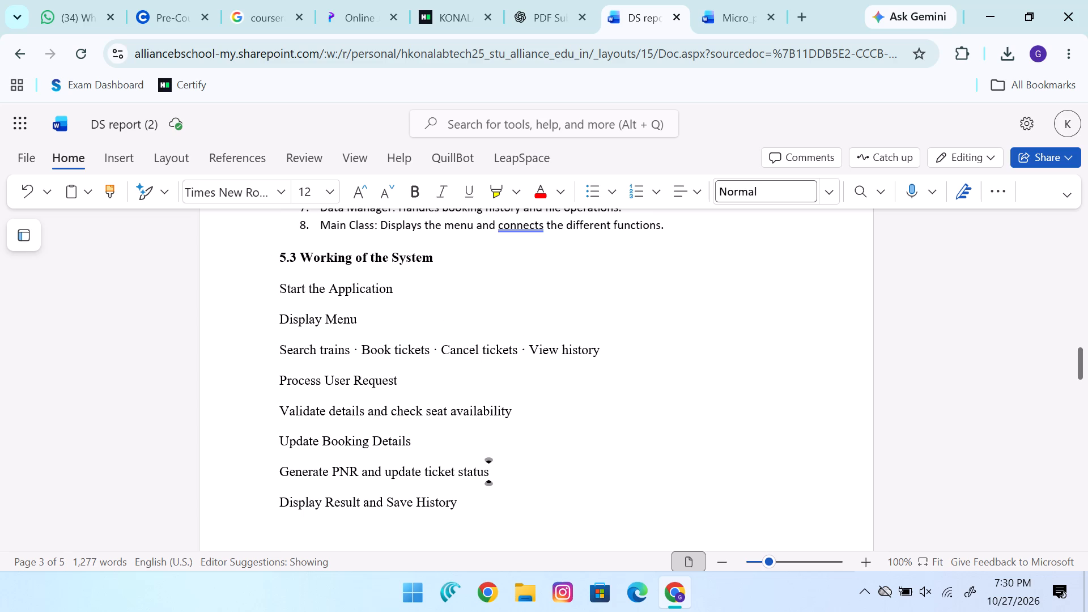
Turn the process lines under 5.3, from "Start the Application" through "Display Result and Save History", into a bulleted list.
left_click_drag(276, 284, 462, 507)
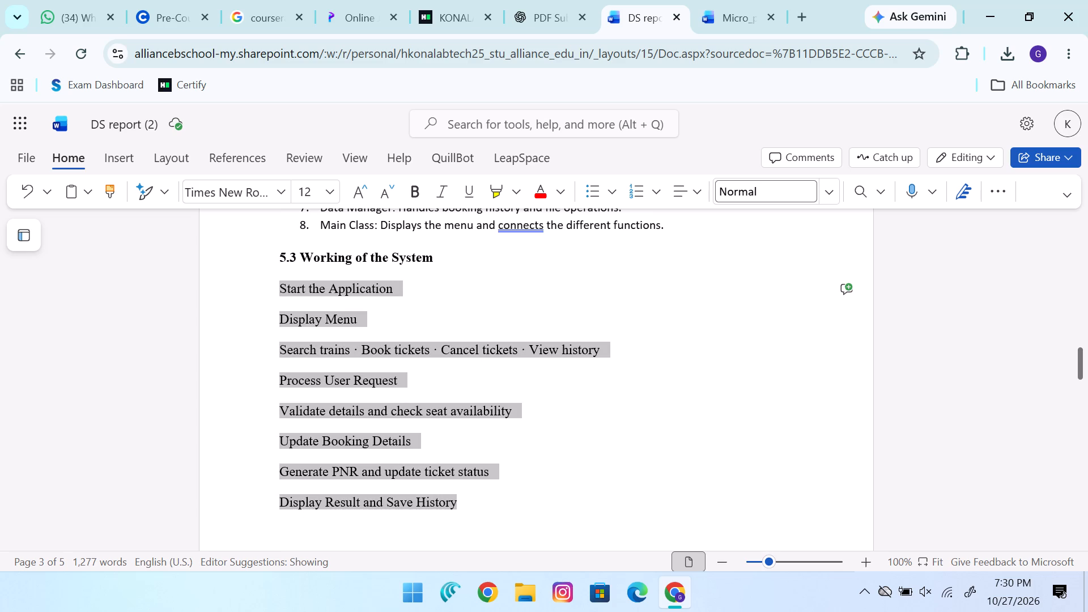
left_click(594, 192)
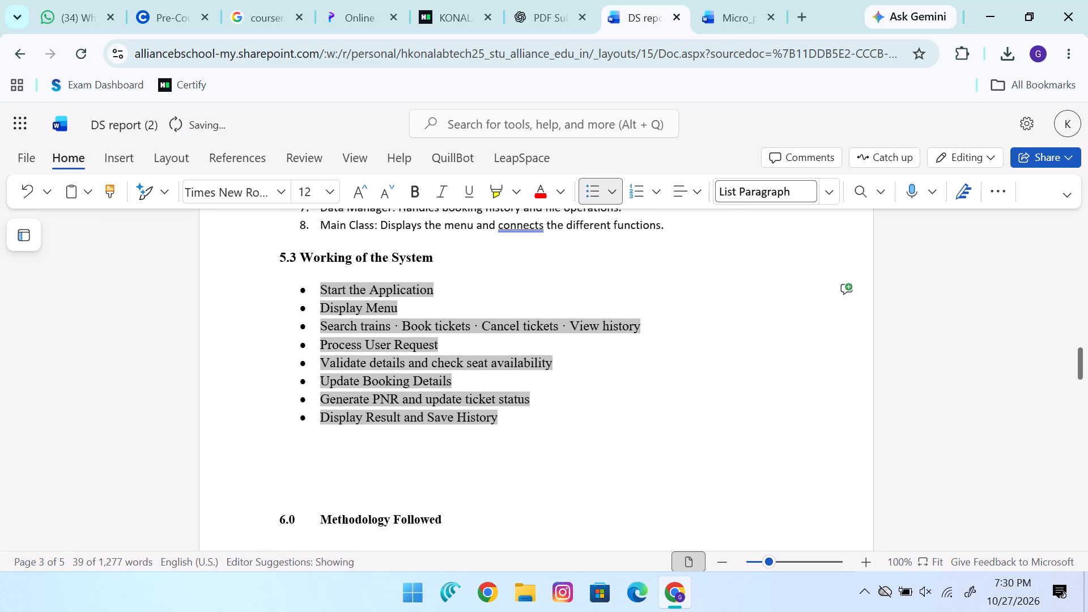
left_click(702, 395)
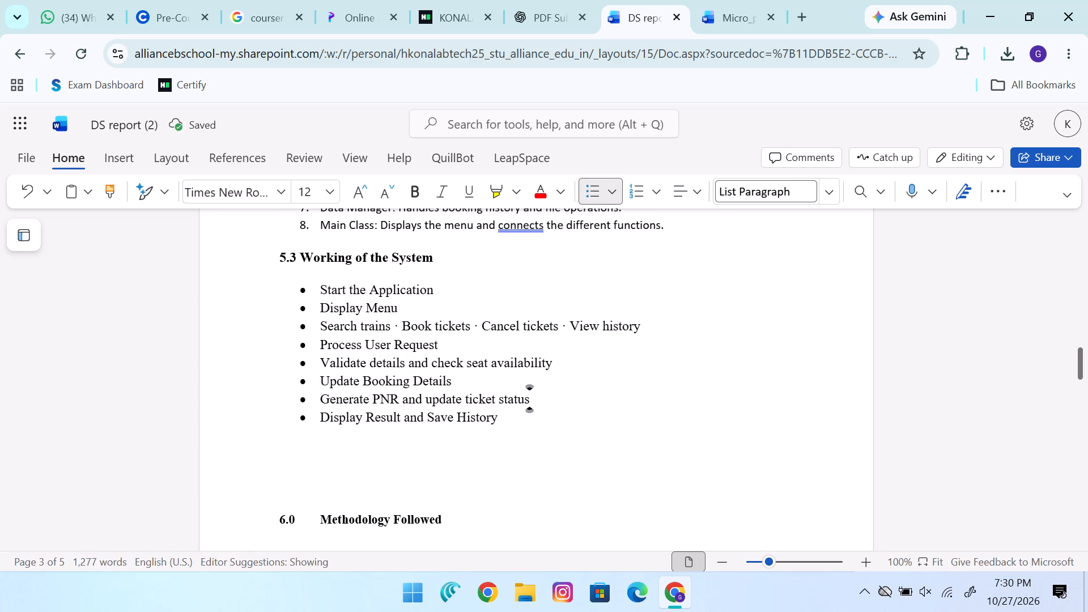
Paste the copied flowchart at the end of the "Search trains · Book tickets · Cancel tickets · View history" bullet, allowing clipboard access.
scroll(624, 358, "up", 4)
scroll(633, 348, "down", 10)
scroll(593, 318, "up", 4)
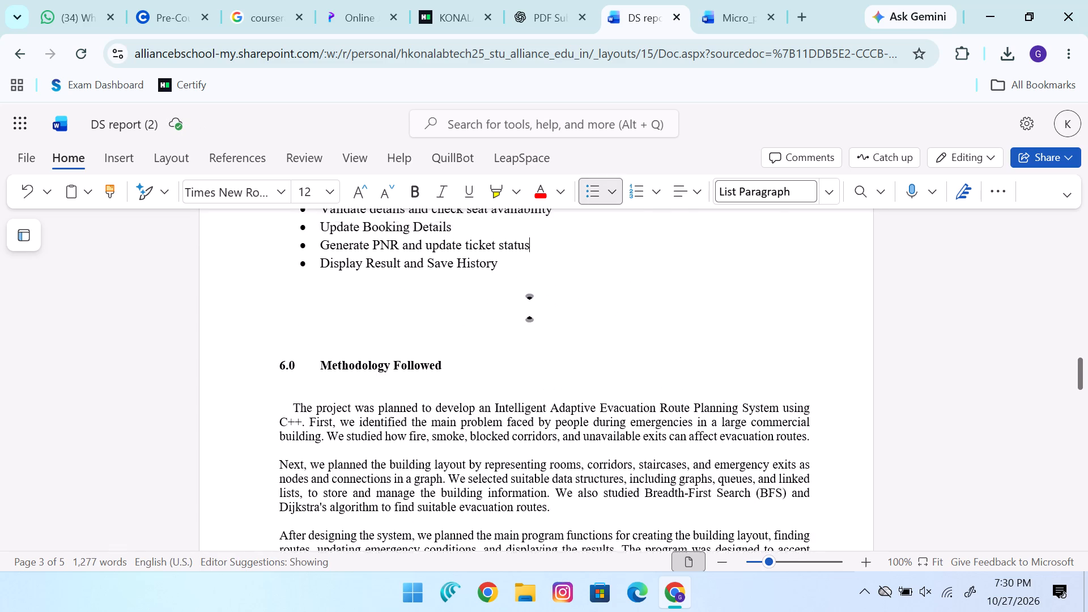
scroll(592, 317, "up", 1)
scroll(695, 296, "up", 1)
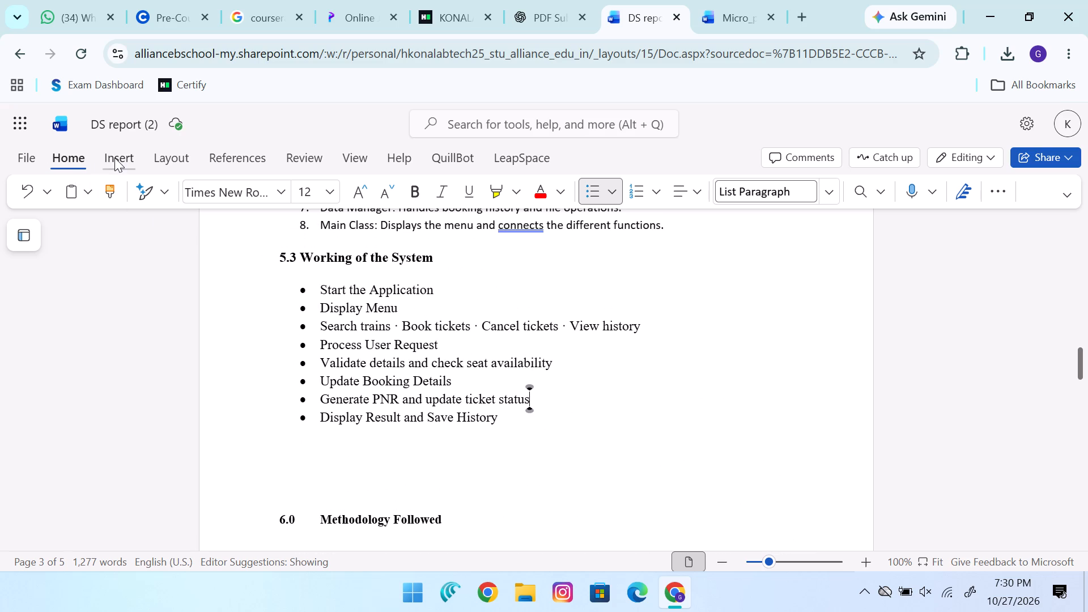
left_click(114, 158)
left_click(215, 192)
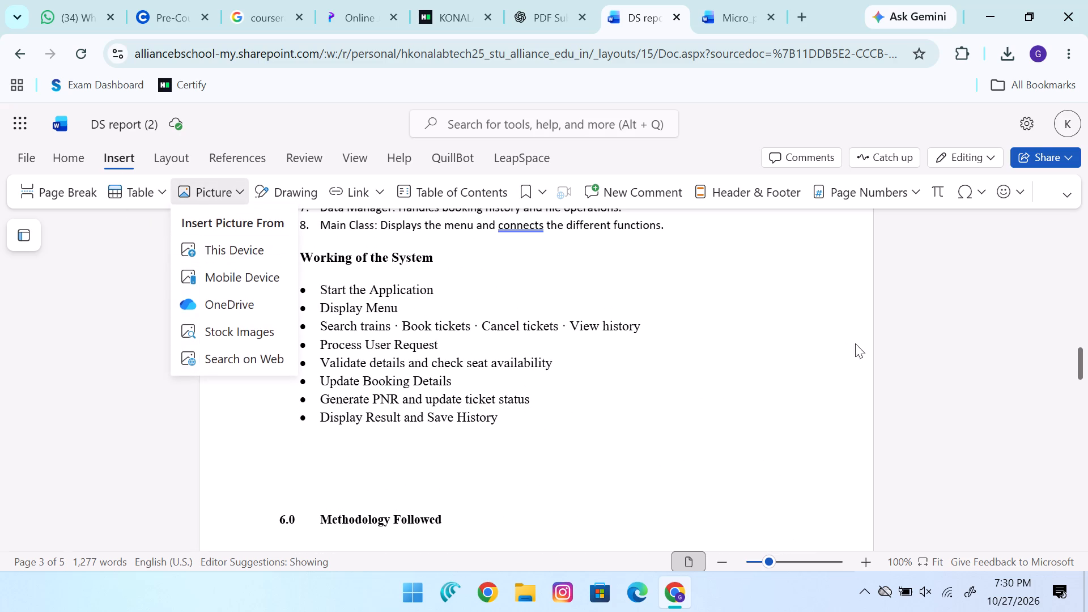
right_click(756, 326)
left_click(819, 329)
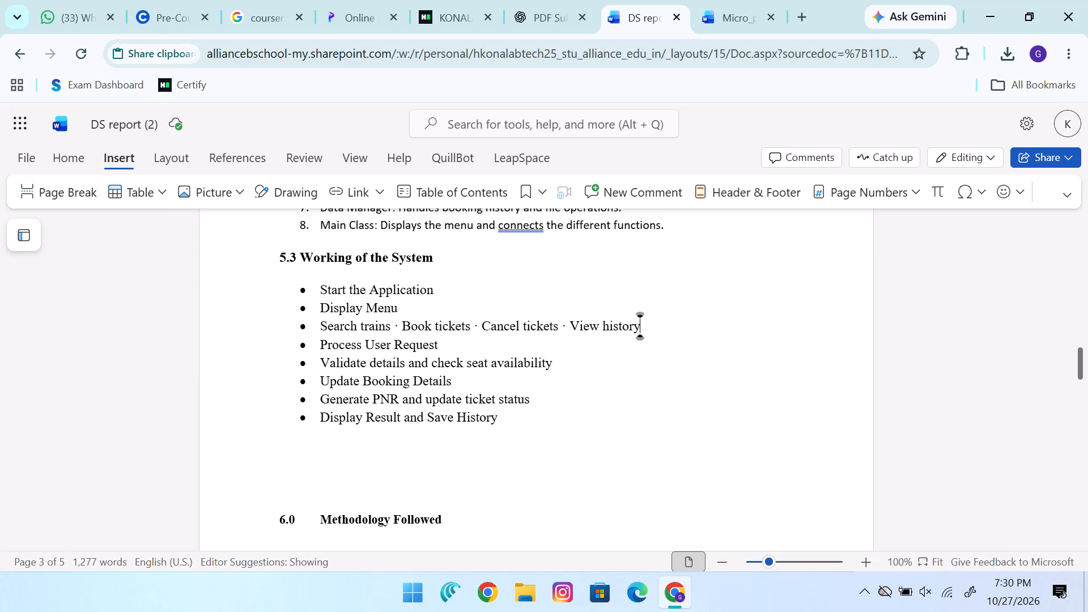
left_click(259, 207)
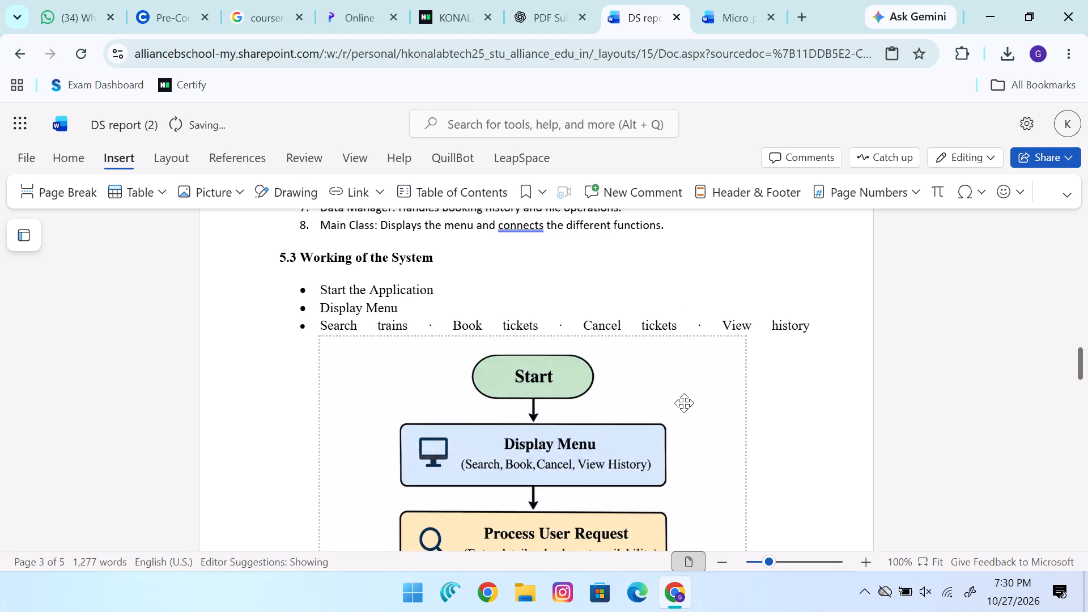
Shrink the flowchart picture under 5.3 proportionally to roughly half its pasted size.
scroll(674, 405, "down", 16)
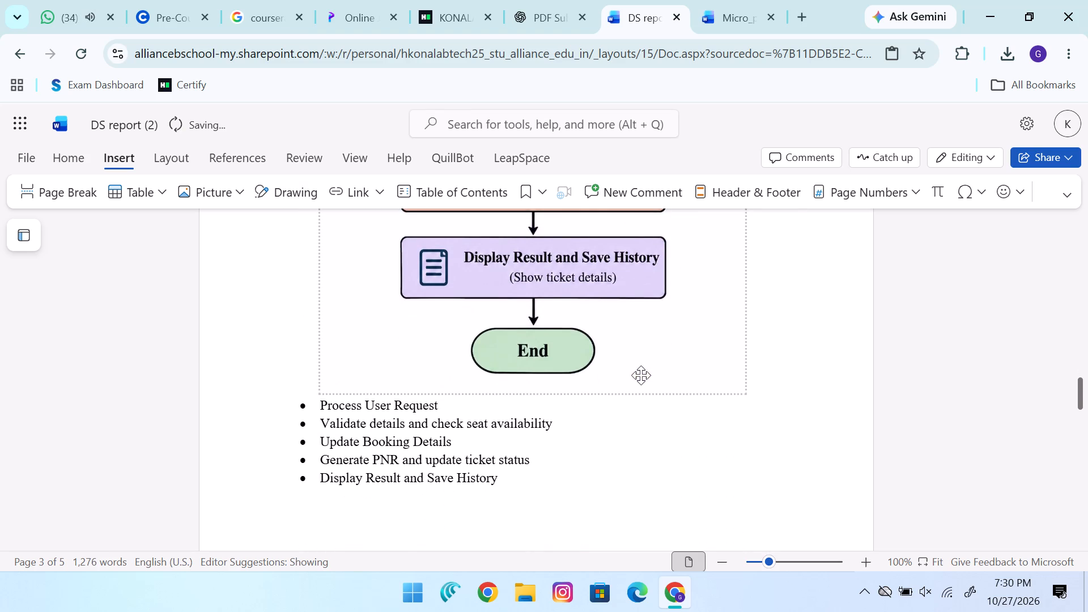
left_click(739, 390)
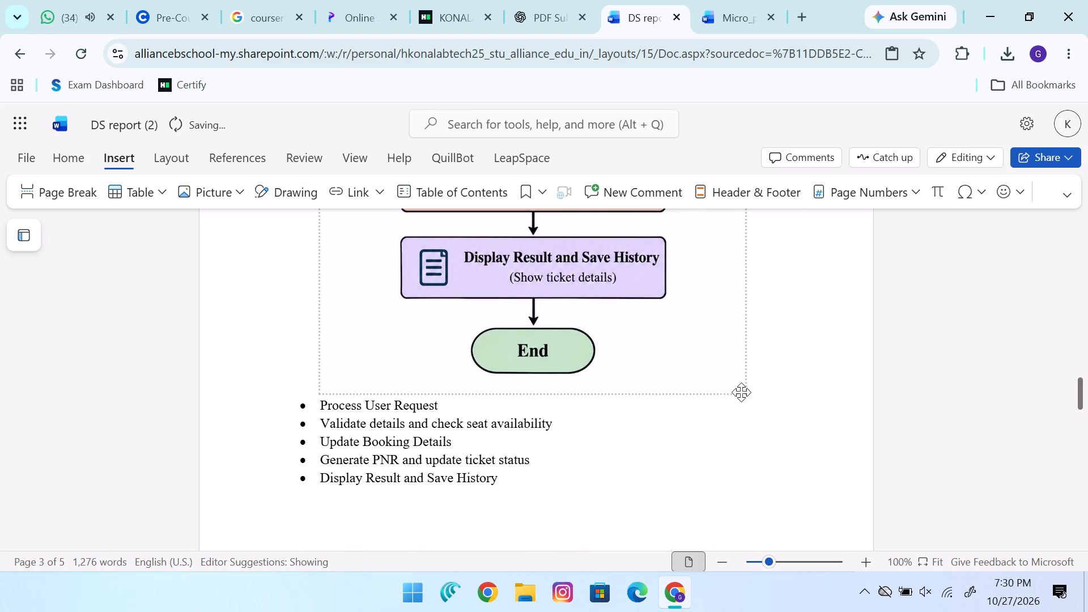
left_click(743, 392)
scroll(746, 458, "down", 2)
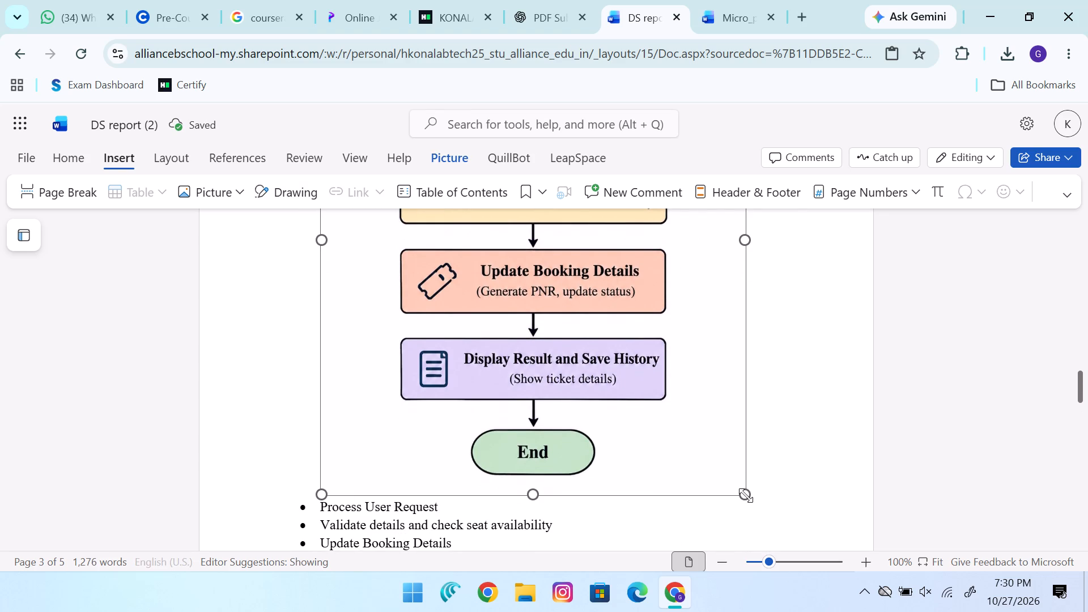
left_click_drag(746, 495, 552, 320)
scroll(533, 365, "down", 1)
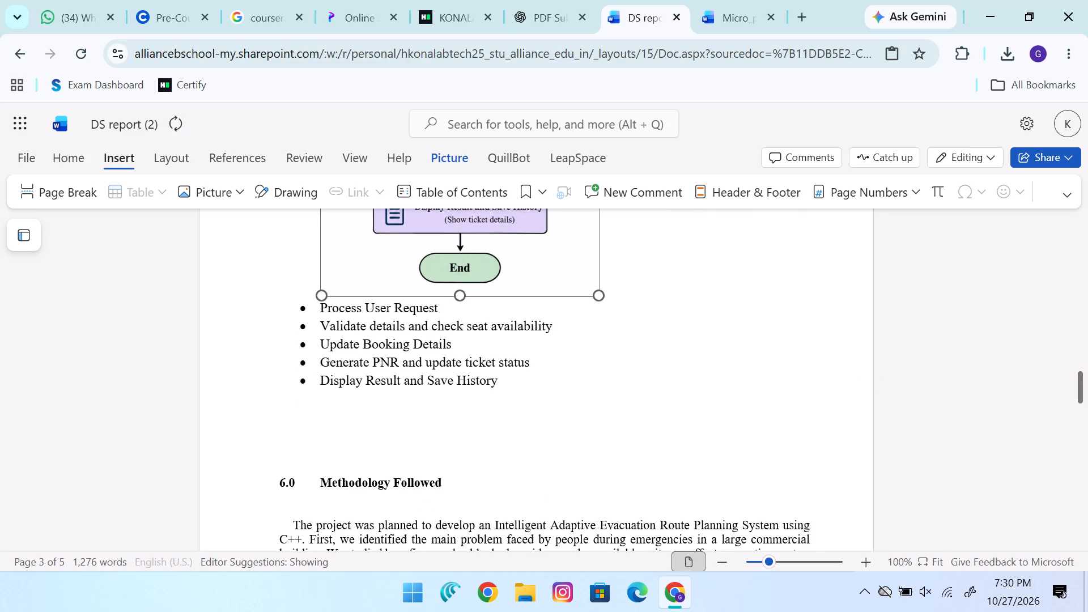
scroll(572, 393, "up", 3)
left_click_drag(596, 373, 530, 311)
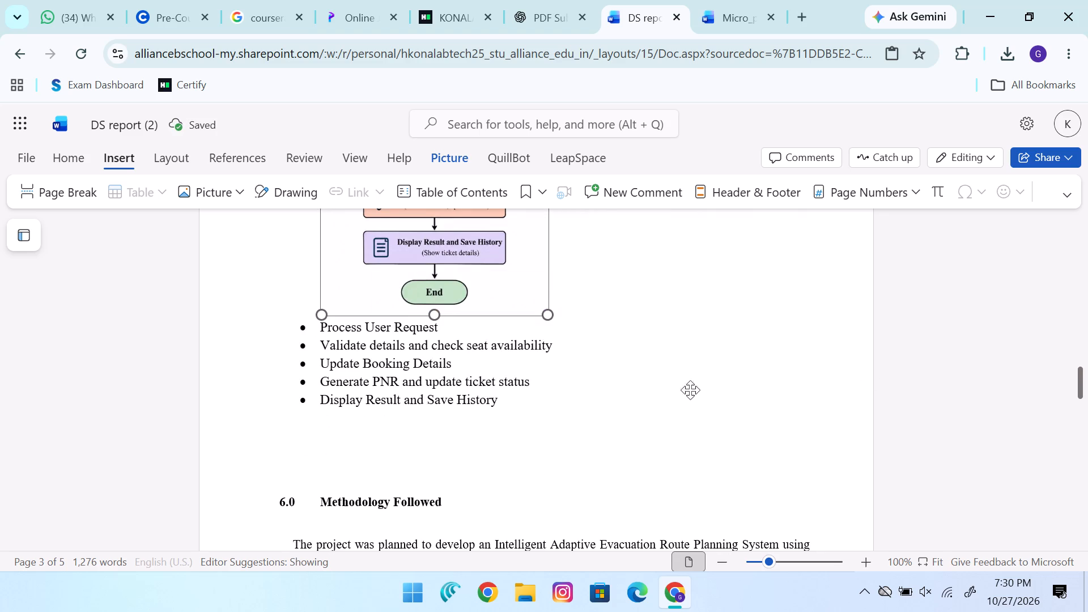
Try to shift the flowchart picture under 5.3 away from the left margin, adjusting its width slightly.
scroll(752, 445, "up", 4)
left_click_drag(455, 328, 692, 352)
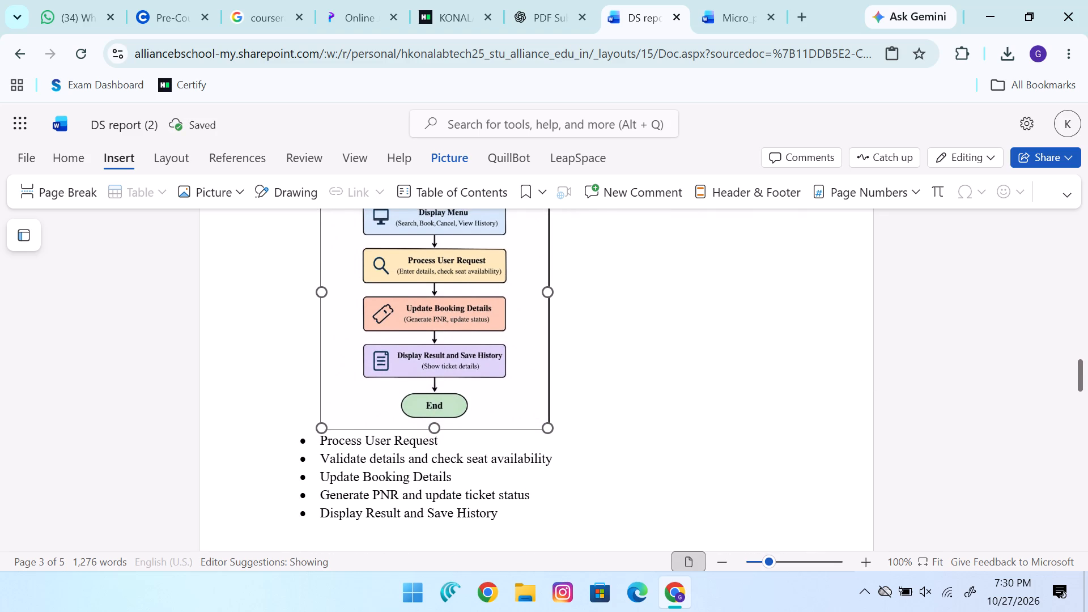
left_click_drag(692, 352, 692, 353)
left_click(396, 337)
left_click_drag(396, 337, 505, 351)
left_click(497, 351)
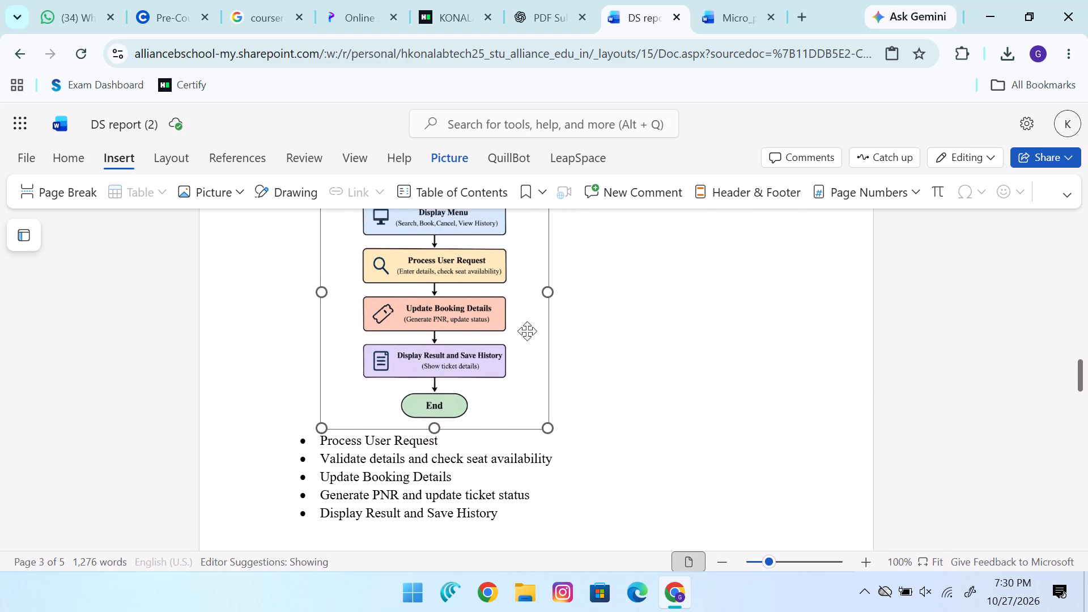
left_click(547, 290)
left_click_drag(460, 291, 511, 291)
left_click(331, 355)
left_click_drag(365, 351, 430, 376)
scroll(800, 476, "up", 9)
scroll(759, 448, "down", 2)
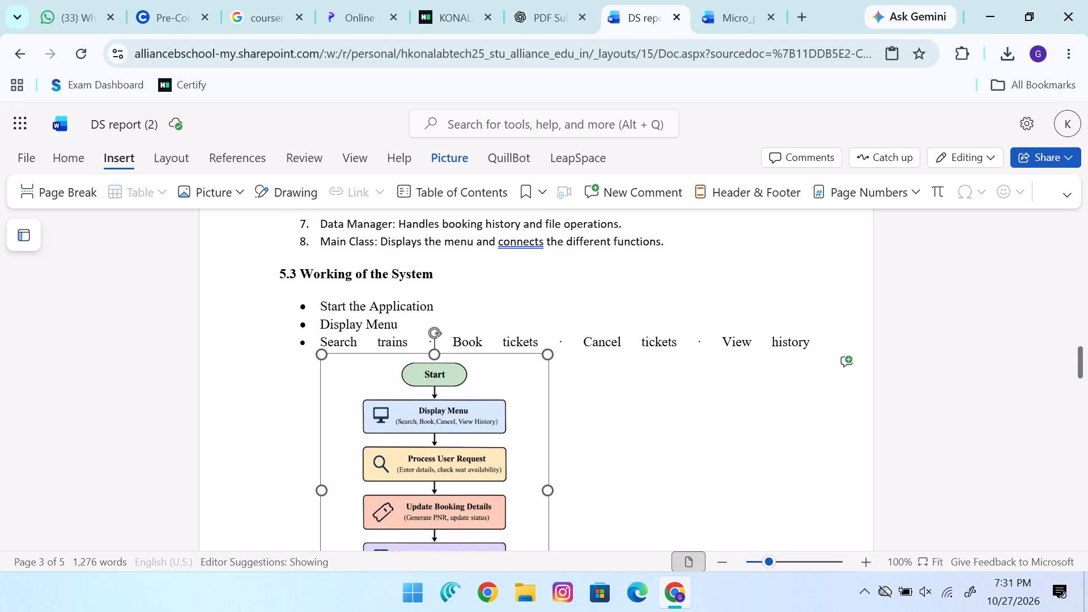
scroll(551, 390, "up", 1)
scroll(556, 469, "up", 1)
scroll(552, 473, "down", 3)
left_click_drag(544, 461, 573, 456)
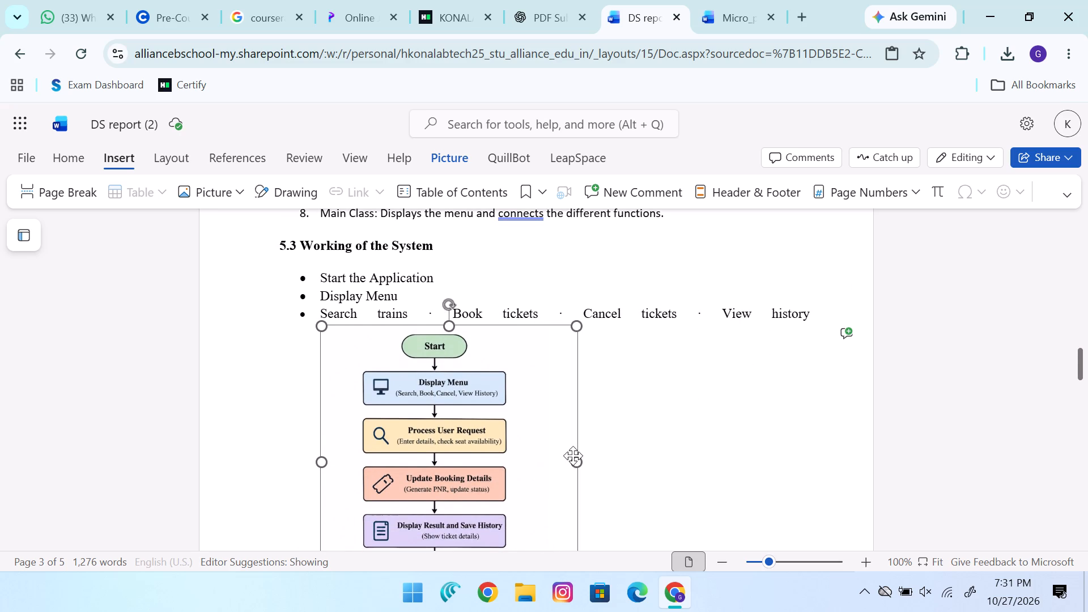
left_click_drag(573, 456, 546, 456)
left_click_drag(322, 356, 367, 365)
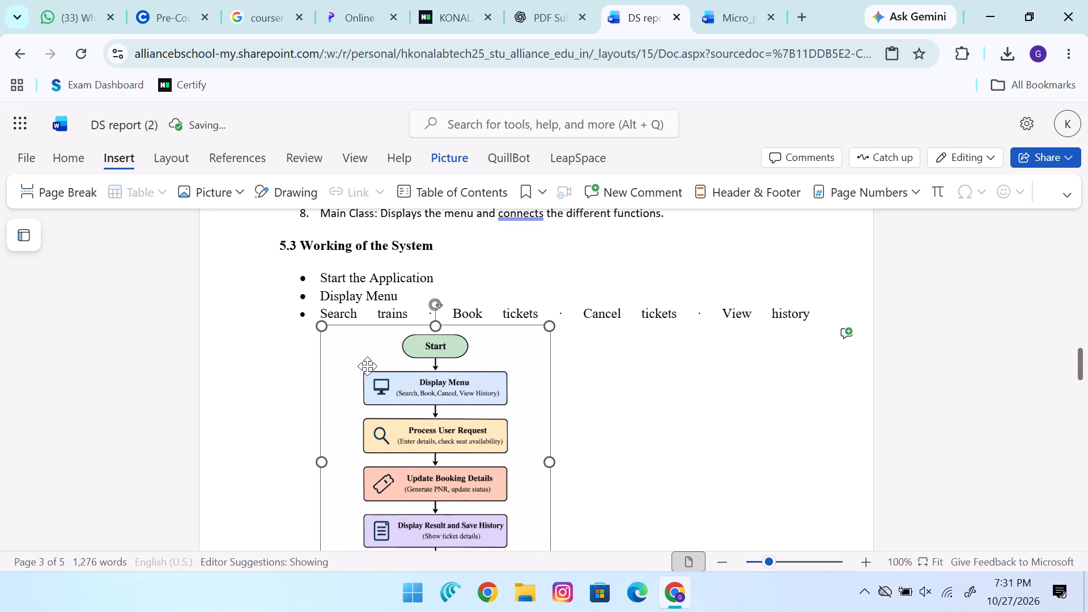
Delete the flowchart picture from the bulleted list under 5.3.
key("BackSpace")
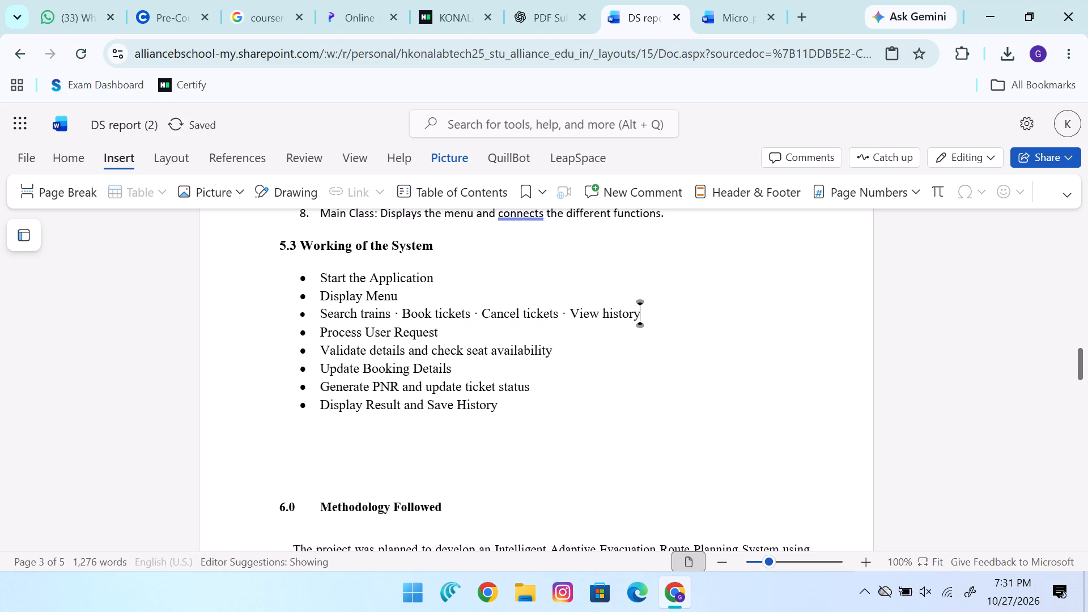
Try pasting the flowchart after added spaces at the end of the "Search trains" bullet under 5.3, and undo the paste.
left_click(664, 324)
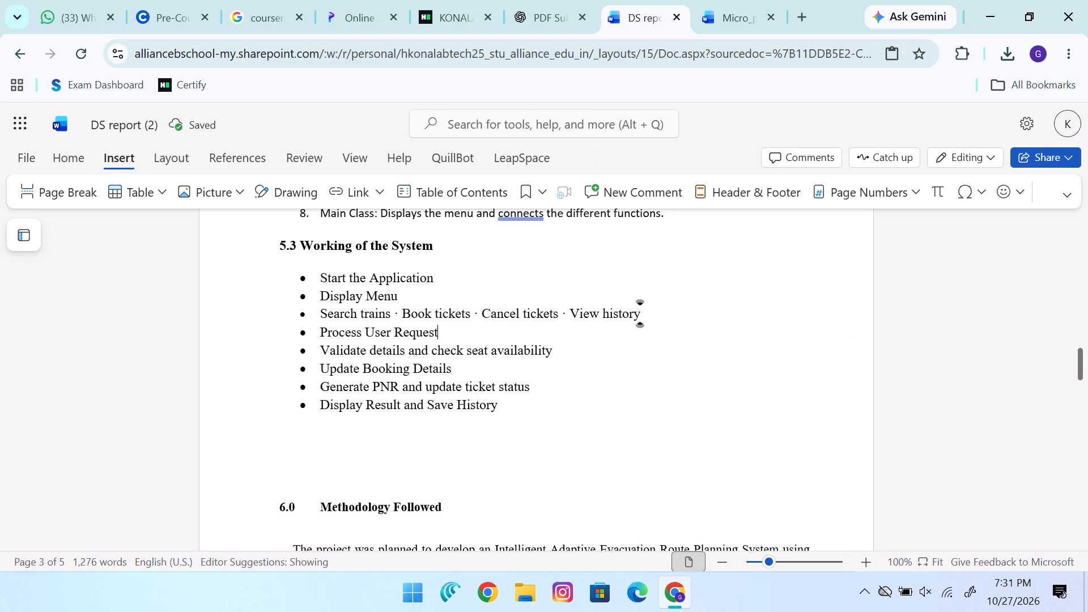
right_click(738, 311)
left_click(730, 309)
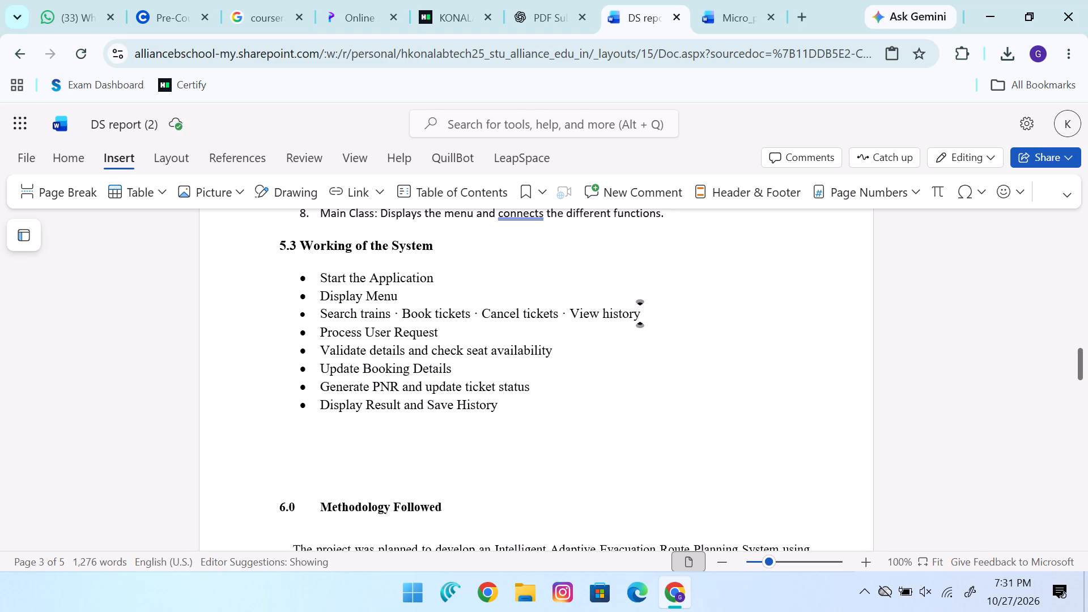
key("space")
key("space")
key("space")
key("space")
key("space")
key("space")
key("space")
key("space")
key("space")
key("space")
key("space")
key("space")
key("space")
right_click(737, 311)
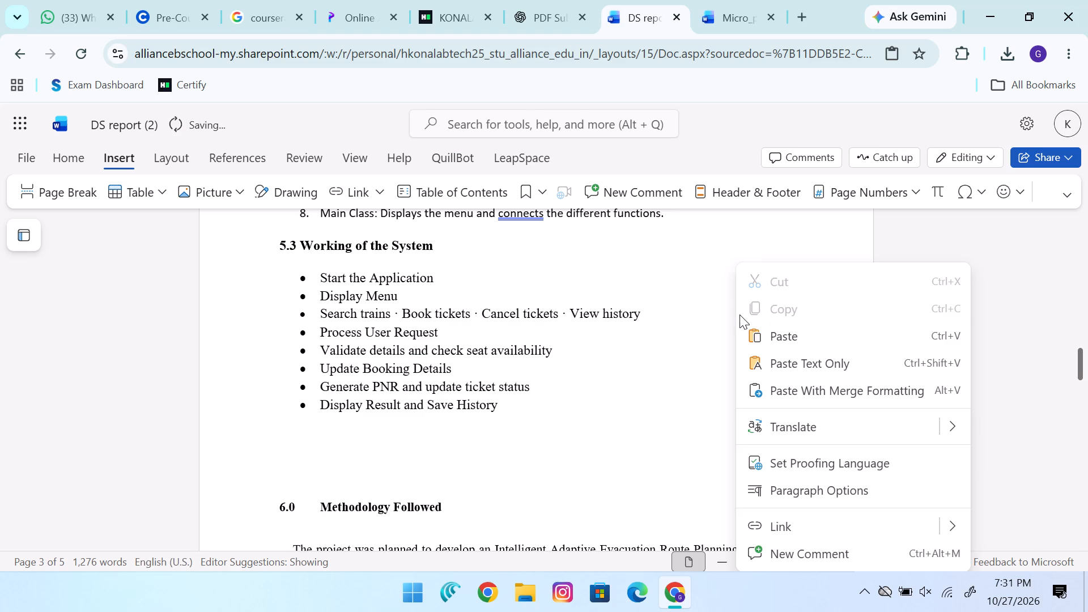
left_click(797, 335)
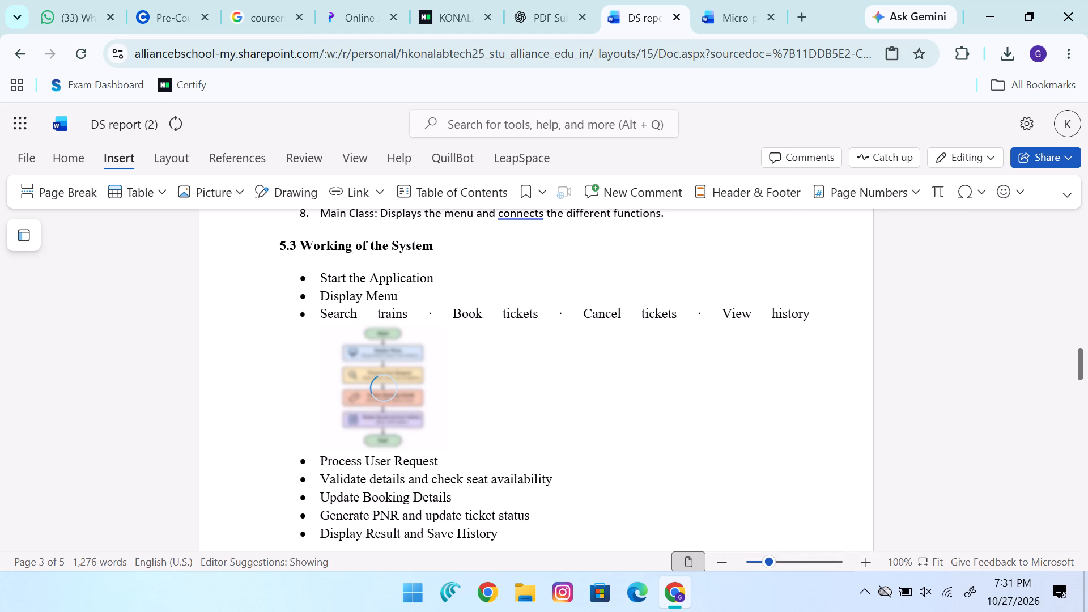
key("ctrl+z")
Paste the copied flowchart on the blank line between the 5.3 bulleted list and the 6.0 Methodology Followed heading.
scroll(659, 360, "down", 5)
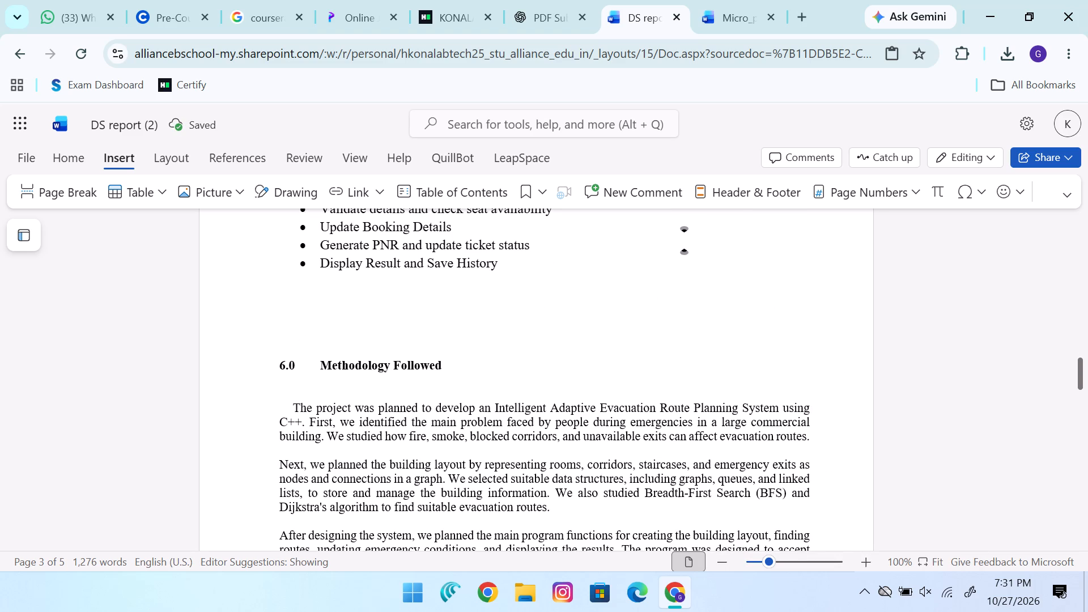
left_click(419, 324)
scroll(449, 295, "up", 1)
key("ctrl+v")
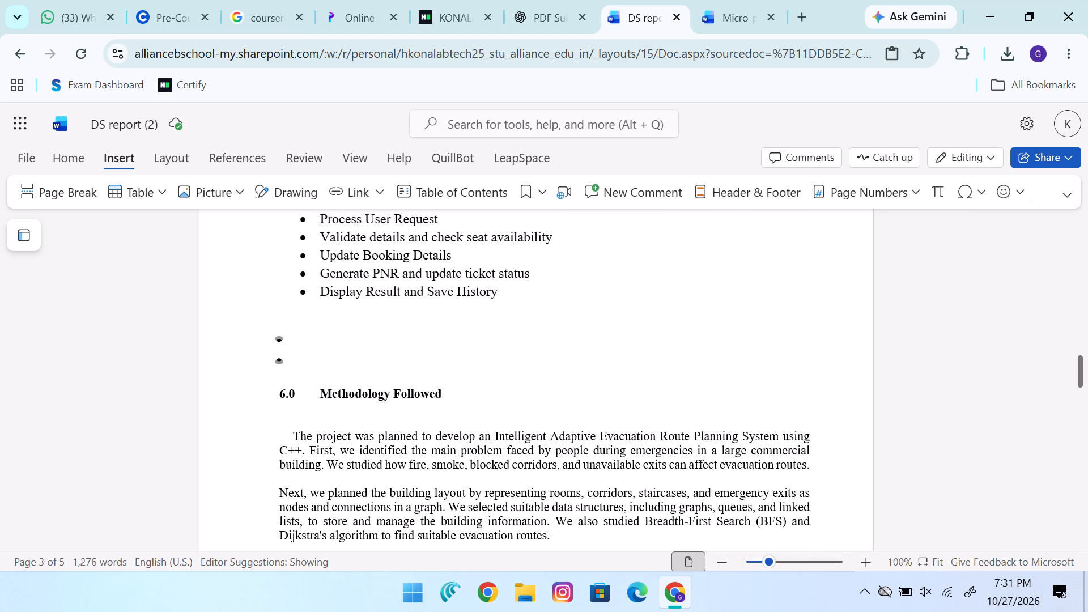
scroll(534, 356, "up", 19)
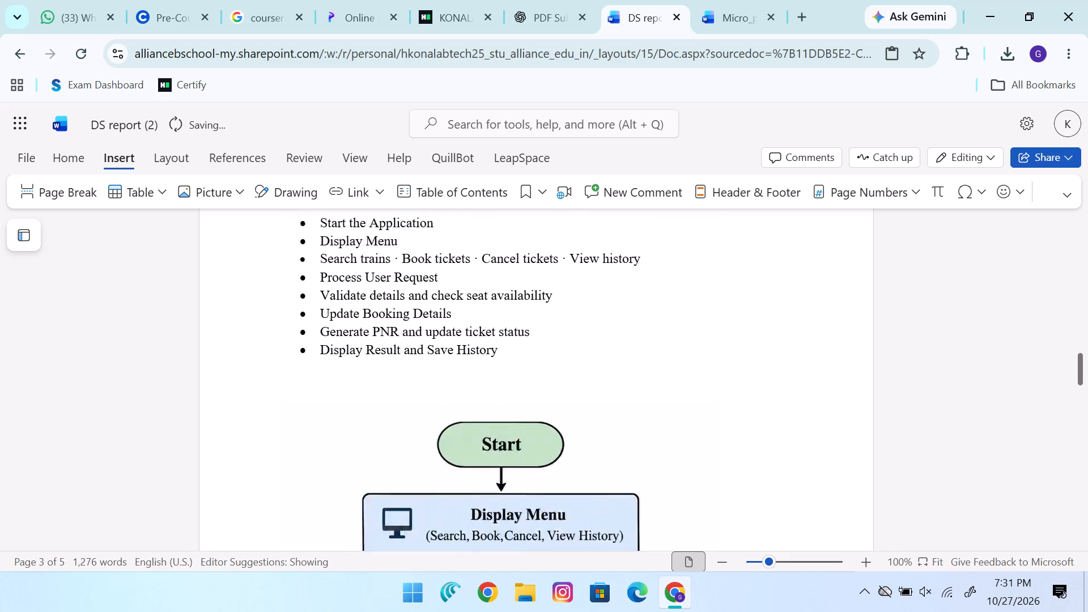
scroll(649, 460, "down", 5)
scroll(688, 443, "up", 1)
scroll(716, 411, "down", 20)
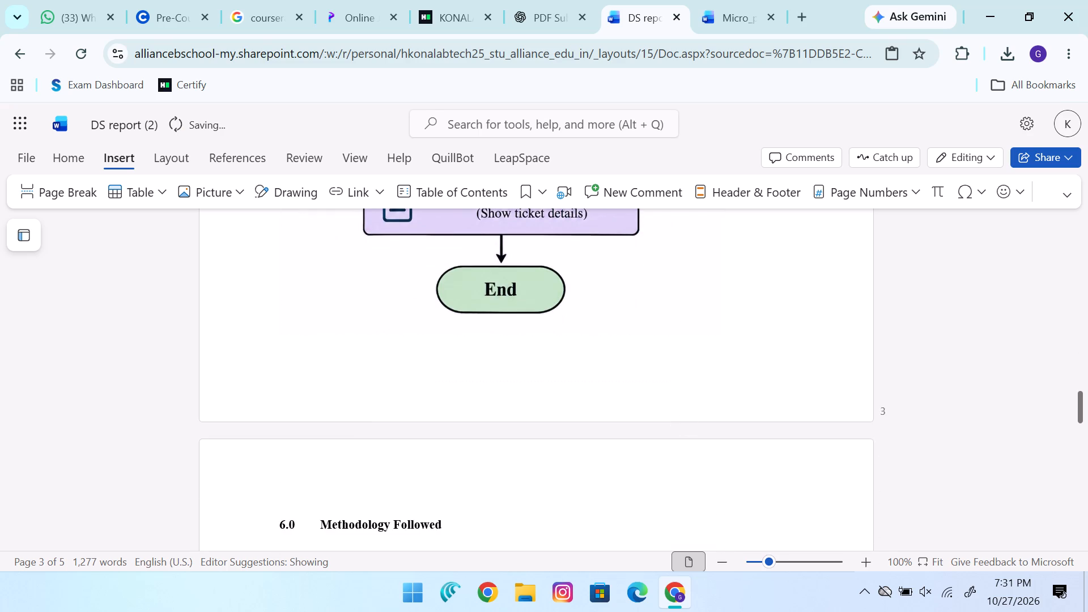
Shrink the flowchart picture above the 6.0 heading proportionally to about a third of its pasted size.
left_click(708, 350)
left_click(666, 303)
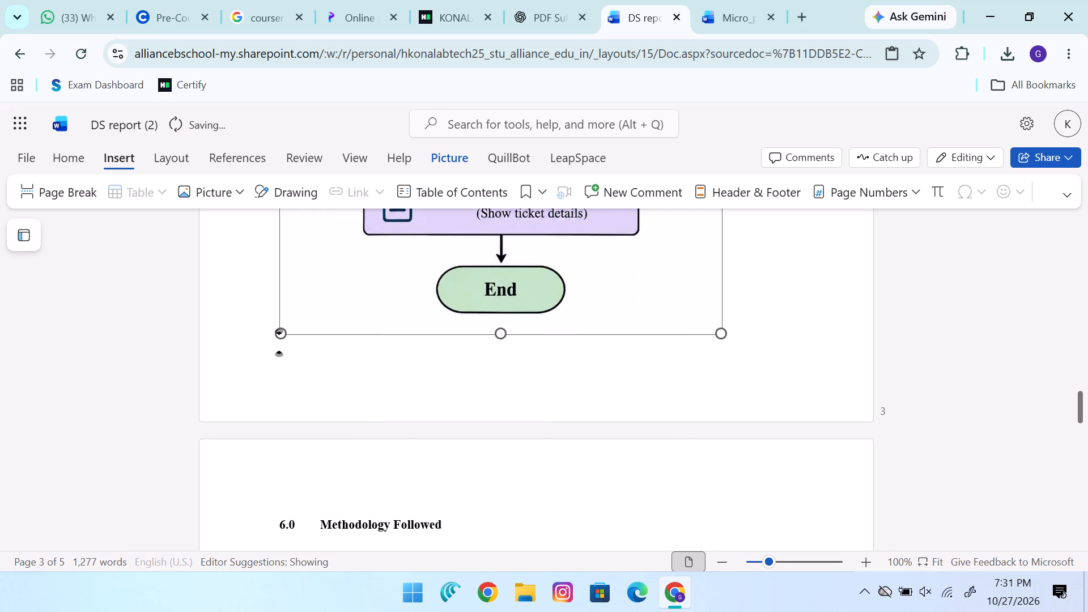
left_click_drag(719, 330, 444, 165)
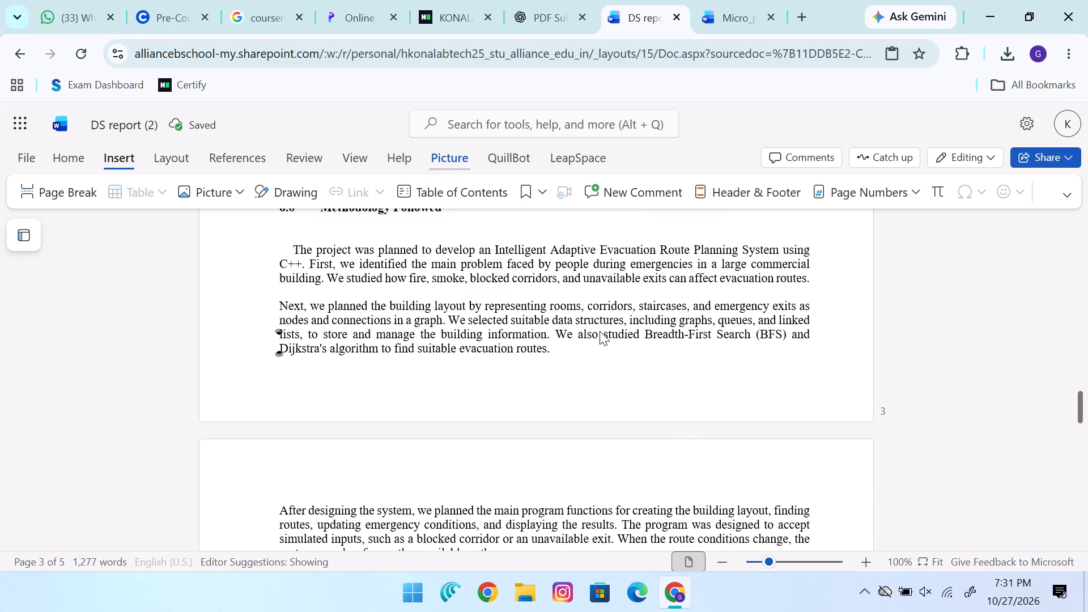
scroll(707, 396, "up", 20)
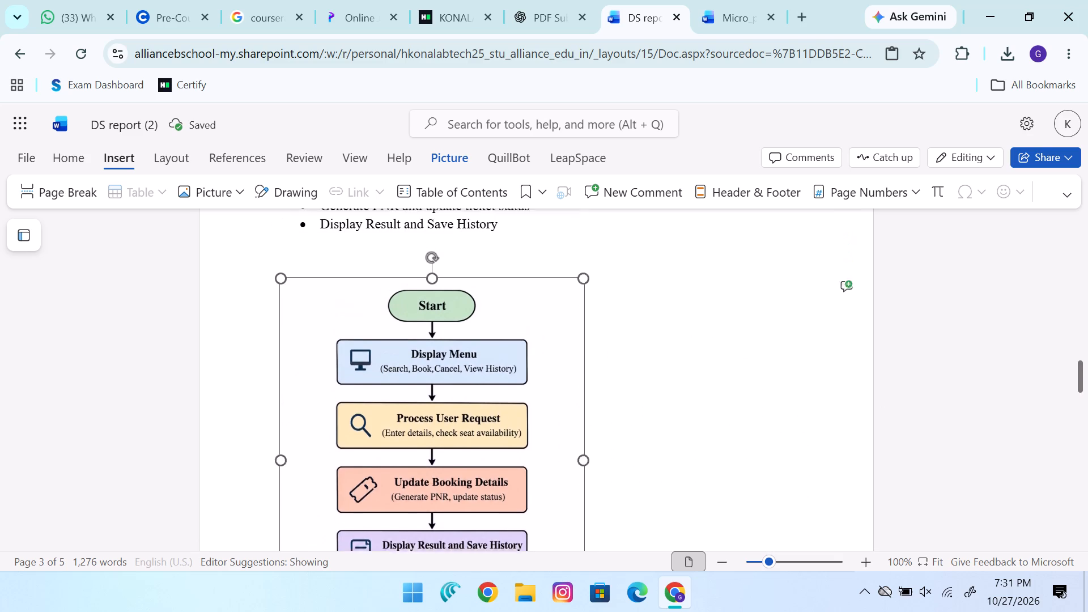
scroll(678, 430, "down", 11)
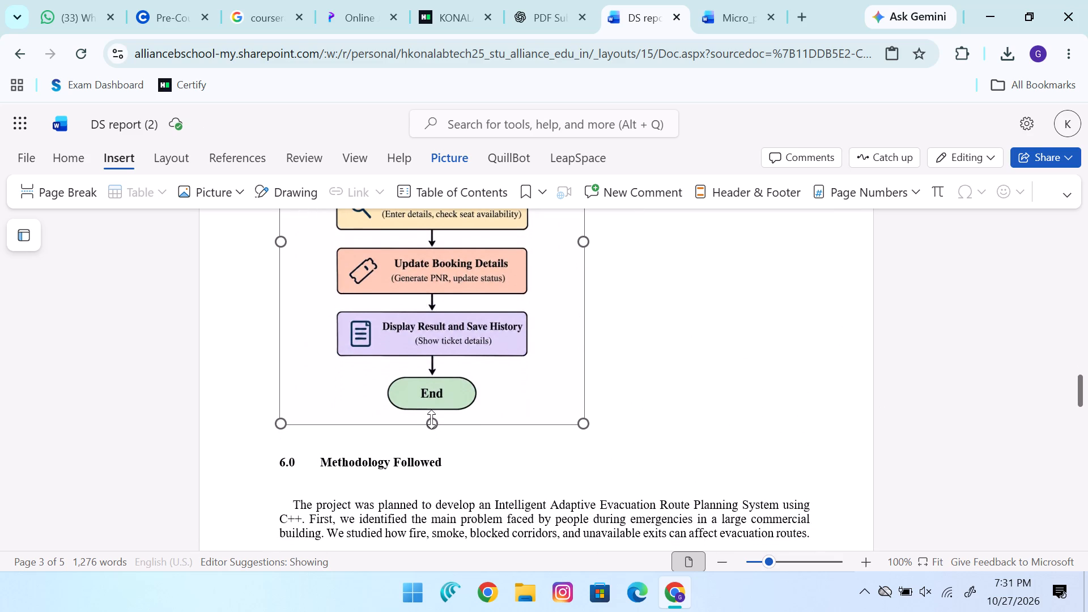
left_click_drag(582, 421, 408, 244)
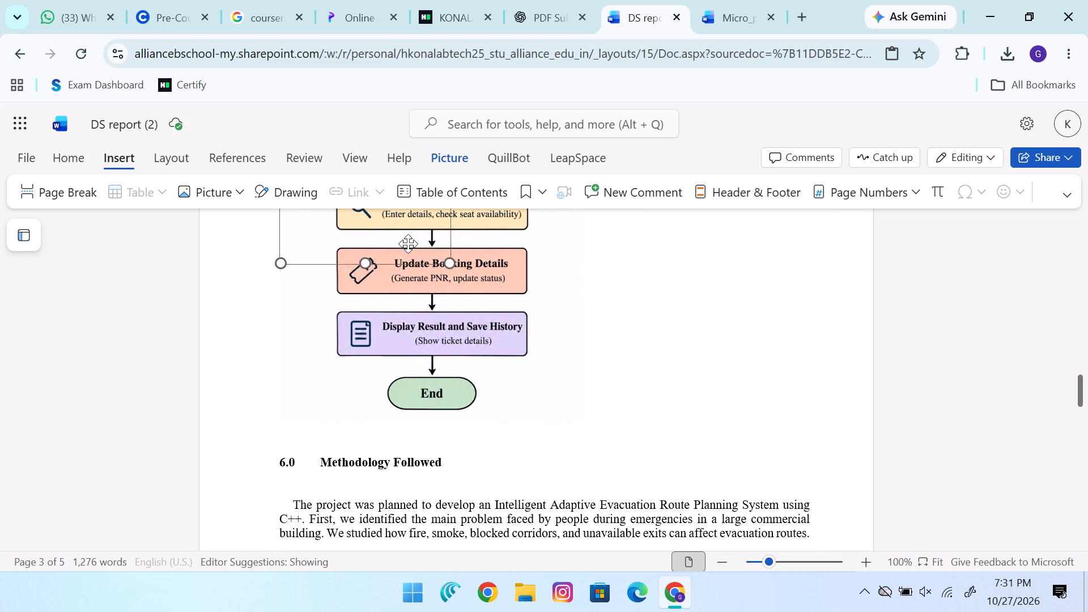
left_click_drag(408, 244, 403, 240)
scroll(913, 475, "up", 13)
scroll(399, 492, "down", 1)
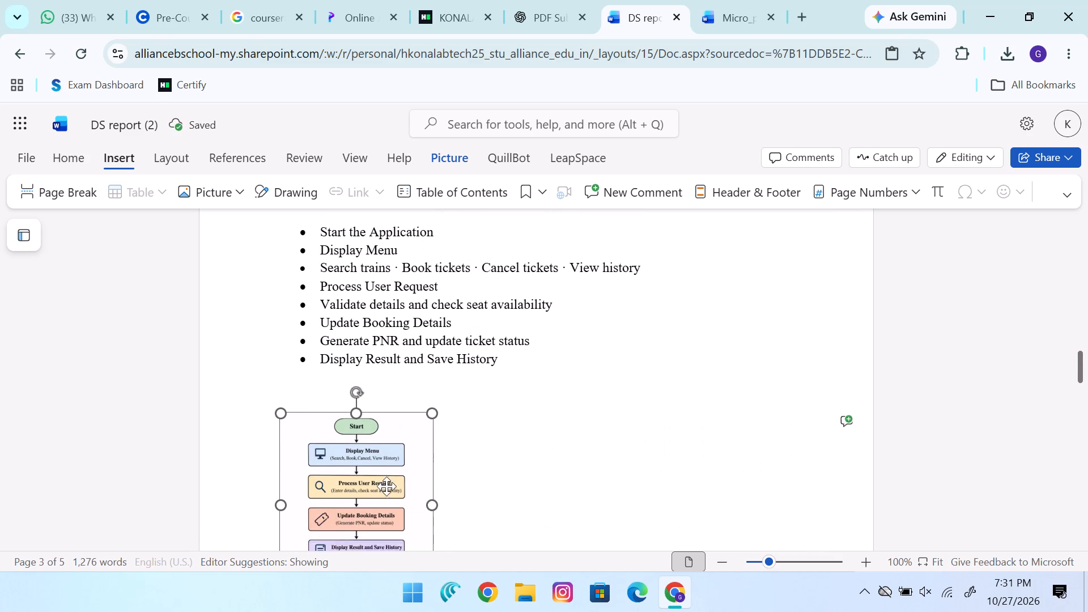
Try to move the flowchart picture away from the left margin, reducing its height and width slightly.
left_click_drag(386, 486, 437, 446)
left_click(414, 445)
left_click(393, 397)
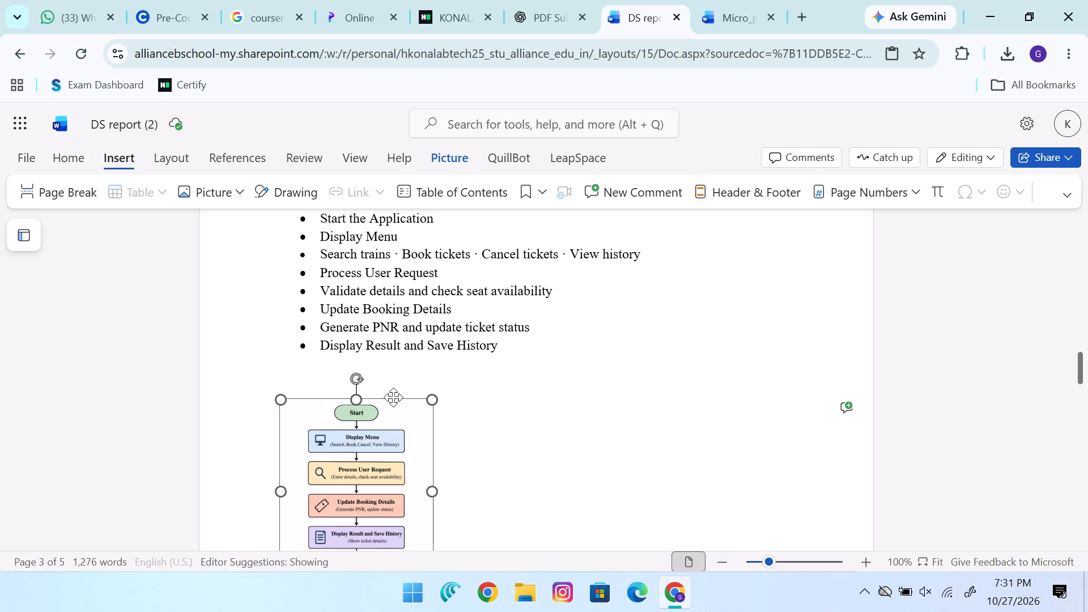
left_click_drag(356, 394, 386, 398)
scroll(376, 470, "down", 2)
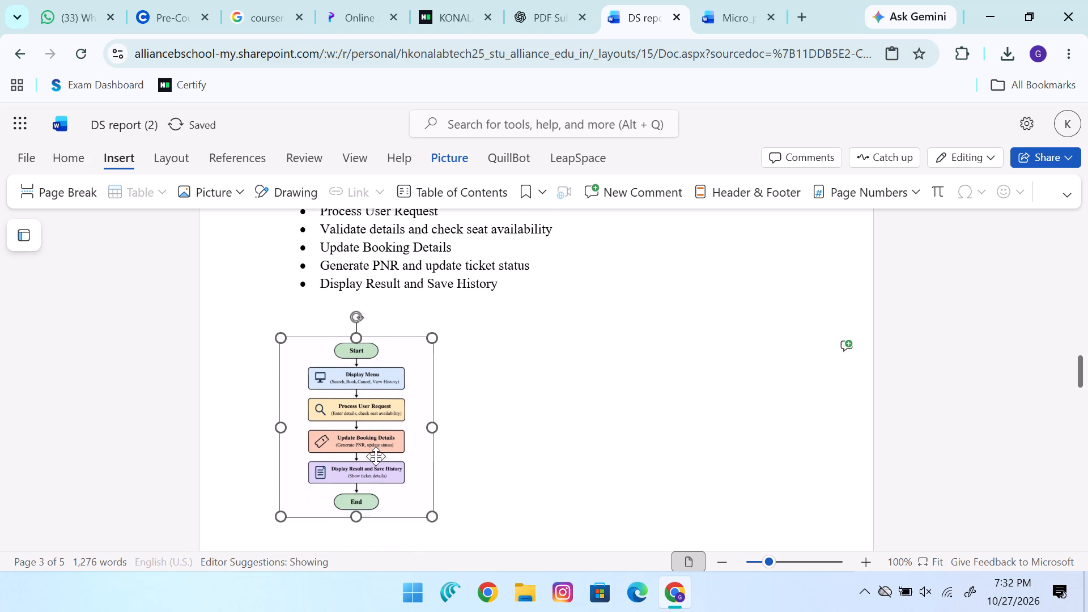
scroll(376, 456, "down", 2)
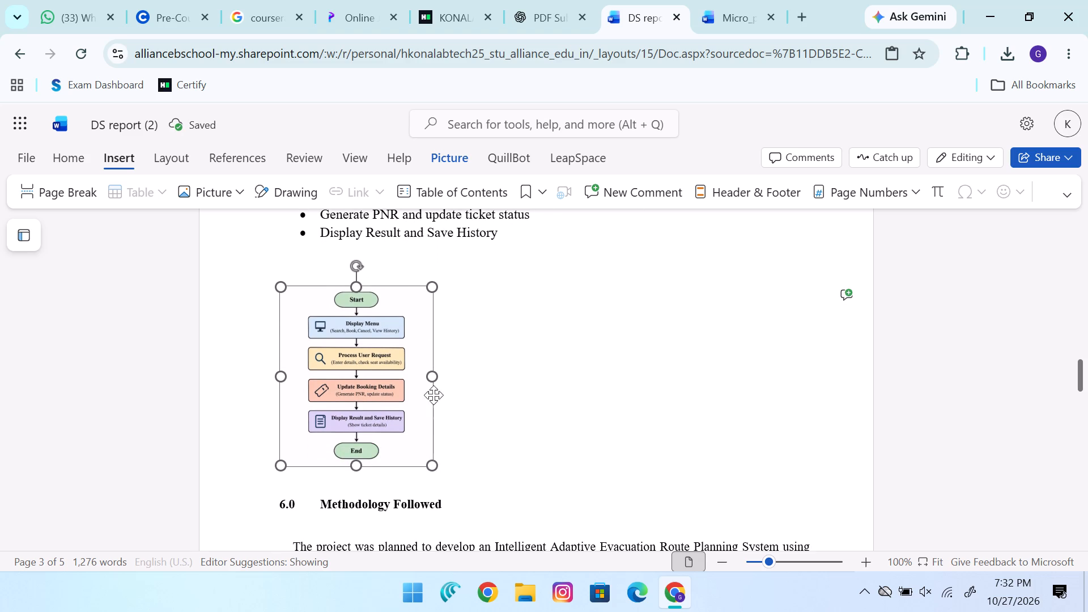
left_click_drag(432, 377, 423, 373)
left_click_drag(367, 369, 367, 368)
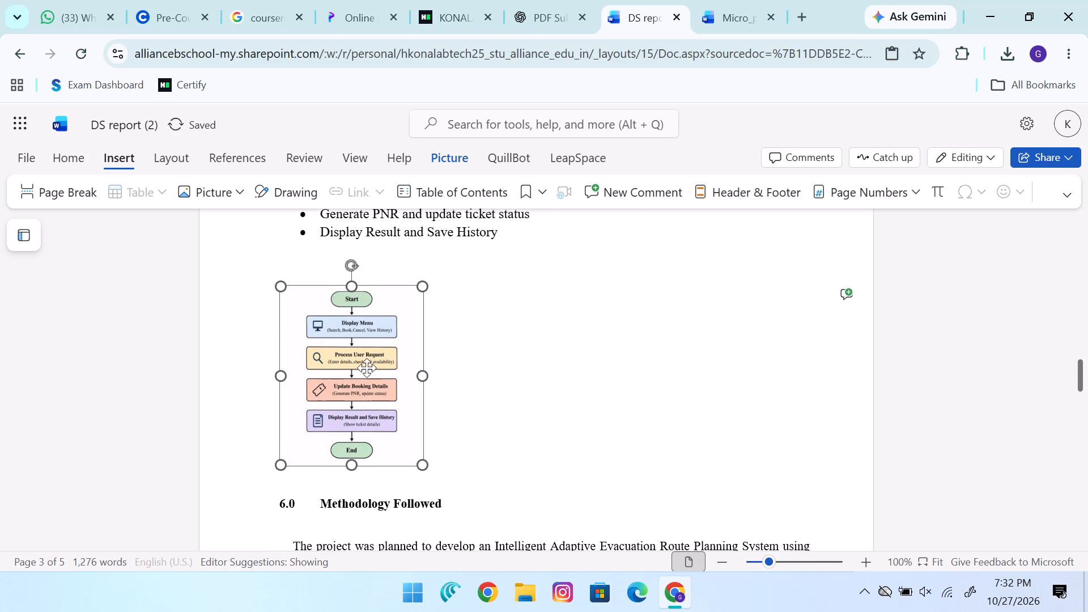
left_click_drag(367, 368, 367, 347)
Remove the empty line between the "Display Result and Save History" bullet and the flowchart.
left_click(291, 281)
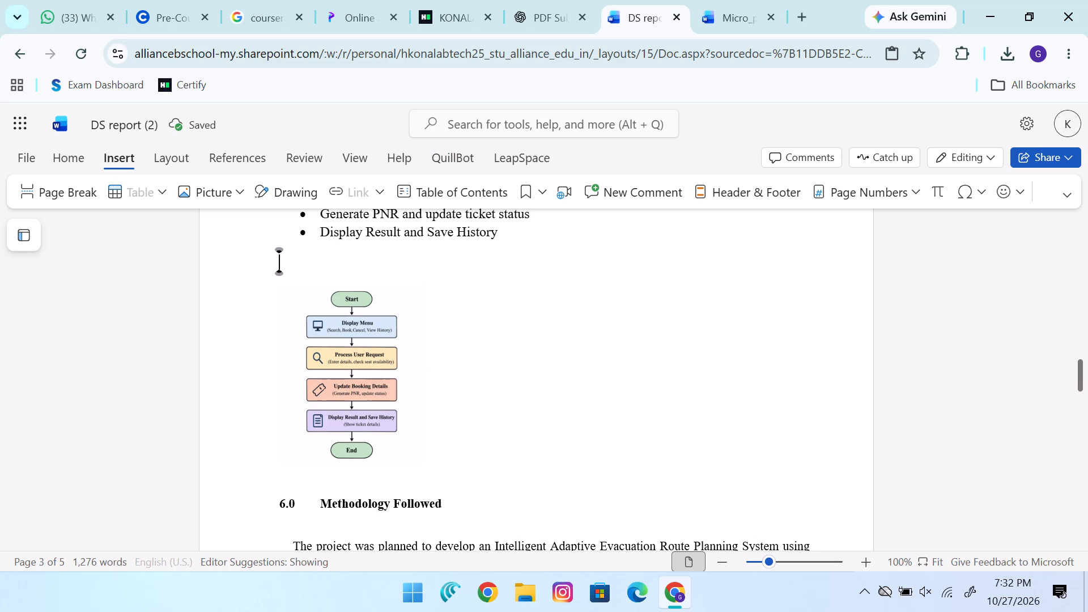
key("BackSpace")
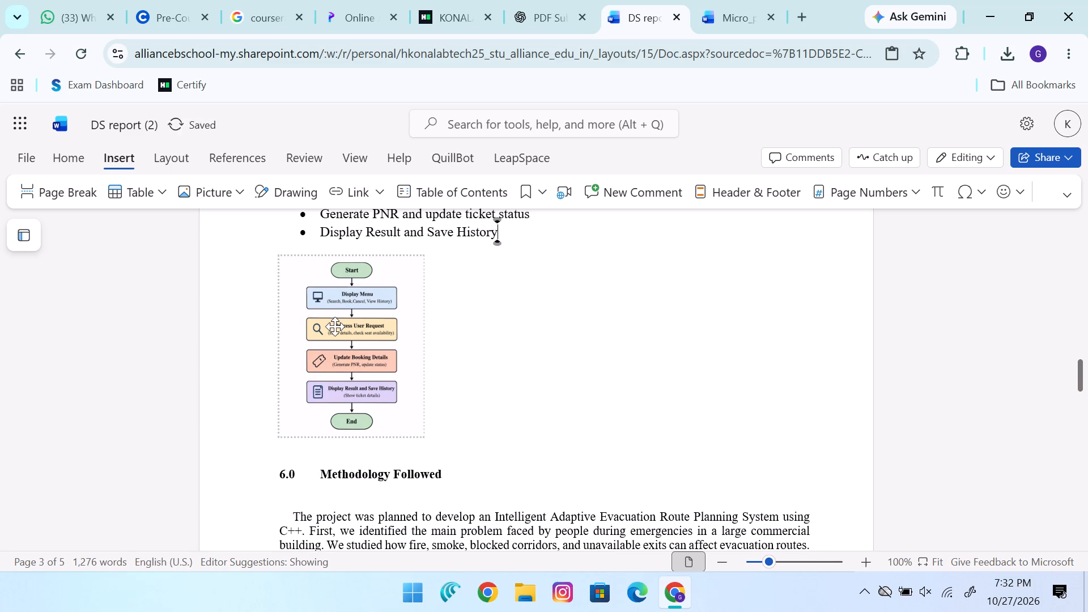
Shift the flowchart toward the centre of the page by adding spaces before it, trimming the excess spacing.
scroll(352, 343, "down", 1)
scroll(406, 243, "down", 6)
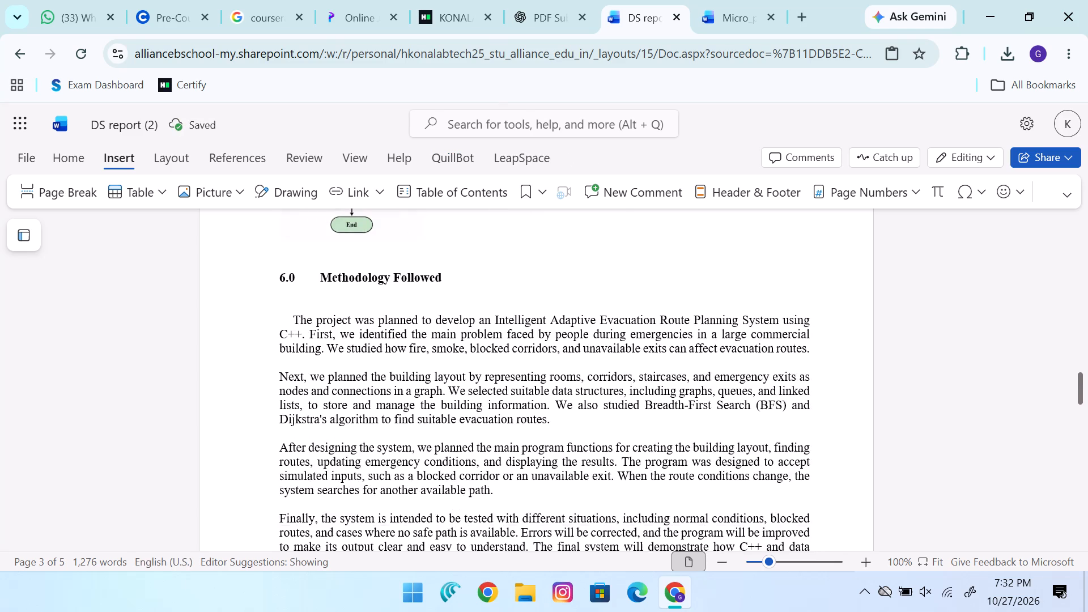
scroll(471, 312, "up", 5)
left_click(368, 320)
left_click_drag(368, 320, 418, 320)
left_click(270, 283)
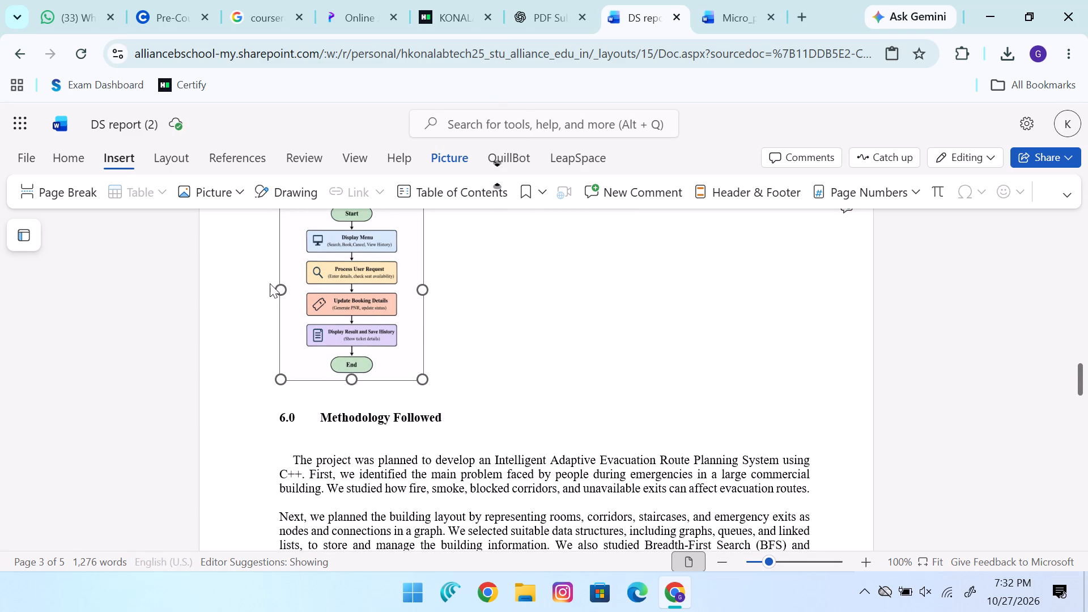
left_click(244, 251)
scroll(309, 303, "up", 4)
left_click(278, 322)
left_click(253, 322)
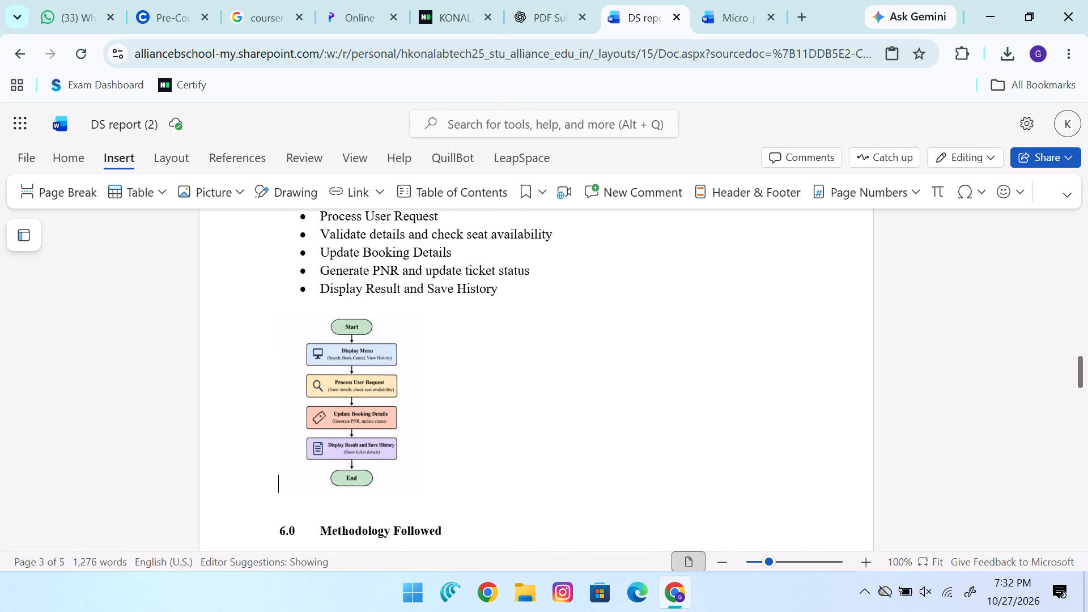
key("space")
key("space")
key("space")
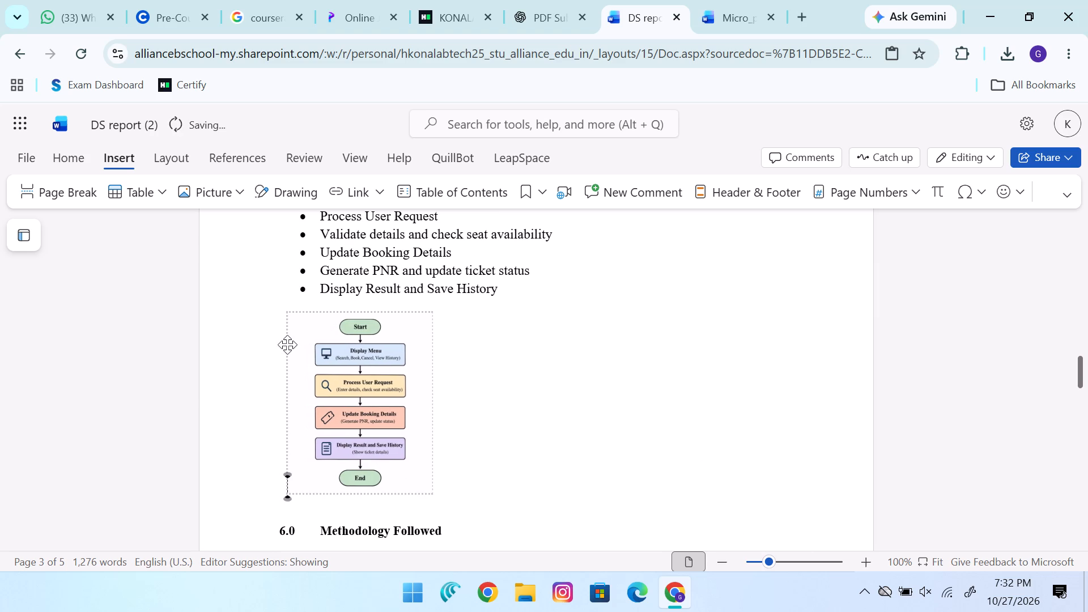
key("space")
key("space")
key("space")
key("space")
key("space")
key("space")
key("space")
key("space")
key("space")
key("space")
key("space")
key("space")
key("space")
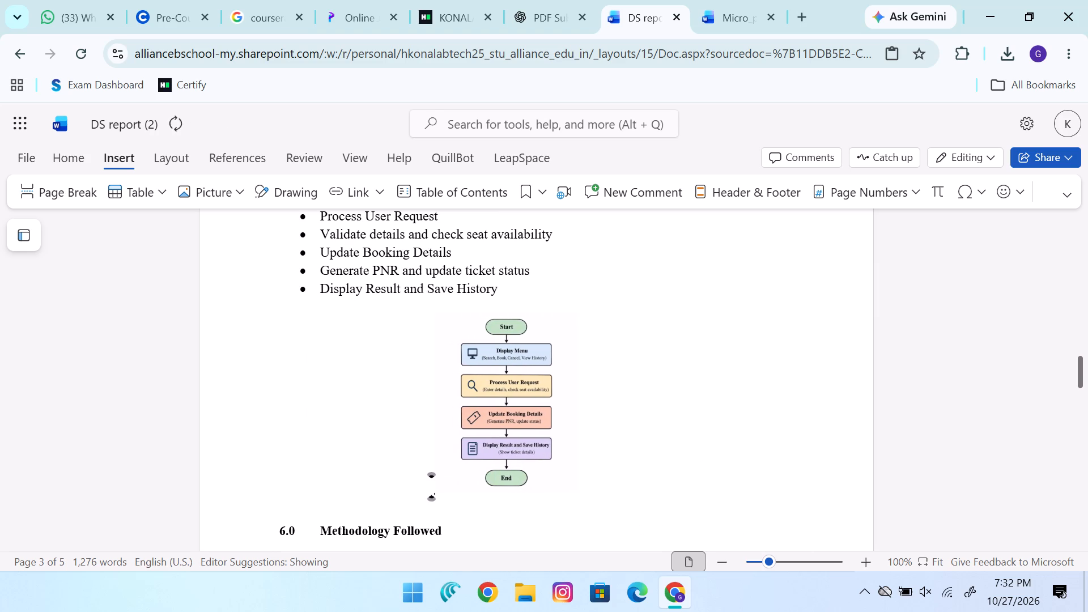
key("space")
key("space")
key("space")
key("space")
key("space")
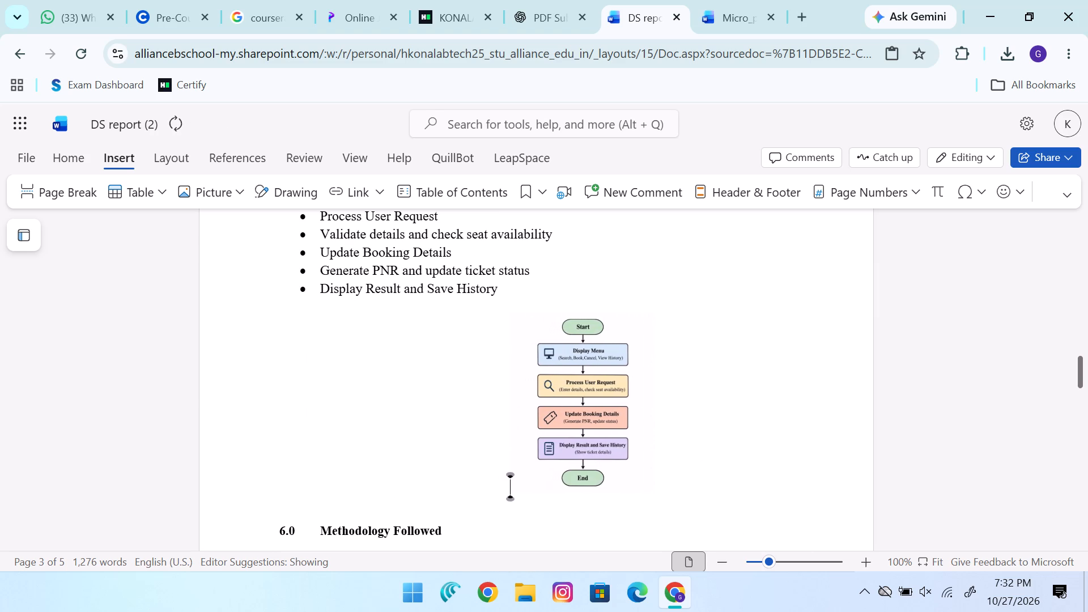
key("BackSpace")
key("BackSpace")
key("BackSpace")
key("BackSpace")
key("BackSpace")
key("BackSpace")
key("BackSpace")
key("BackSpace")
key("BackSpace")
key("BackSpace")
key("BackSpace")
key("BackSpace")
key("BackSpace")
key("BackSpace")
key("BackSpace")
key("BackSpace")
key("BackSpace")
key("BackSpace")
key("BackSpace")
key("BackSpace")
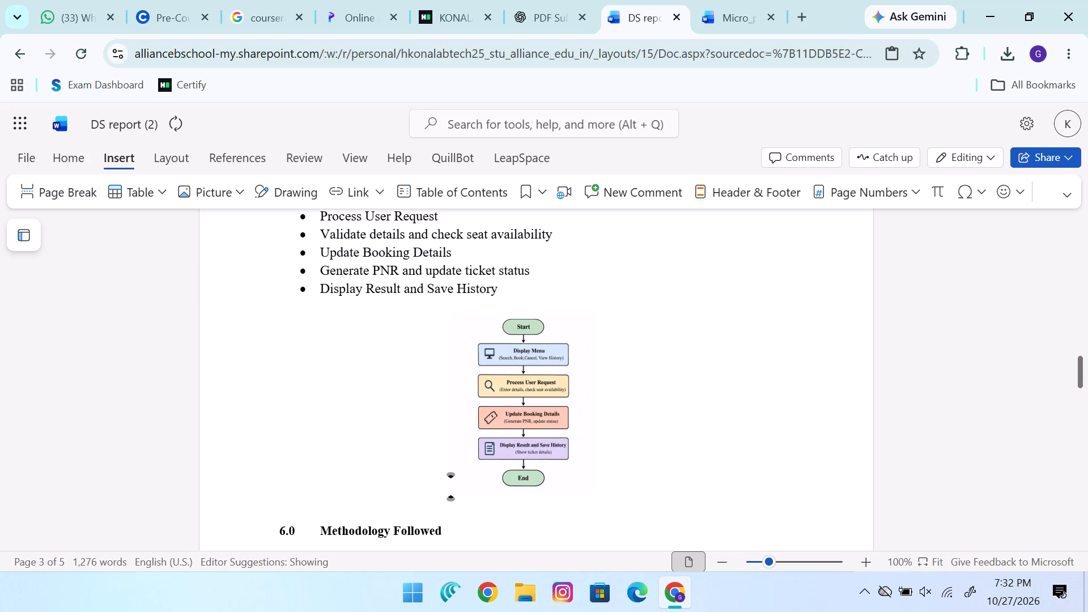
scroll(601, 464, "up", 1)
scroll(594, 589, "down", 8)
scroll(524, 368, "down", 5)
scroll(680, 371, "down", 4)
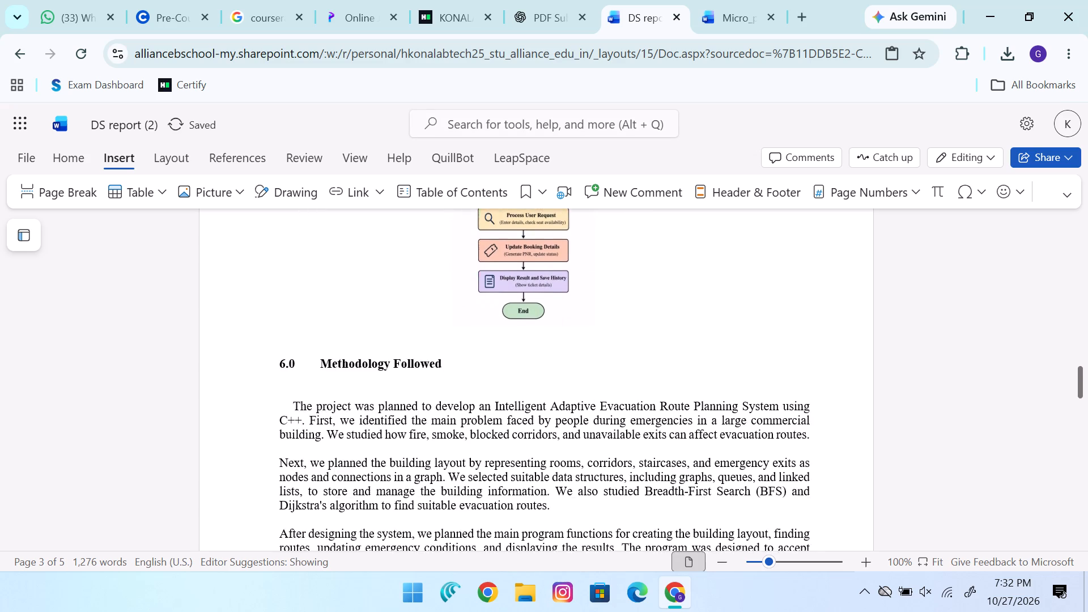
scroll(466, 340, "up", 1)
scroll(470, 340, "down", 12)
scroll(575, 384, "down", 7)
scroll(597, 407, "up", 8)
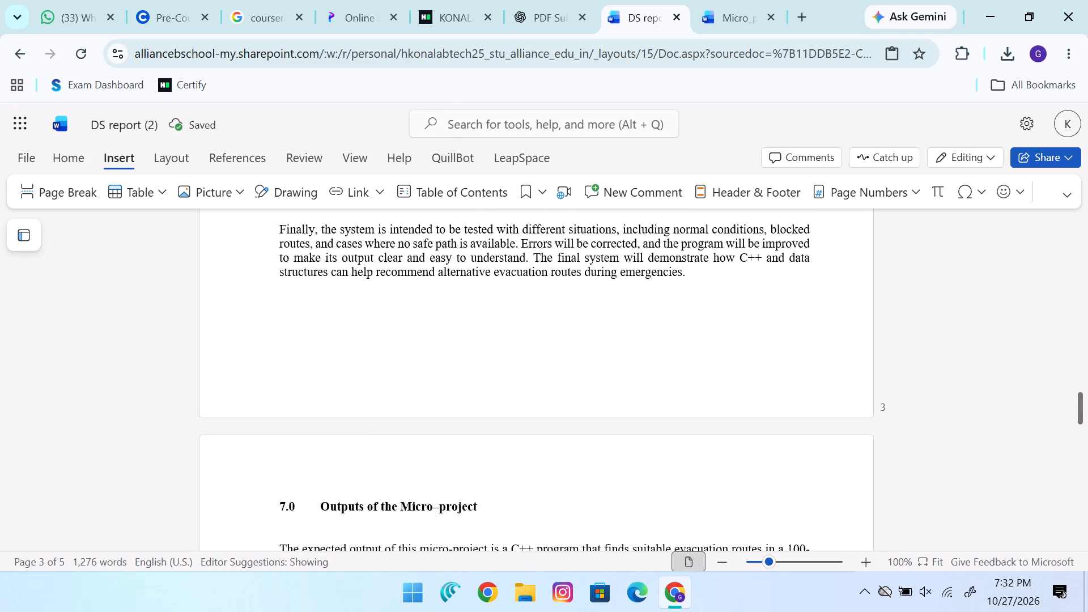
scroll(596, 407, "up", 20)
scroll(596, 407, "up", 11)
scroll(601, 427, "down", 2)
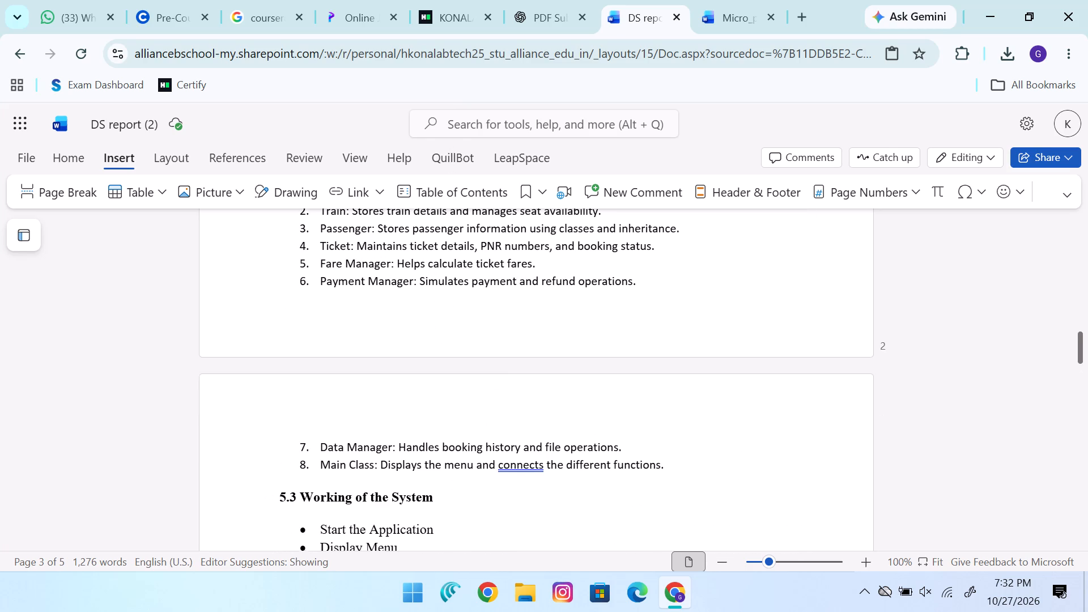
scroll(601, 427, "up", 11)
scroll(601, 422, "down", 10)
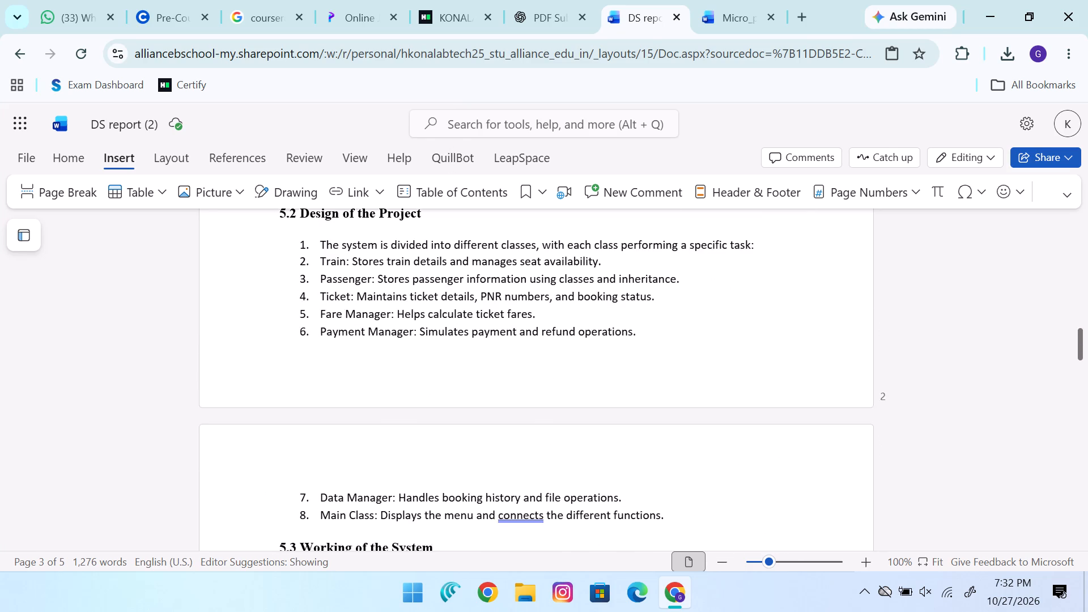
scroll(598, 419, "down", 15)
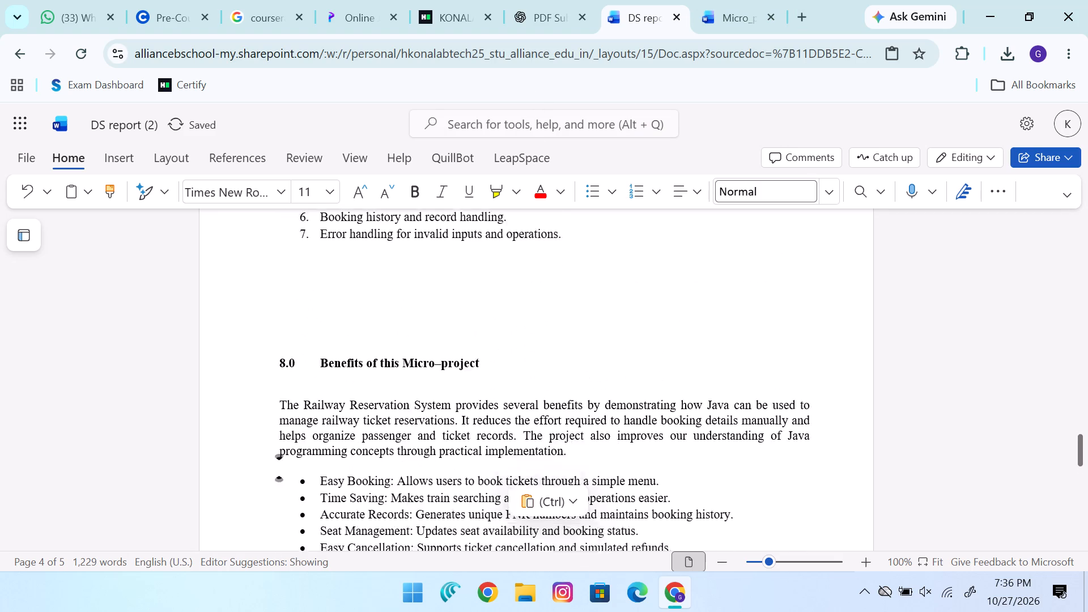
scroll(656, 429, "up", 3)
scroll(656, 433, "down", 19)
scroll(687, 426, "up", 20)
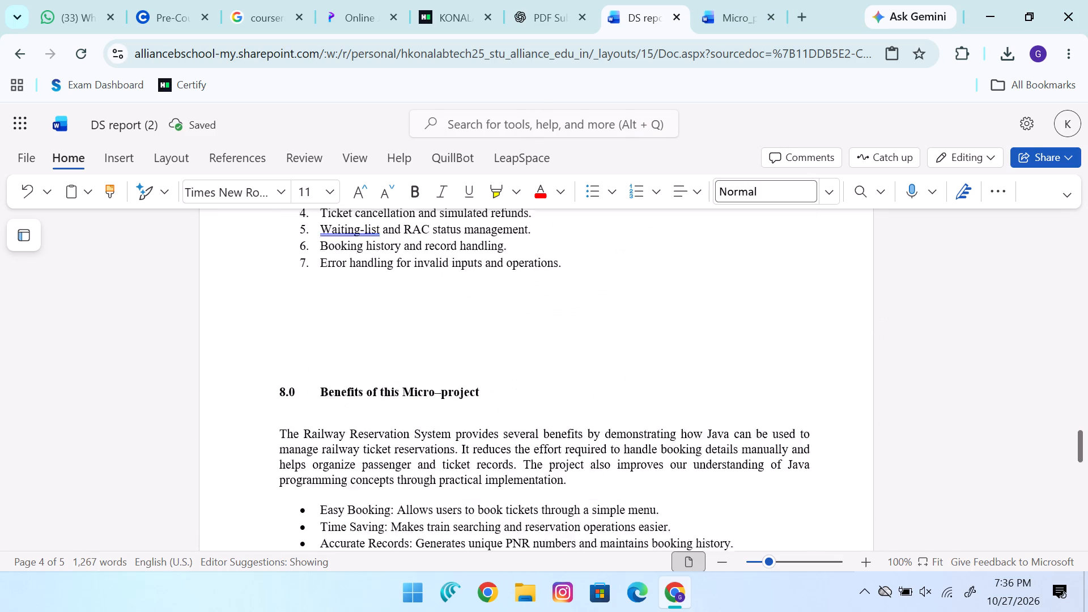
left_click(371, 401)
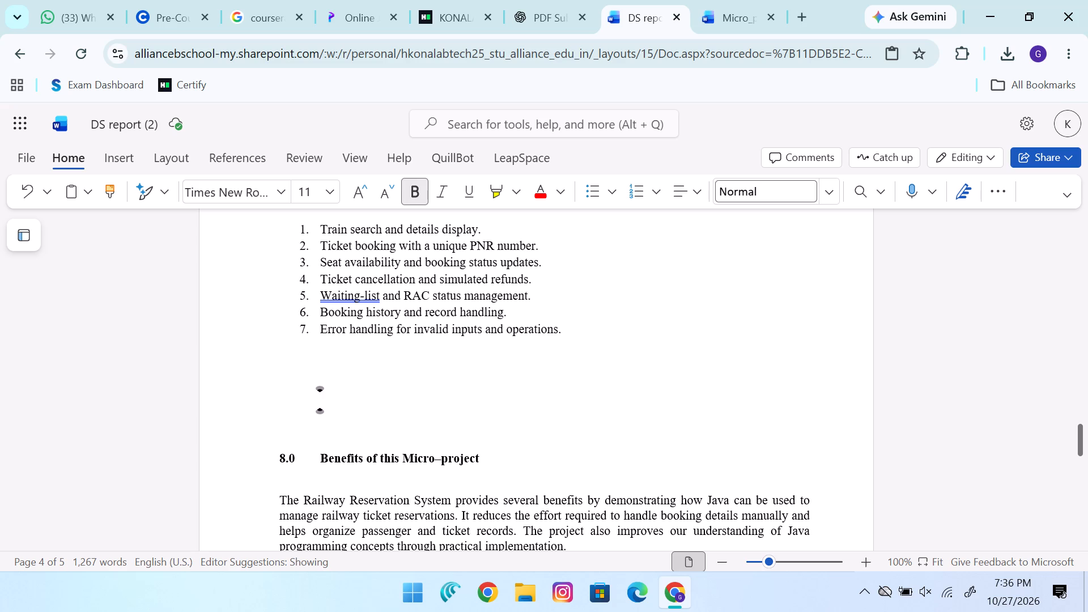
key("BackSpace")
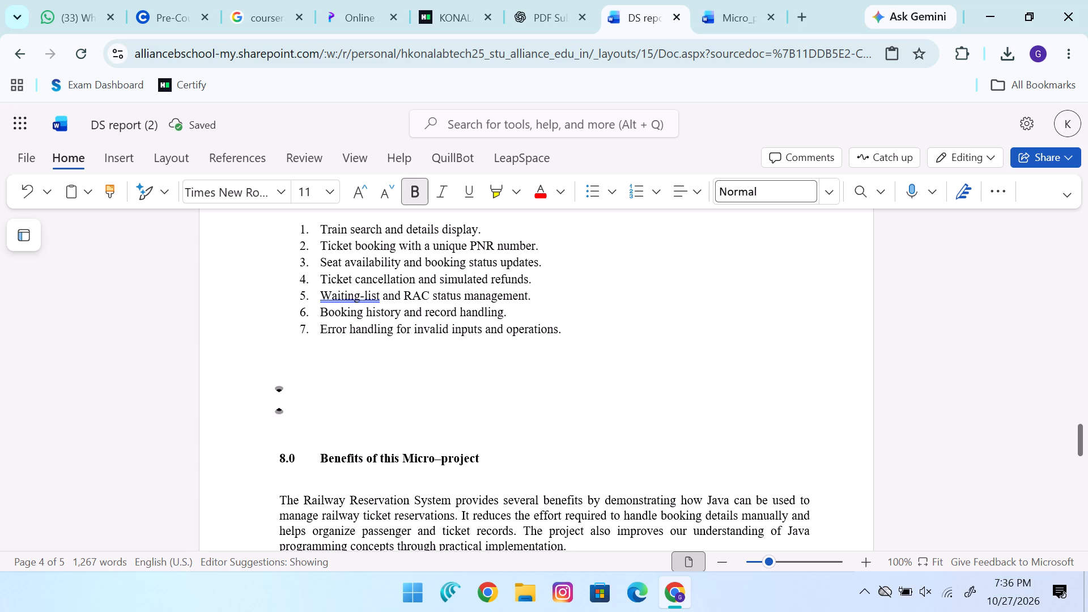
key("BackSpace")
scroll(594, 396, "down", 8)
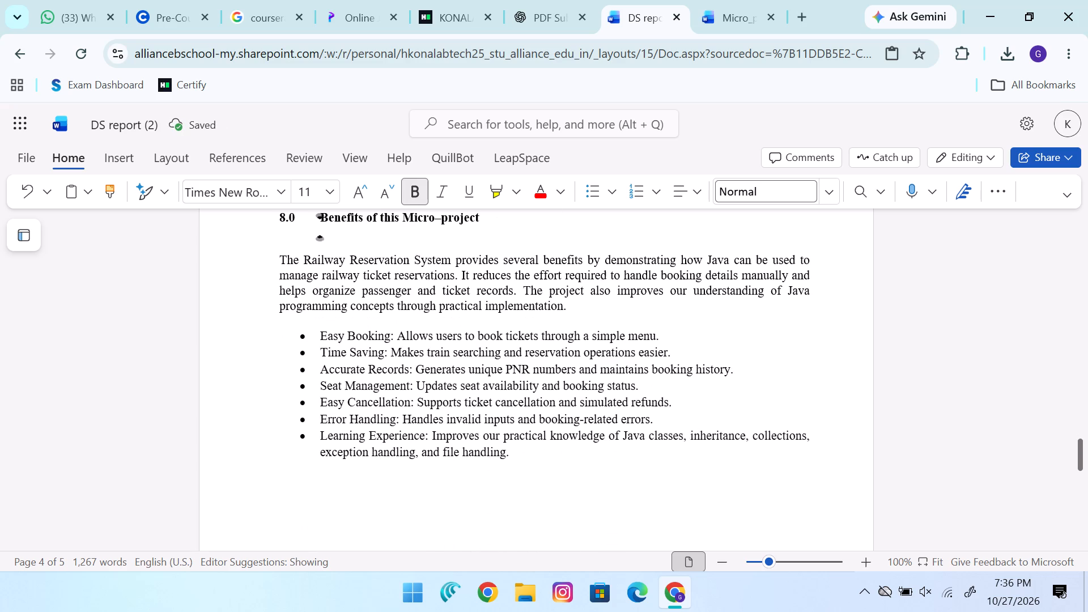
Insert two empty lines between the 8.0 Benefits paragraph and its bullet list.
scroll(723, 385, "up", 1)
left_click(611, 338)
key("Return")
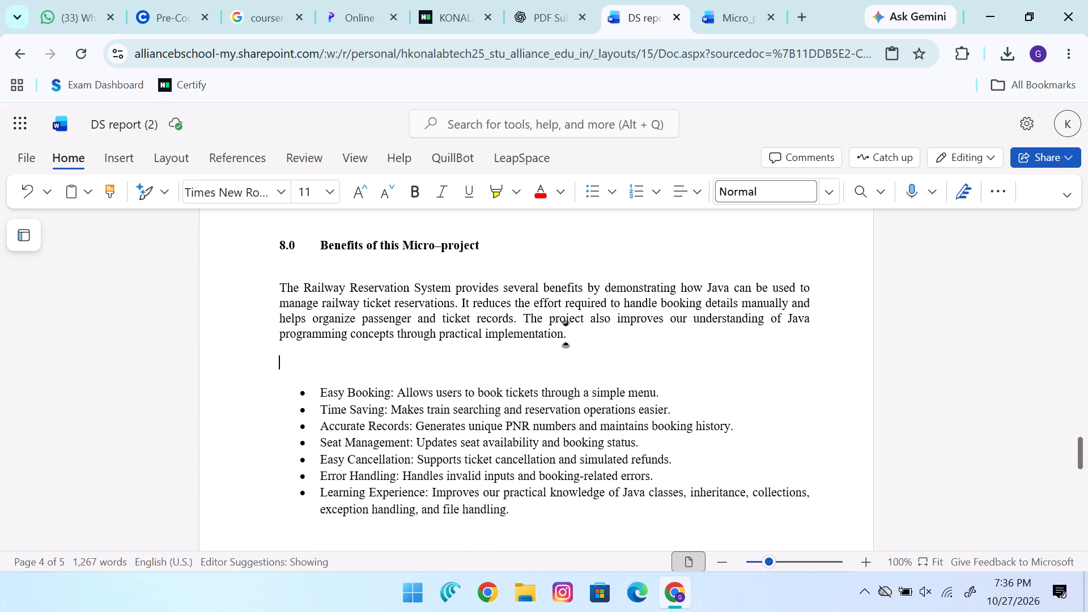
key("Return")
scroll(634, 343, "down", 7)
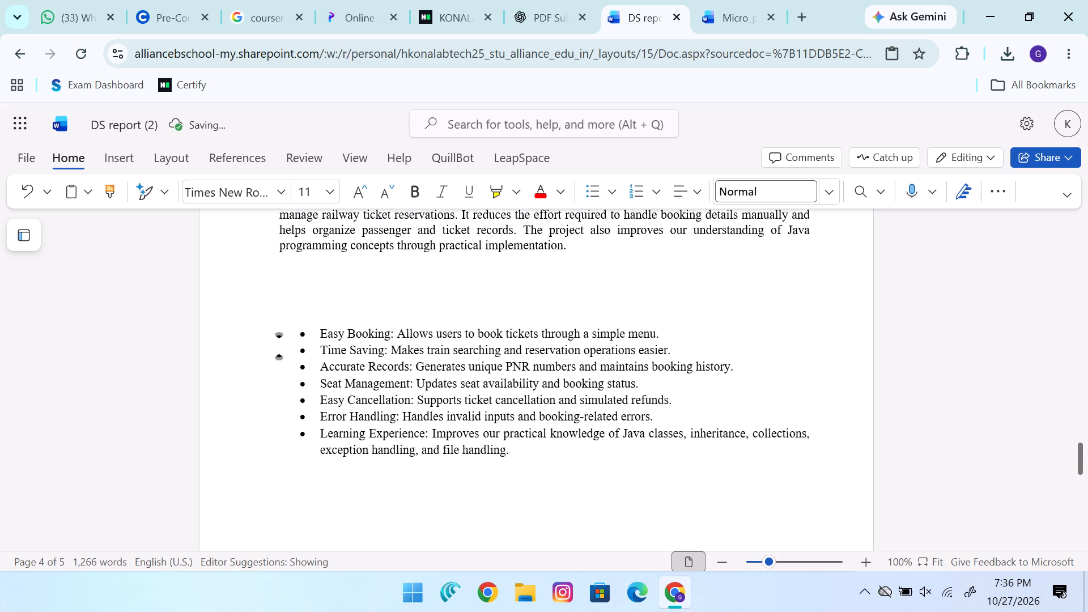
Remove an empty line above the 7.0 Outputs of the Micro-project heading.
scroll(635, 547, "up", 15)
scroll(486, 449, "up", 12)
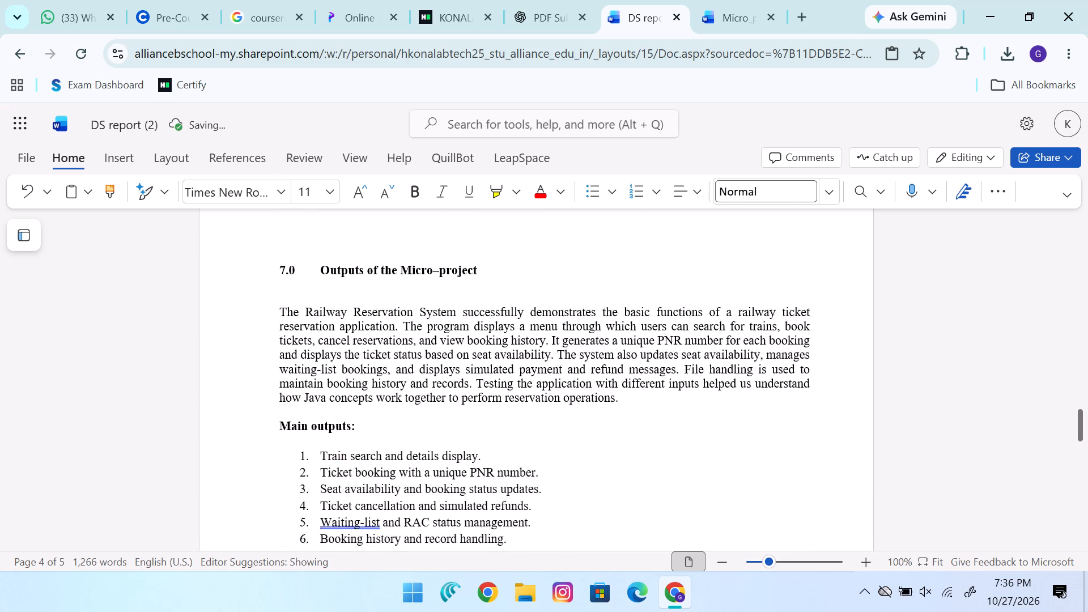
scroll(563, 446, "up", 3)
scroll(546, 474, "down", 9)
scroll(386, 348, "up", 7)
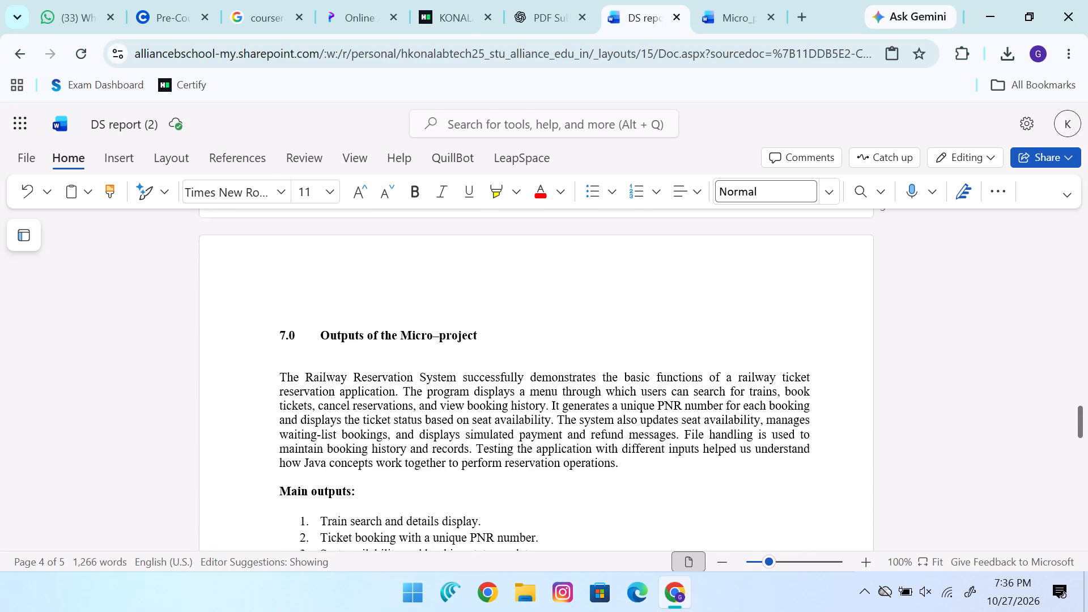
left_click_drag(358, 400, 358, 408)
key("BackSpace")
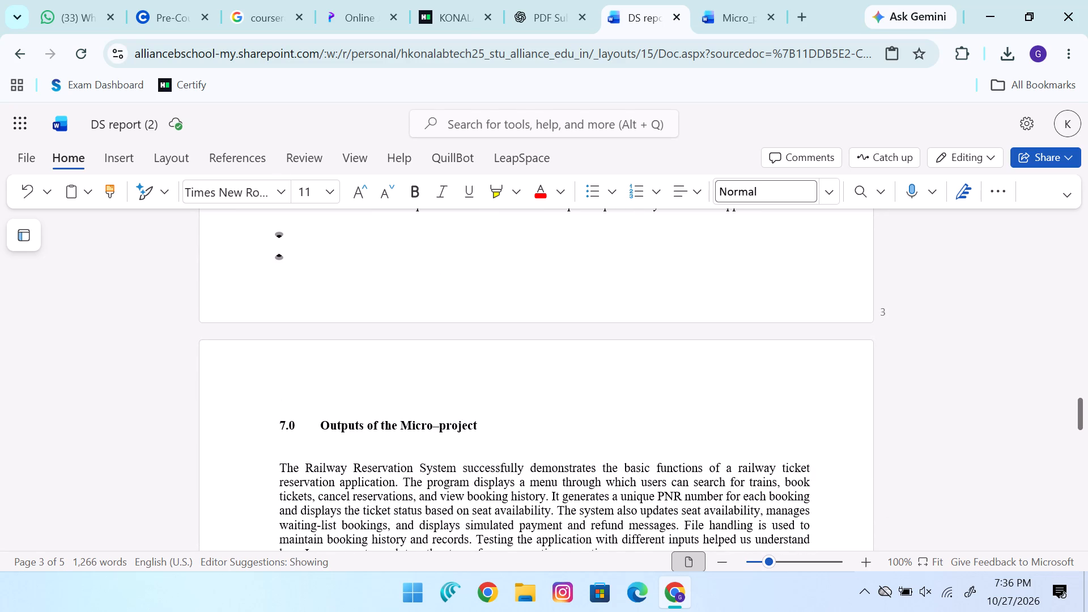
Insert two empty lines between the 7.0 outputs paragraph and the "Main outputs:" line.
scroll(423, 433, "down", 5)
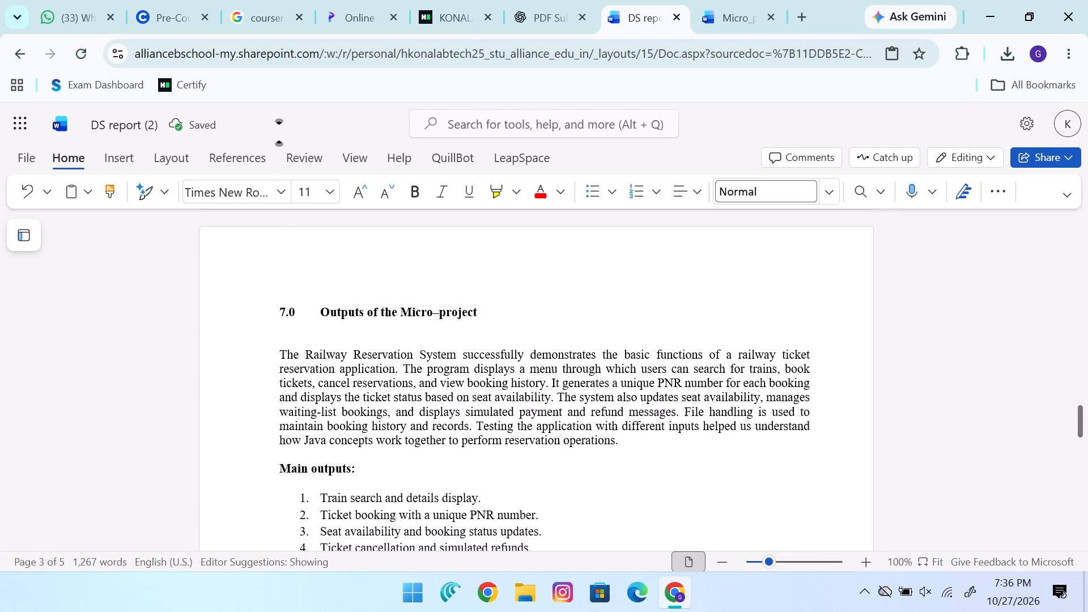
left_click(328, 450)
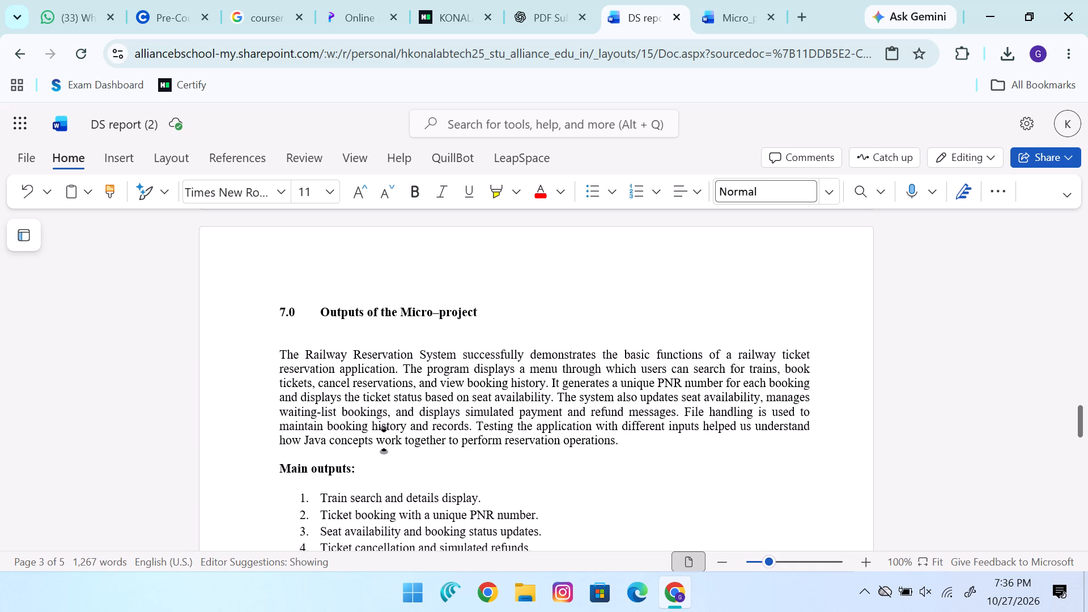
left_click(667, 440)
key("Return")
key("Return")
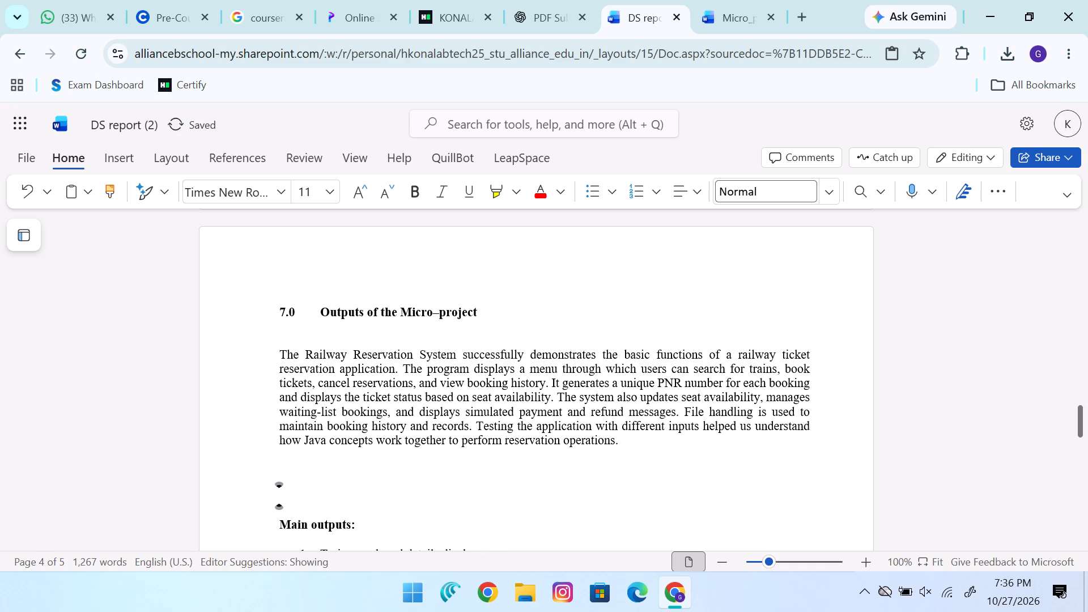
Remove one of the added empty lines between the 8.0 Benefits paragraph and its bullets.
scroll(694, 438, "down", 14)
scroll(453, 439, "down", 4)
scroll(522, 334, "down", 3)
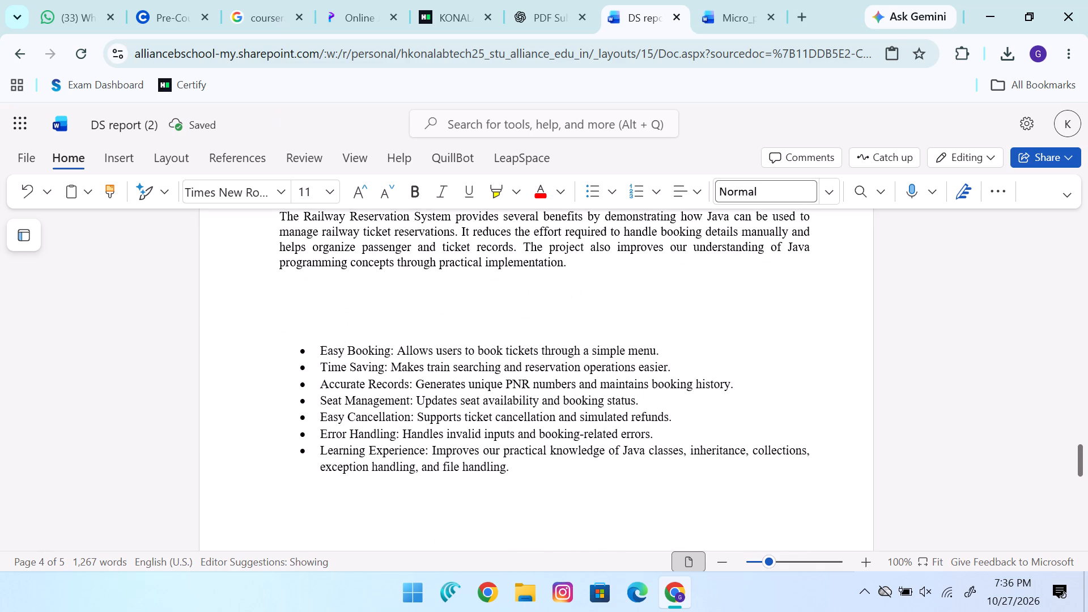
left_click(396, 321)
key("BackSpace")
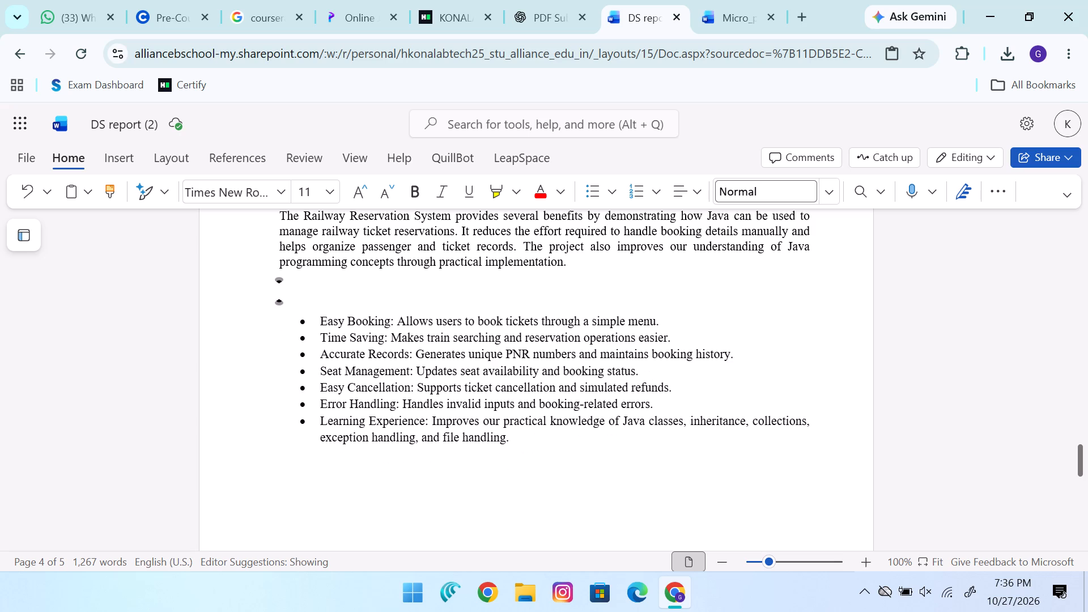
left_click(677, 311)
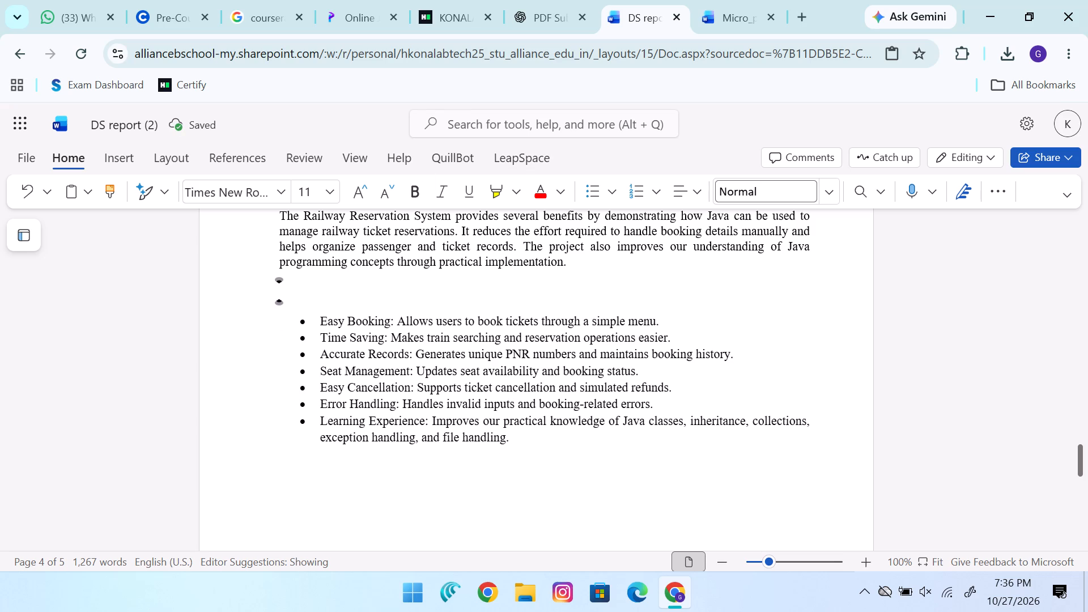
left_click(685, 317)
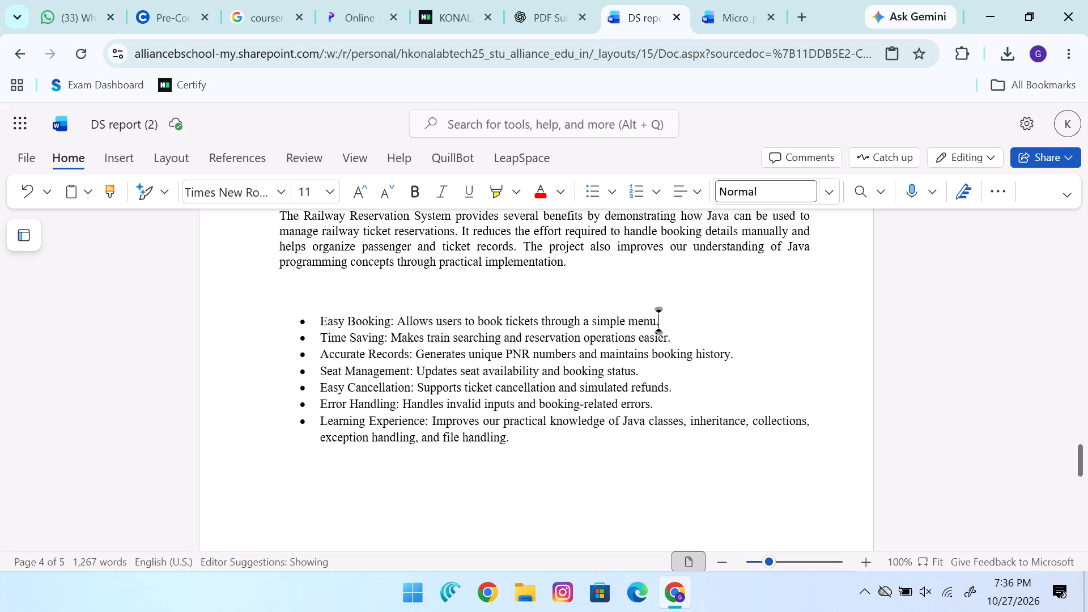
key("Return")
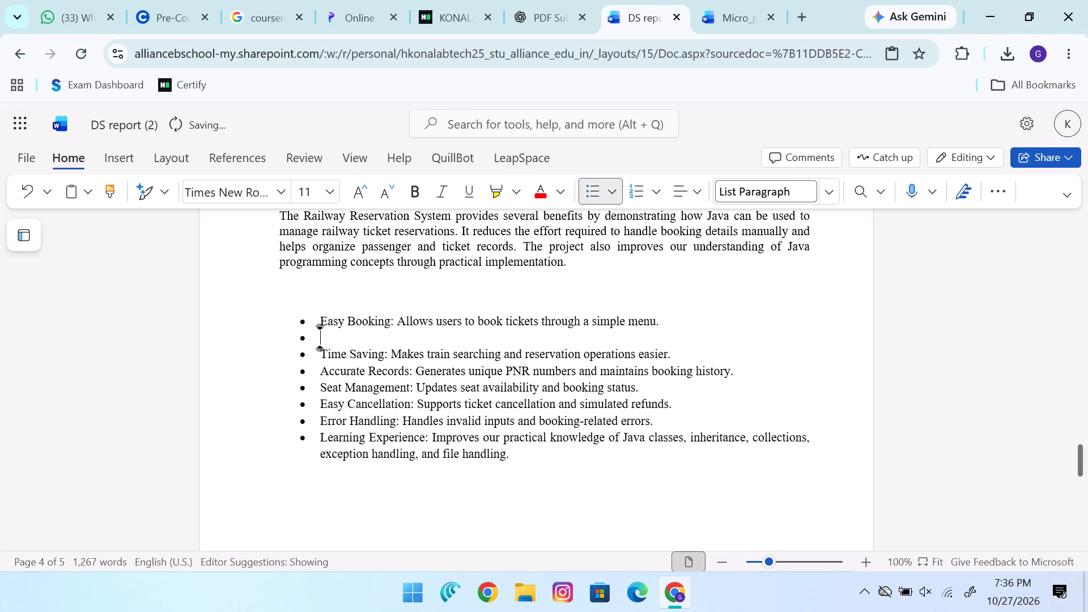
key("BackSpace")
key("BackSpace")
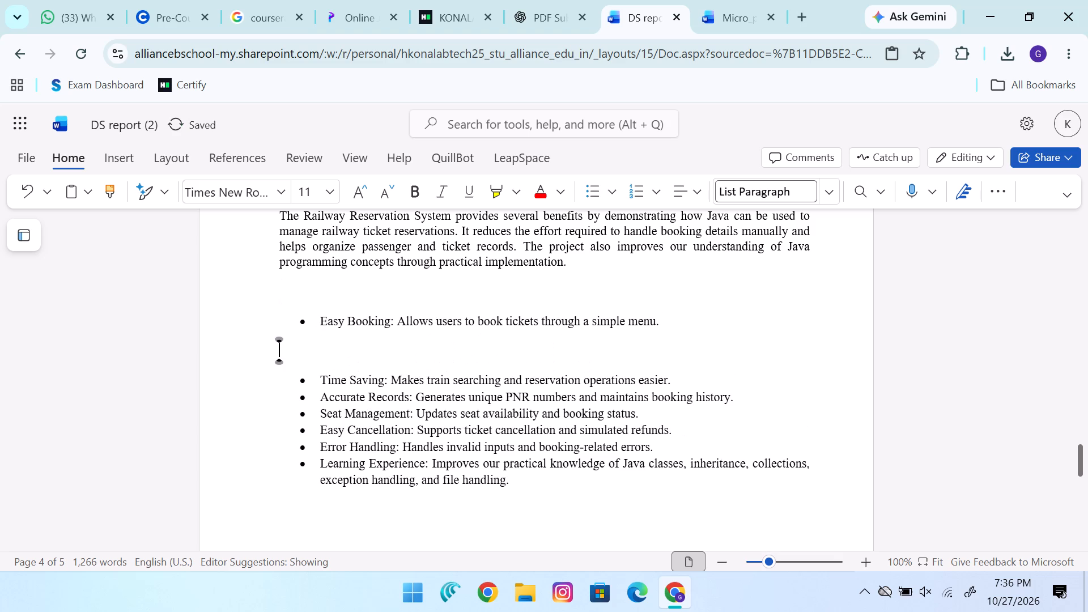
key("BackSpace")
Delete empty lines below the Learning Experience bullet in section 8.0, keeping the bullet's final full stop.
scroll(771, 277, "up", 2)
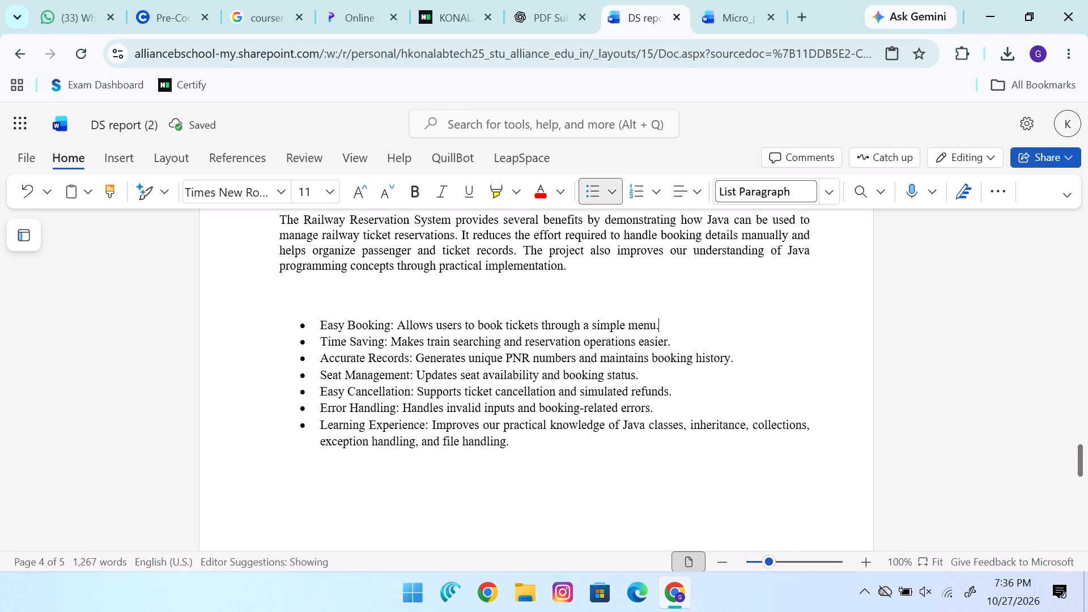
scroll(771, 279, "up", 7)
scroll(701, 335, "down", 5)
scroll(696, 363, "up", 14)
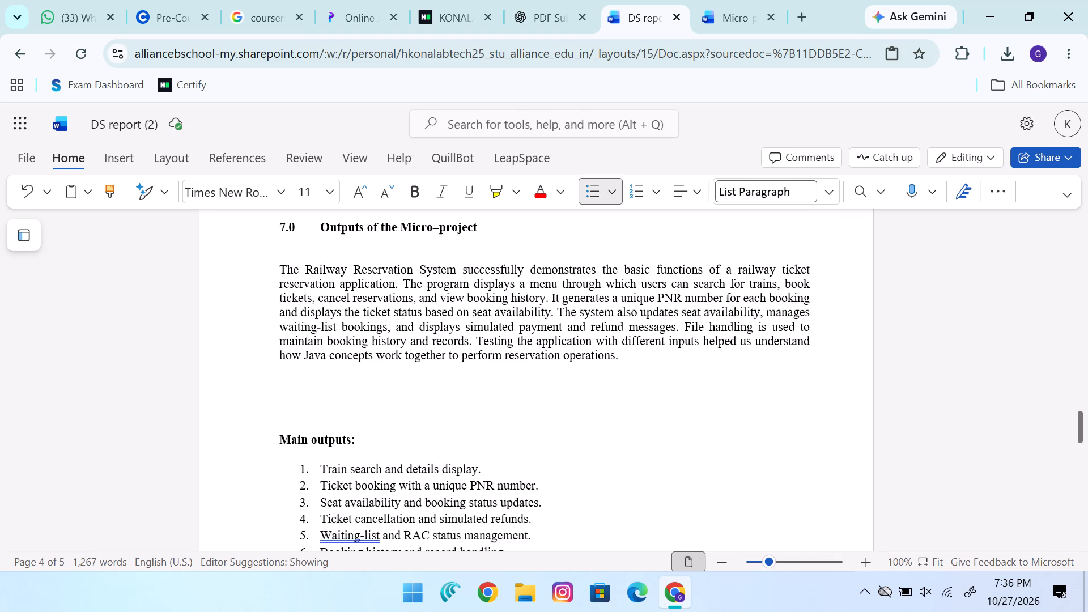
scroll(700, 355, "up", 7)
scroll(699, 355, "up", 15)
scroll(696, 354, "down", 20)
scroll(696, 354, "down", 4)
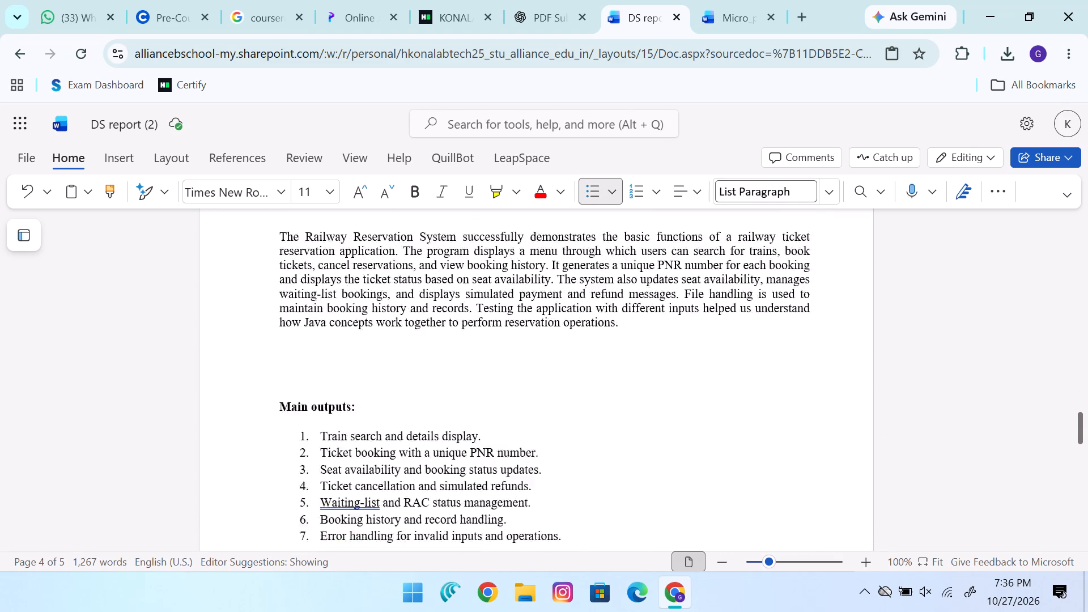
scroll(636, 402, "down", 20)
scroll(636, 402, "down", 9)
scroll(514, 348, "up", 6)
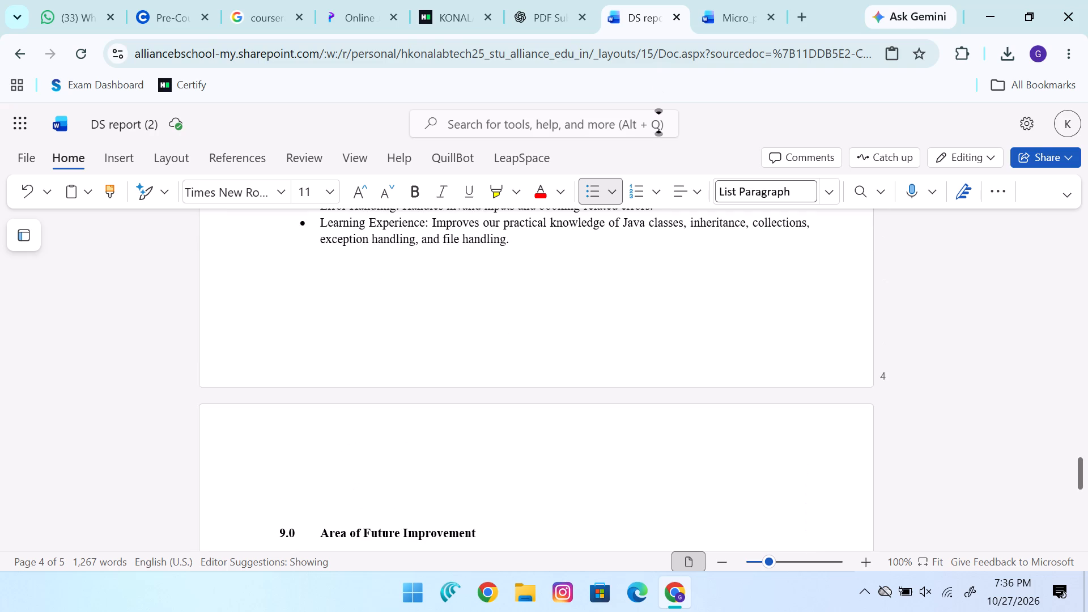
left_click(501, 330)
key("BackSpace")
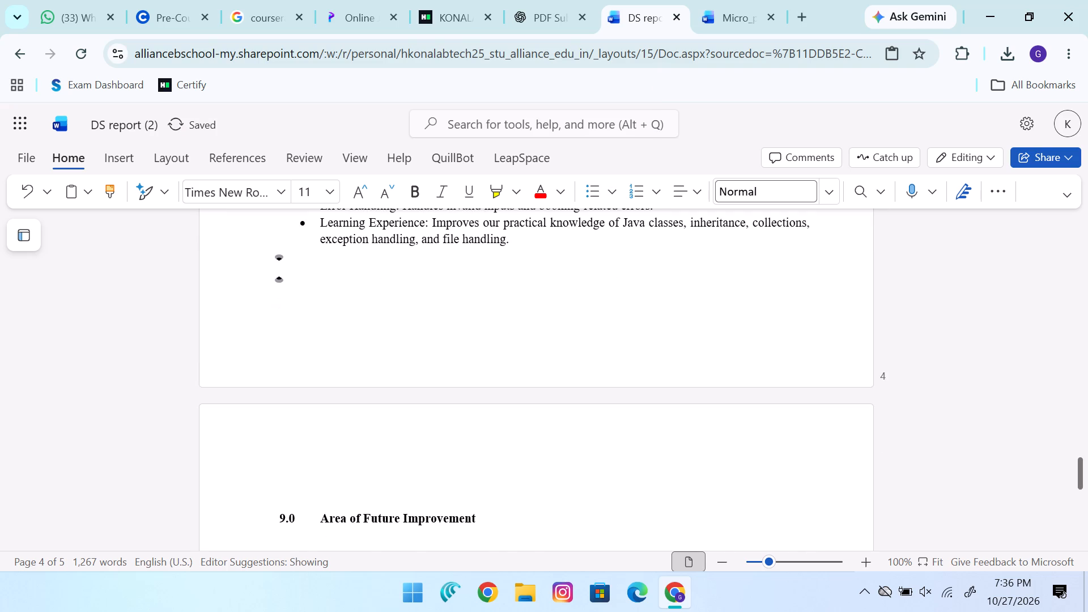
key("BackSpace")
key("BackSpace")
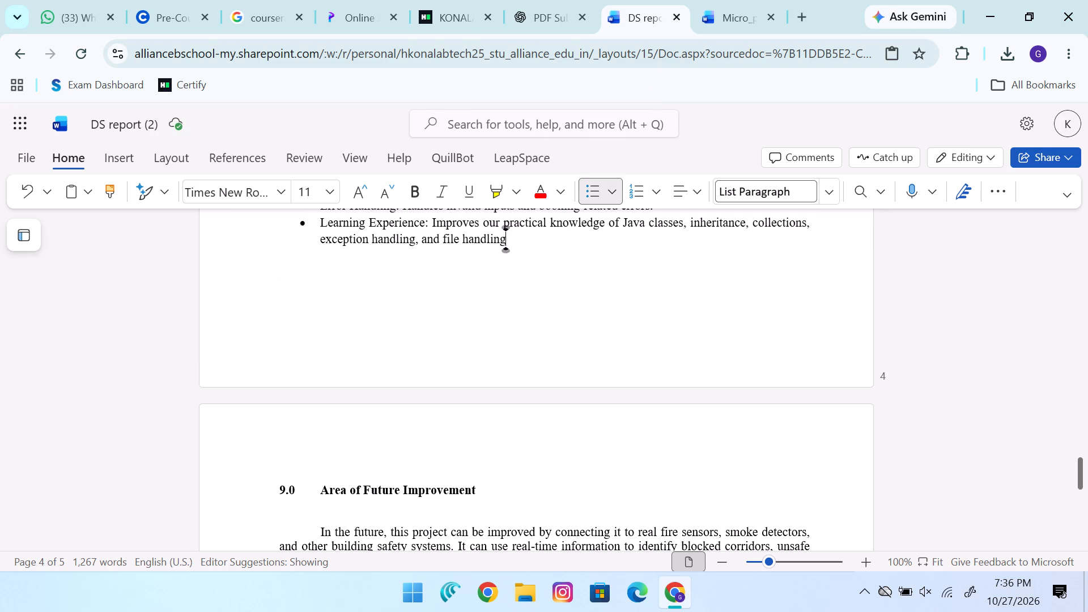
key("ctrl+z")
Delete the remaining empty lines above the 9.0 Area of Future Improvement heading so it directly follows the 8.0 bullets.
scroll(644, 460, "down", 2)
left_click(384, 289)
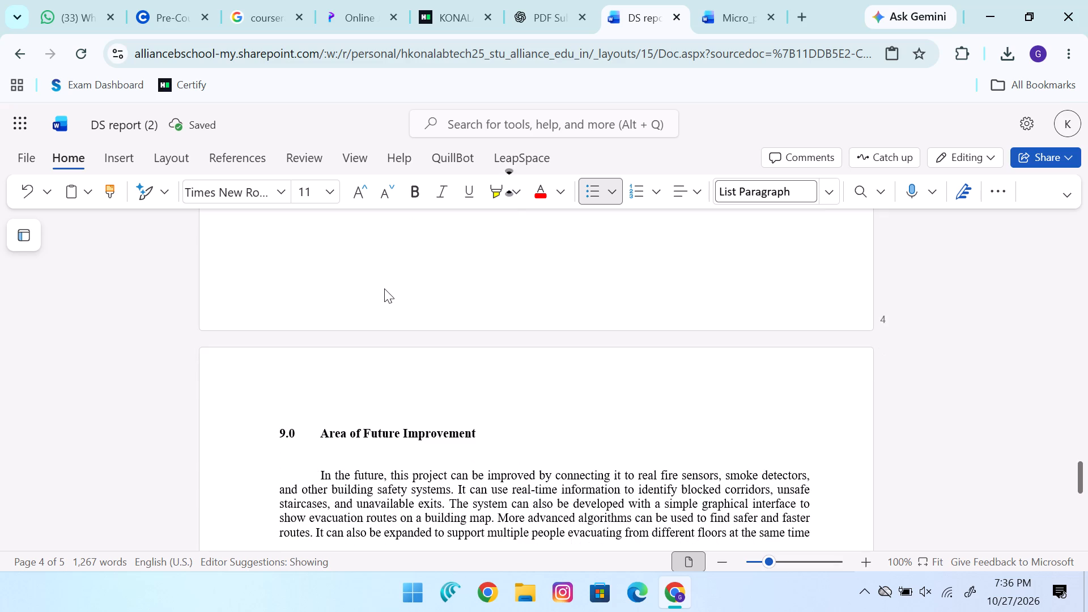
left_click_drag(348, 376, 349, 386)
key("BackSpace")
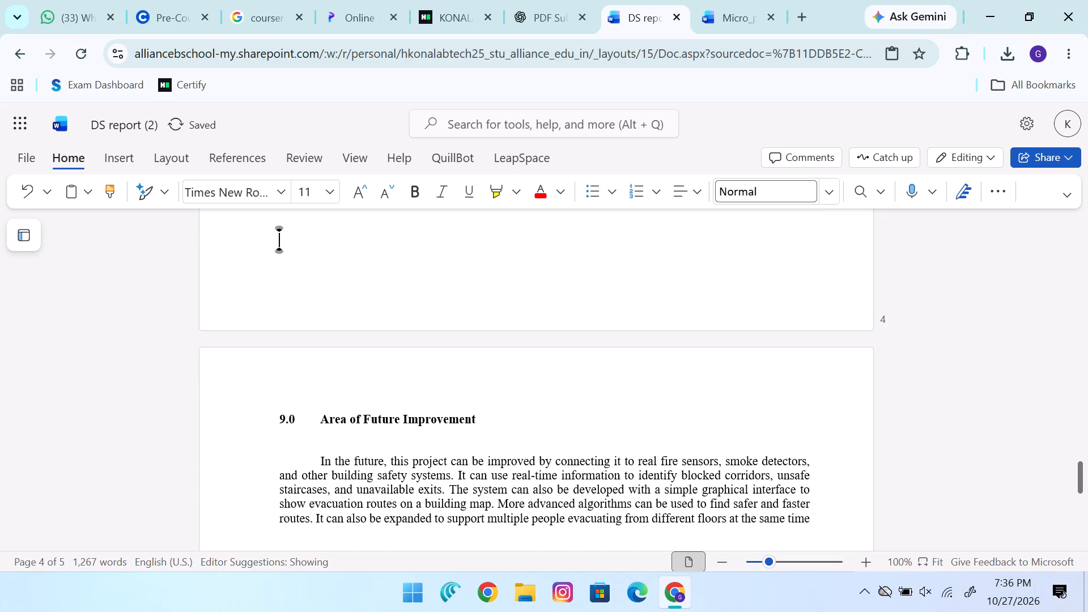
key("BackSpace")
key("BackSpace")
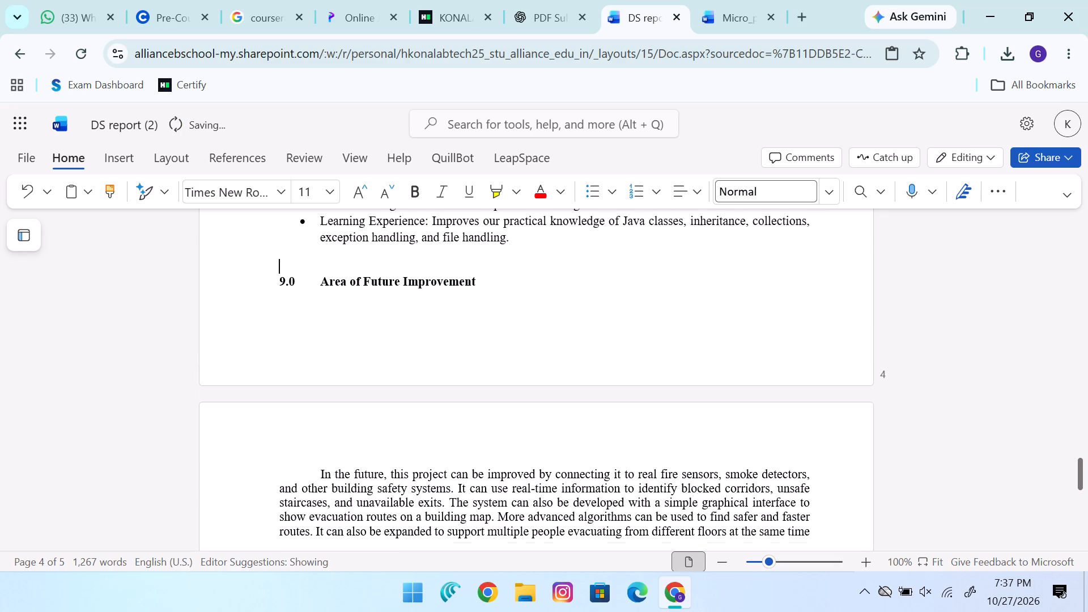
key("BackSpace")
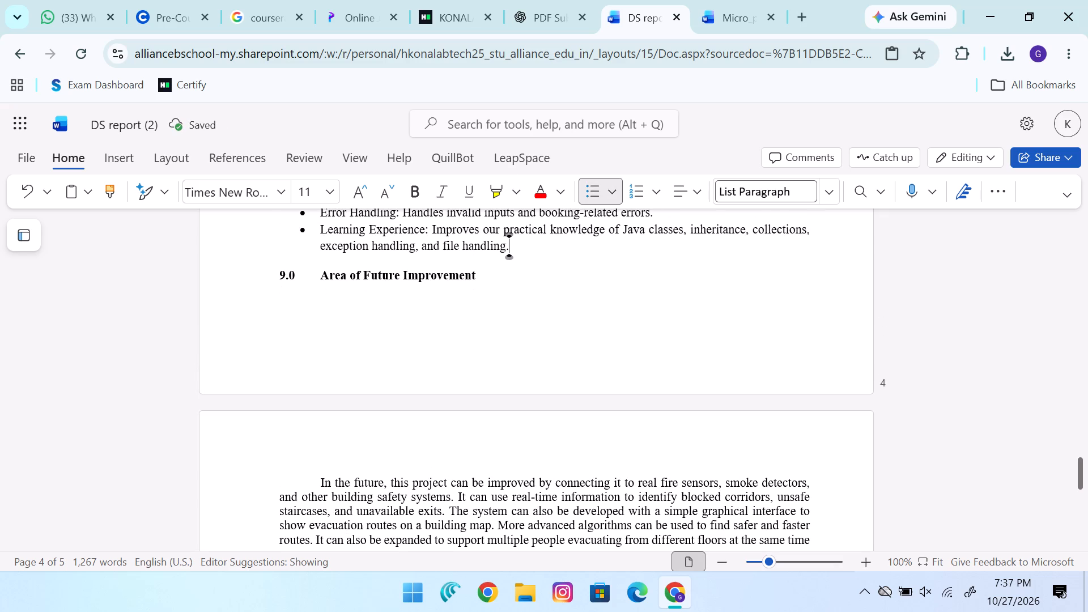
Remove the extra empty lines between the 7.0 outputs list and the 8.0 heading, restoring the full stop after item 7.
scroll(409, 359, "up", 9)
scroll(365, 333, "up", 2)
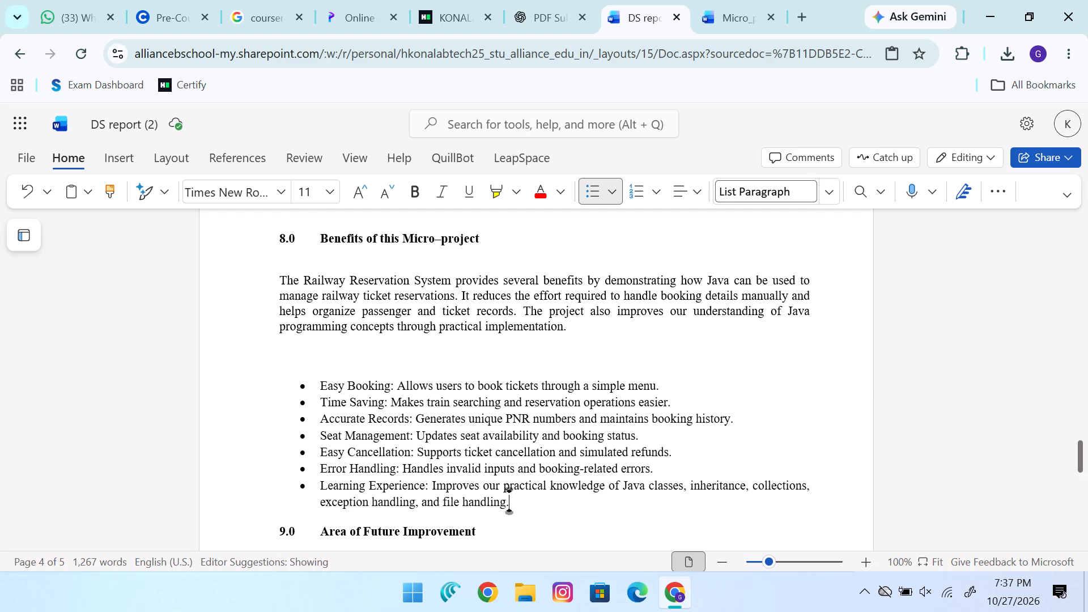
scroll(364, 333, "up", 5)
left_click(346, 373)
key("BackSpace")
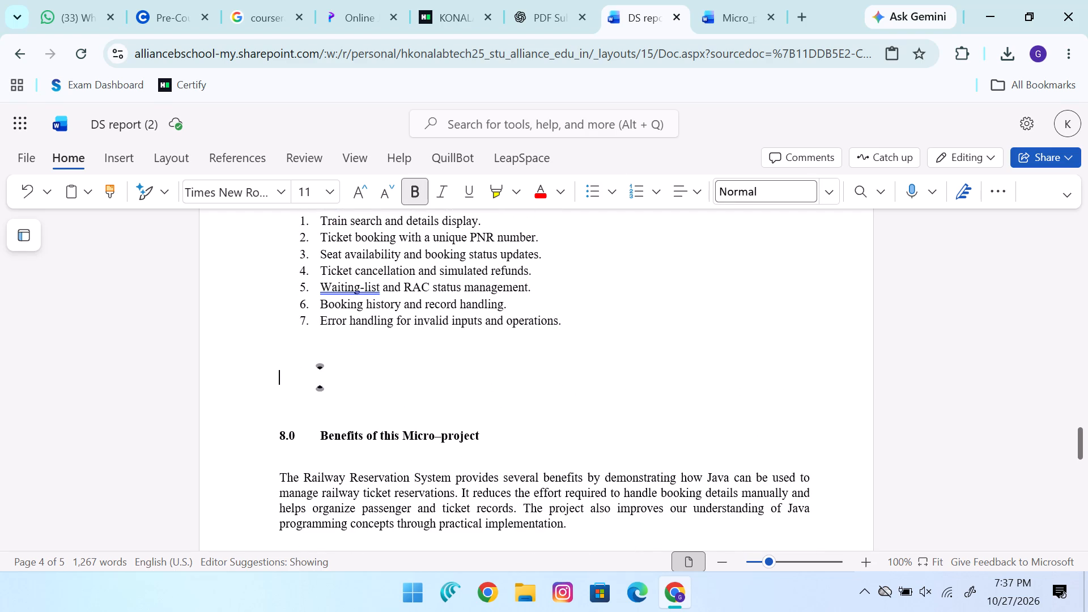
key("BackSpace")
key("BackSpace")
key("BackSpace")
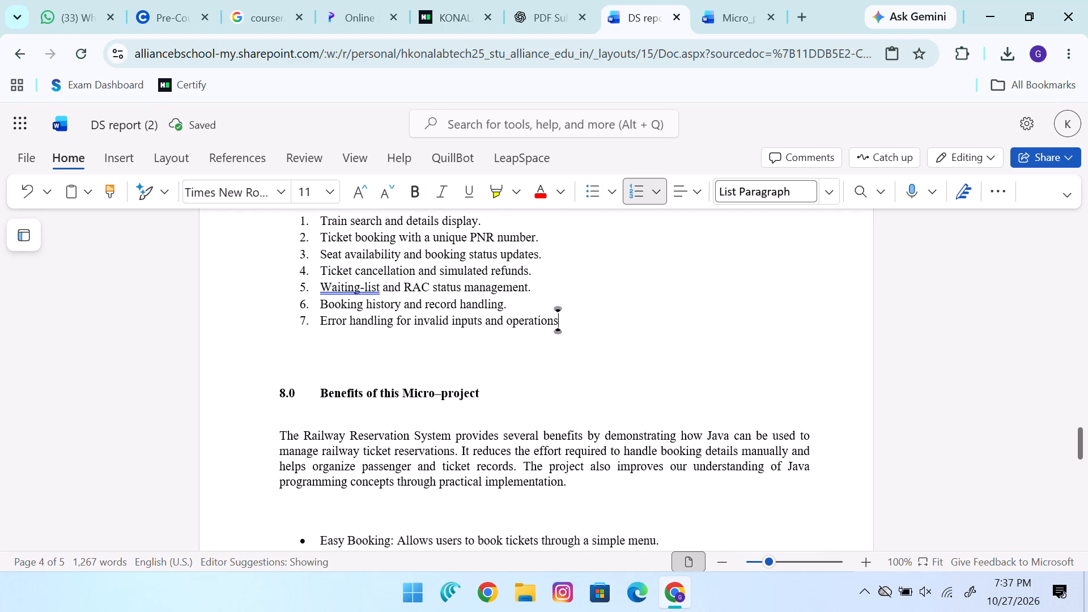
left_click(305, 362)
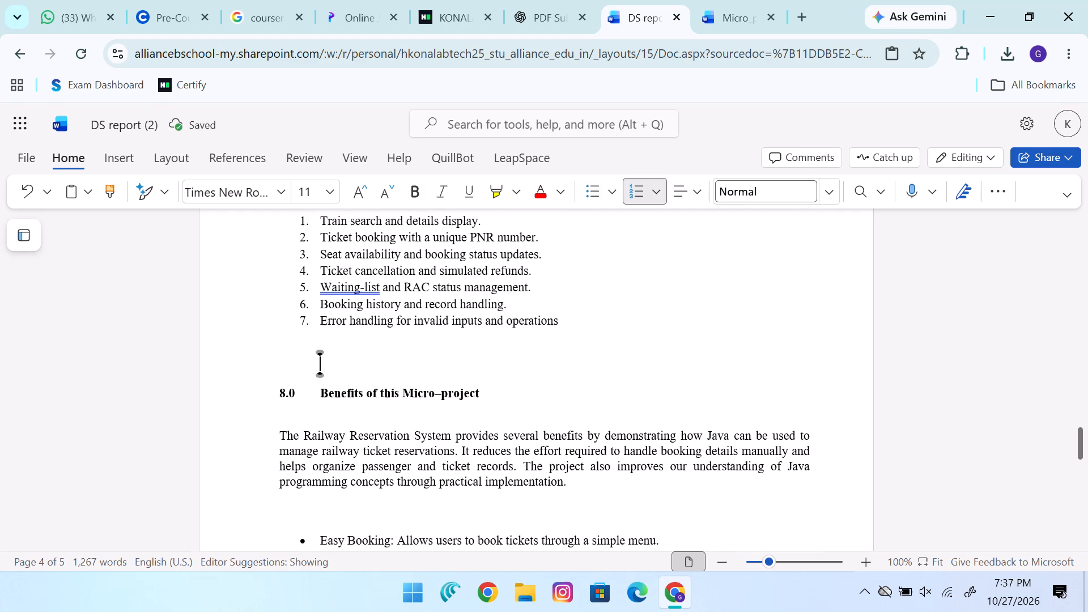
key("BackSpace")
key("BackSpace")
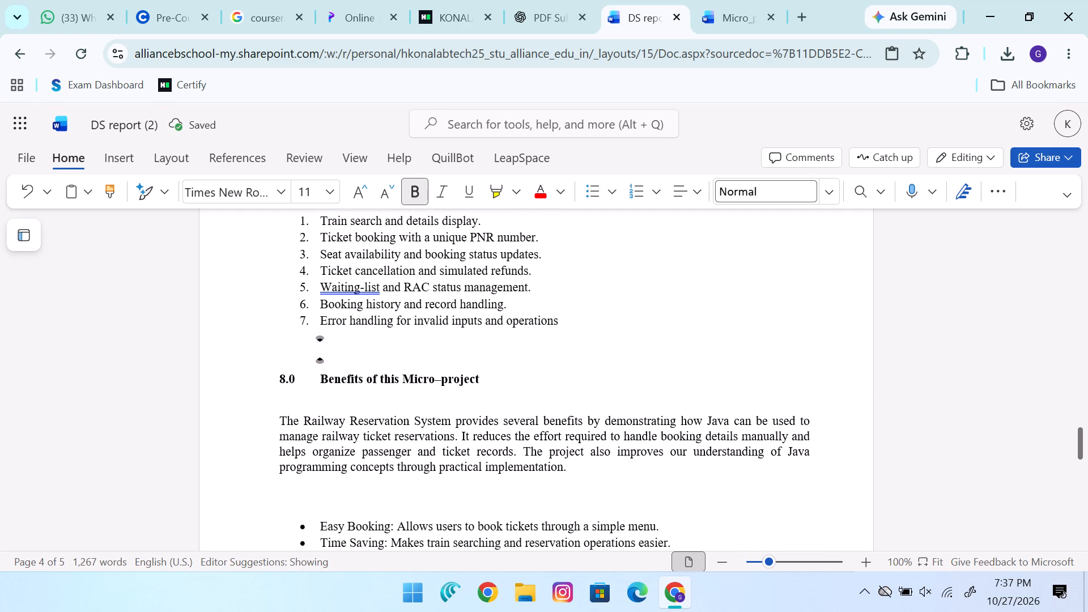
left_click(573, 316)
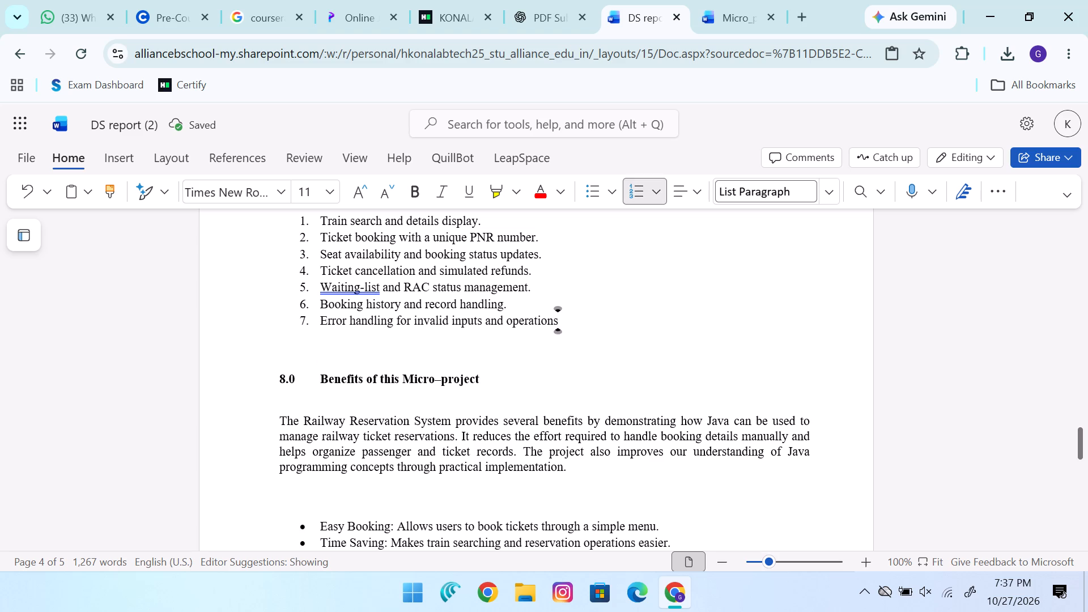
key("period")
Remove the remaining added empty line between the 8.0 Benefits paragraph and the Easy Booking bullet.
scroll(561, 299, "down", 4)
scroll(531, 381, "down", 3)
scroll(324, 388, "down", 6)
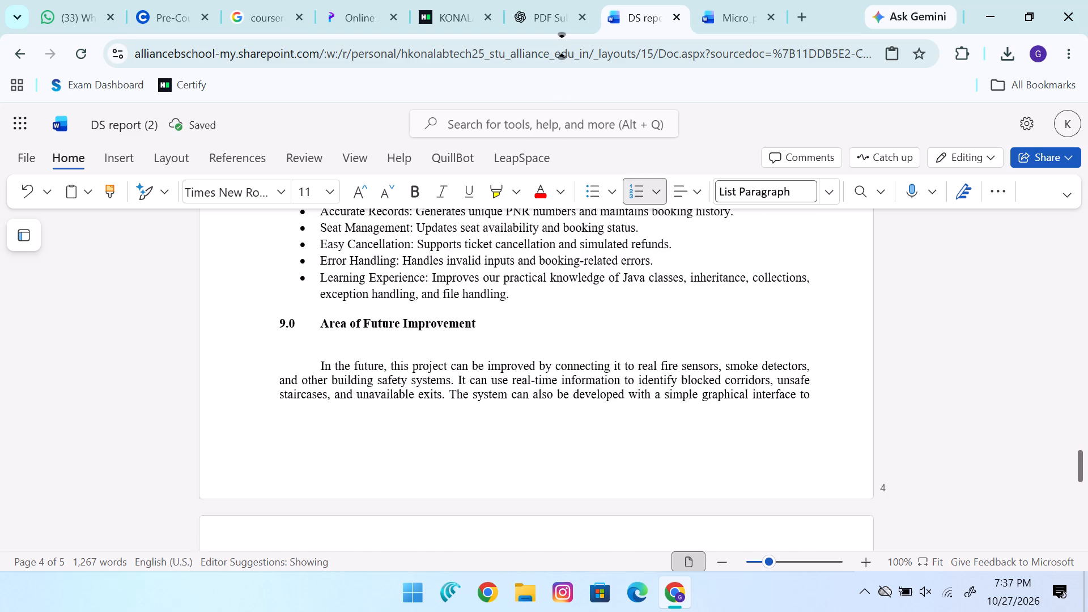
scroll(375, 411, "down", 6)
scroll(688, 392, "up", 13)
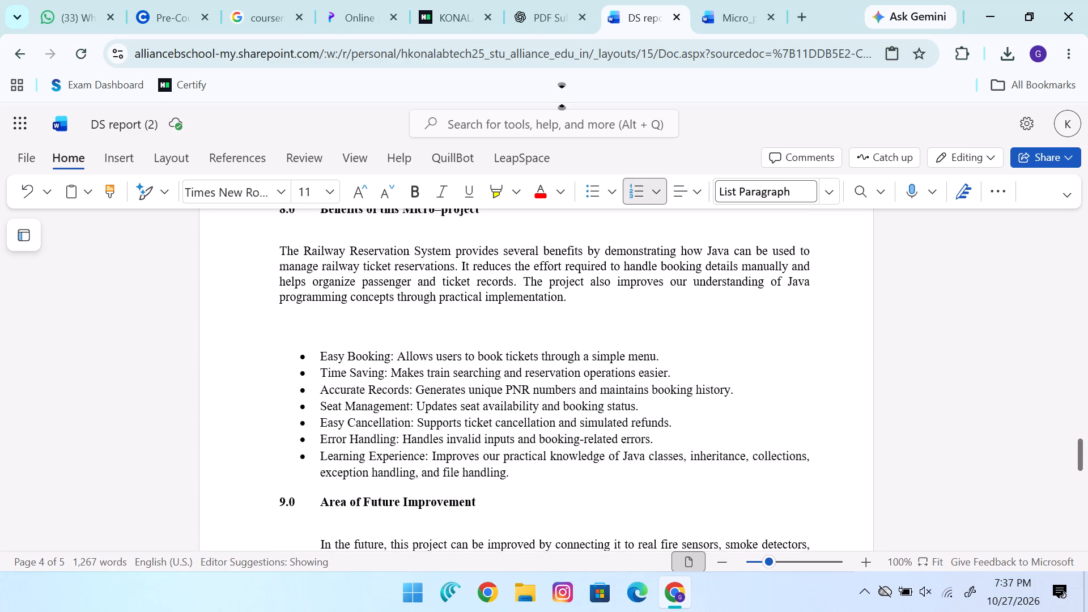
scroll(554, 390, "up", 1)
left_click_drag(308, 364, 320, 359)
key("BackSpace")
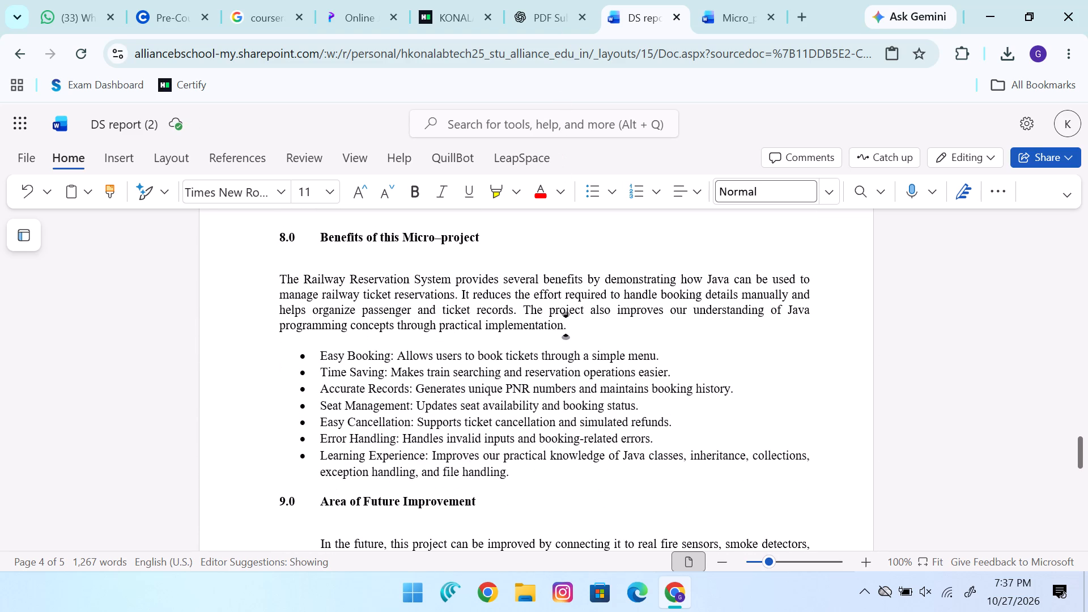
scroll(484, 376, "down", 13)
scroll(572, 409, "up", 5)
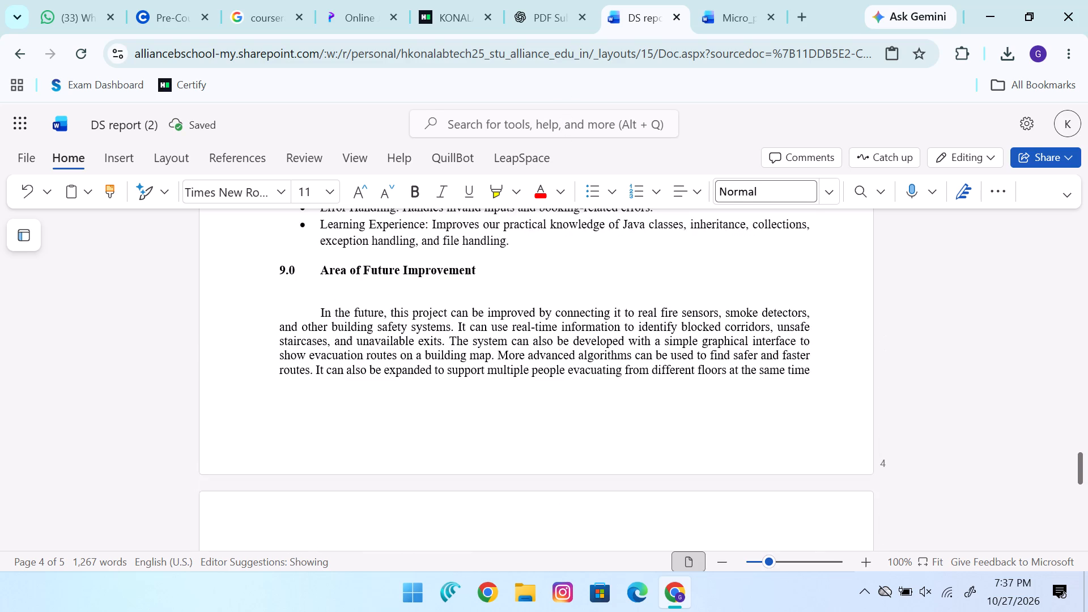
Remove the empty lines between the 7.0 Outputs of the Micro-project paragraph and the Main outputs subheading.
scroll(483, 486, "up", 18)
scroll(481, 479, "up", 5)
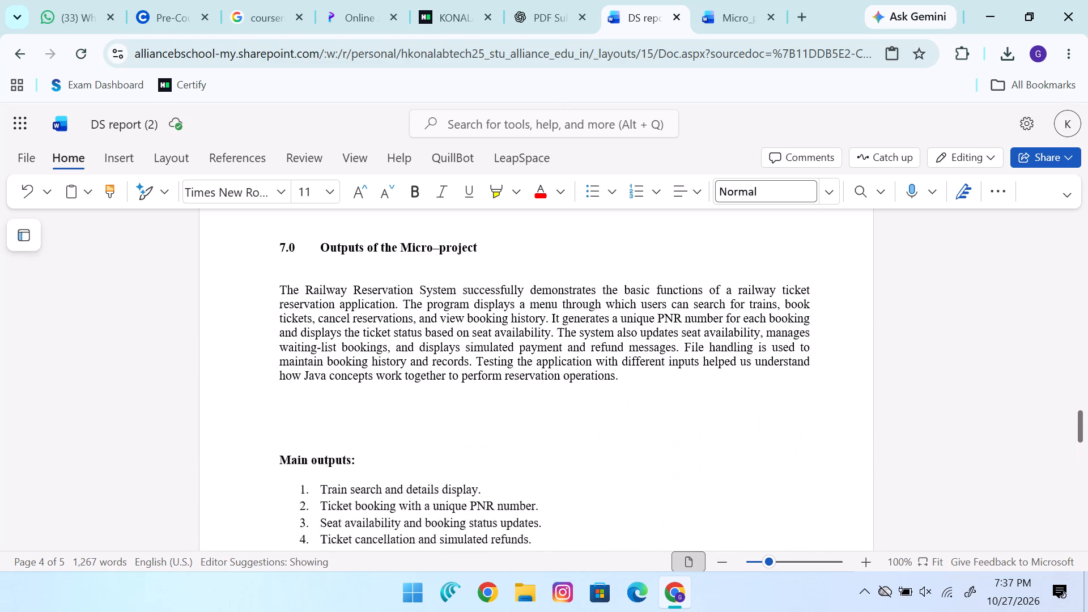
scroll(481, 479, "up", 4)
scroll(330, 525, "down", 4)
left_click(328, 428)
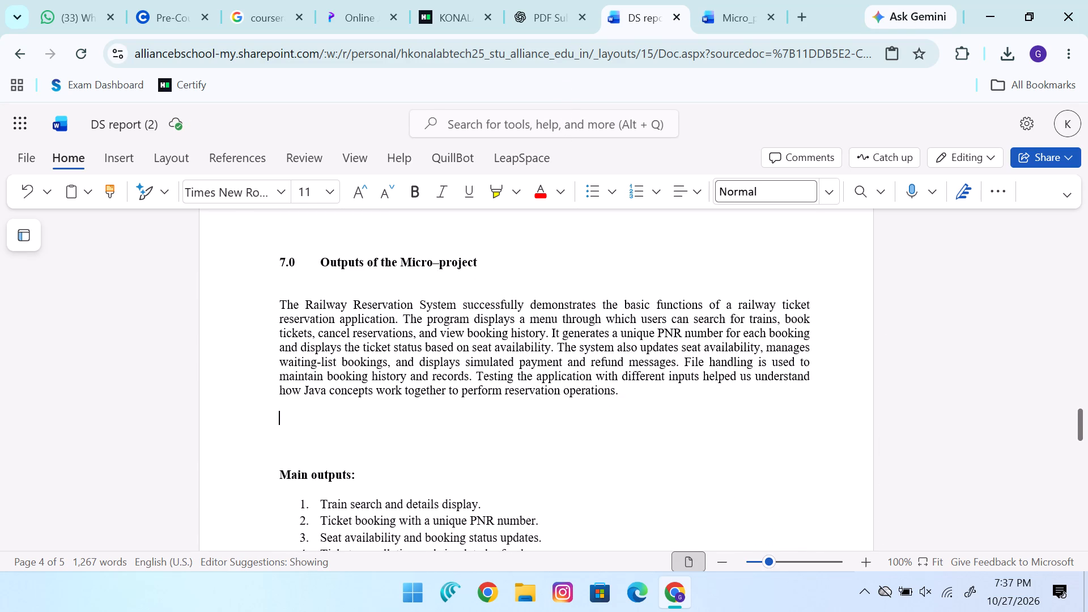
key("BackSpace")
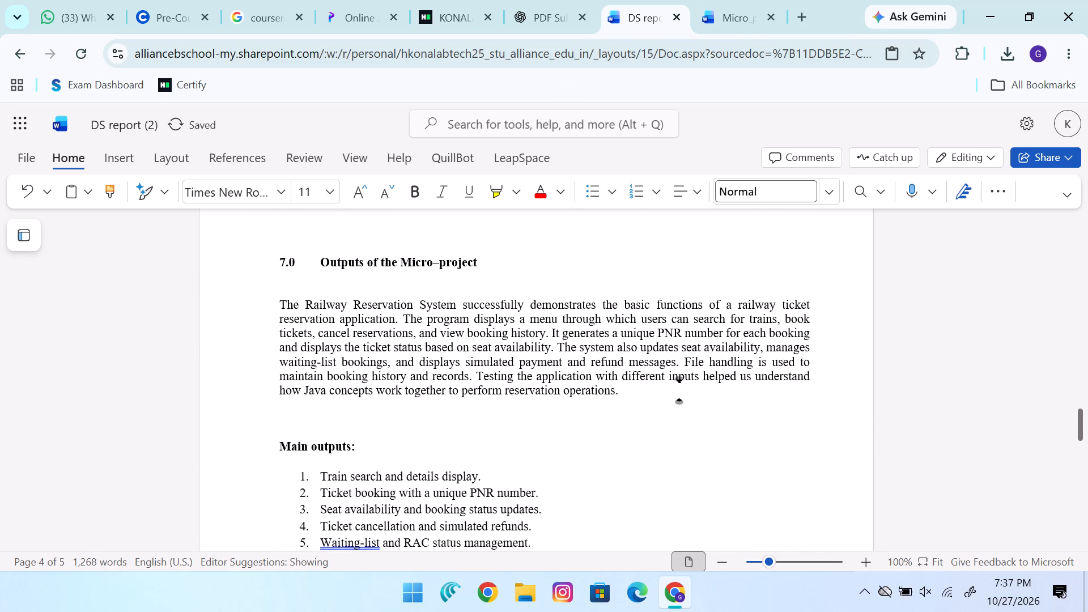
left_click(347, 424)
key("BackSpace")
Delete extra empty lines above the 7.0 Outputs of the Micro-project heading.
scroll(352, 418, "up", 3)
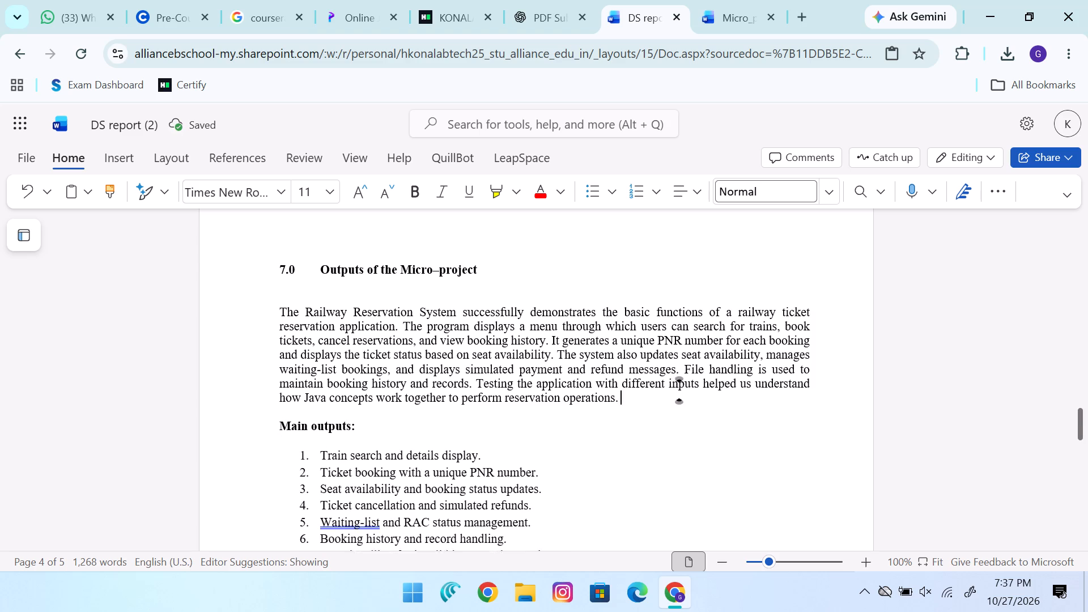
left_click(291, 311)
key("BackSpace")
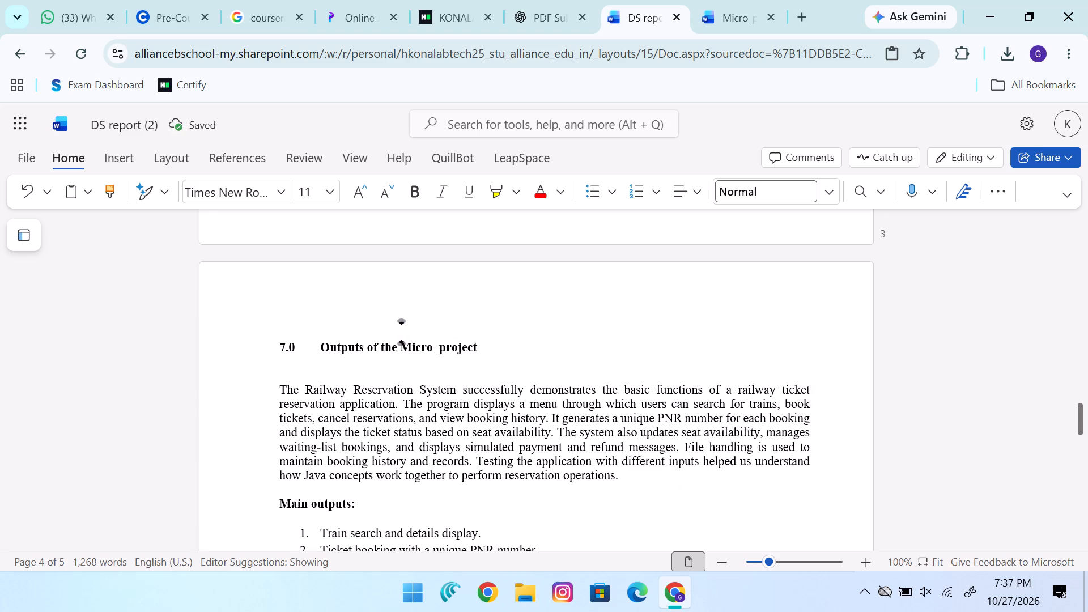
key("BackSpace")
scroll(348, 331, "down", 3)
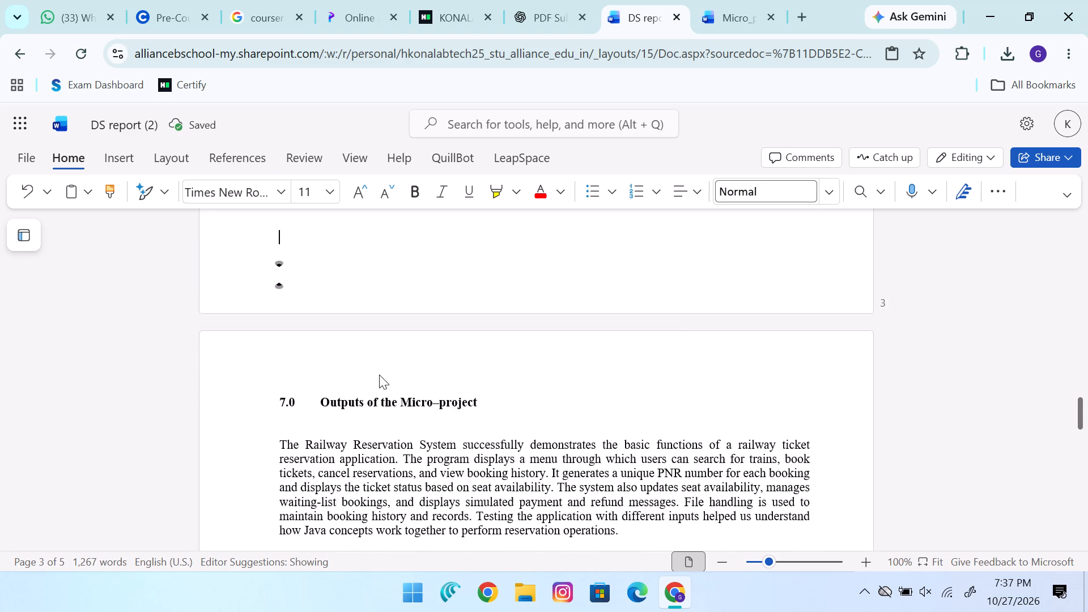
scroll(379, 375, "down", 20)
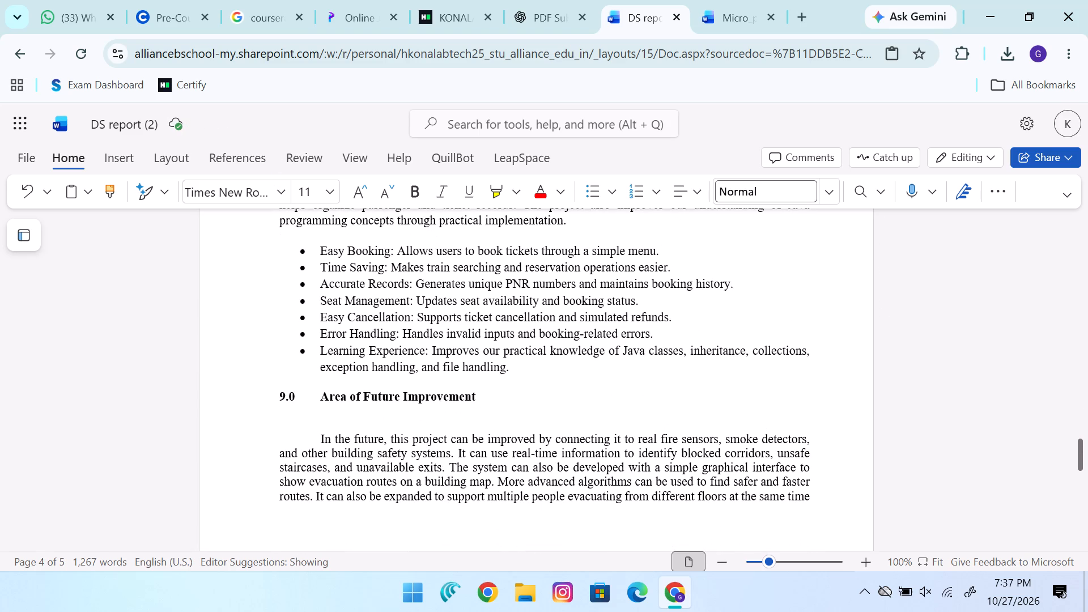
left_click(533, 376)
key("Return")
scroll(522, 376, "down", 4)
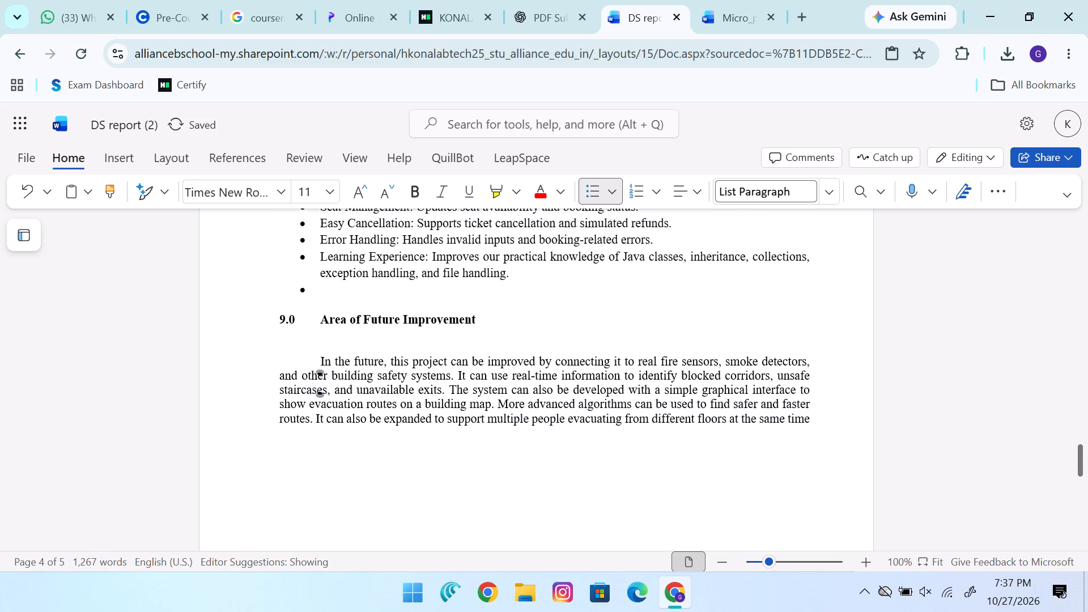
scroll(547, 410, "down", 13)
scroll(541, 428, "up", 13)
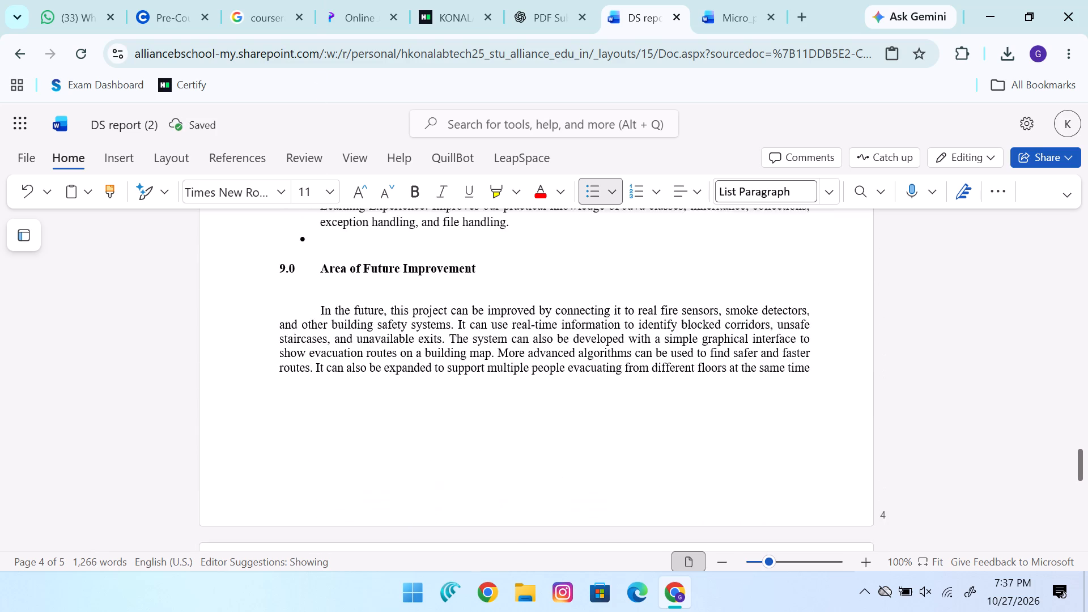
scroll(526, 430, "up", 5)
scroll(526, 430, "down", 1)
key("BackSpace")
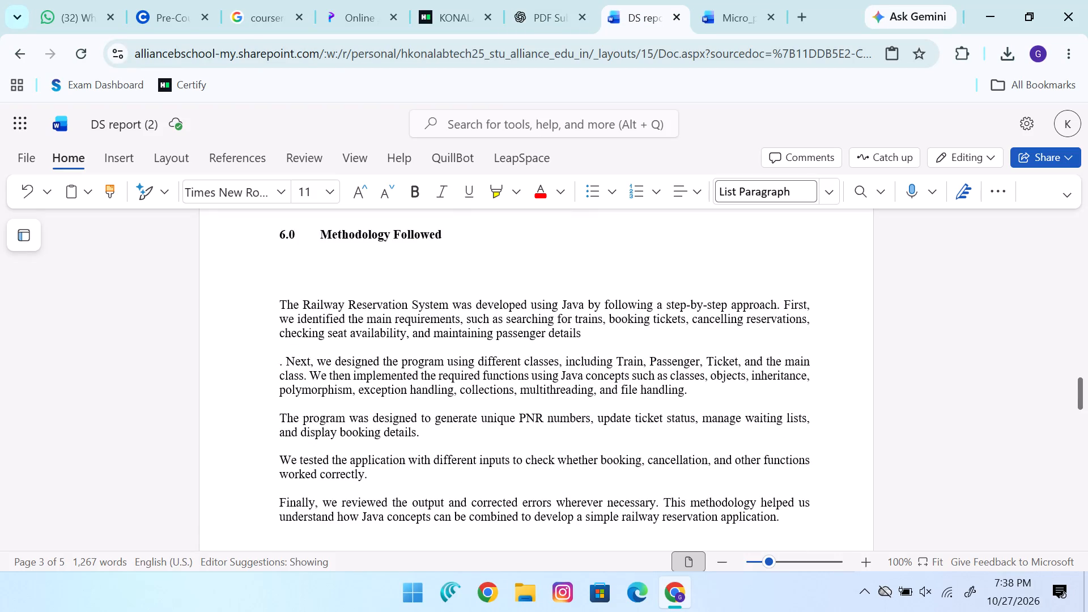
scroll(544, 409, "down", 20)
scroll(544, 409, "down", 4)
scroll(377, 345, "down", 8)
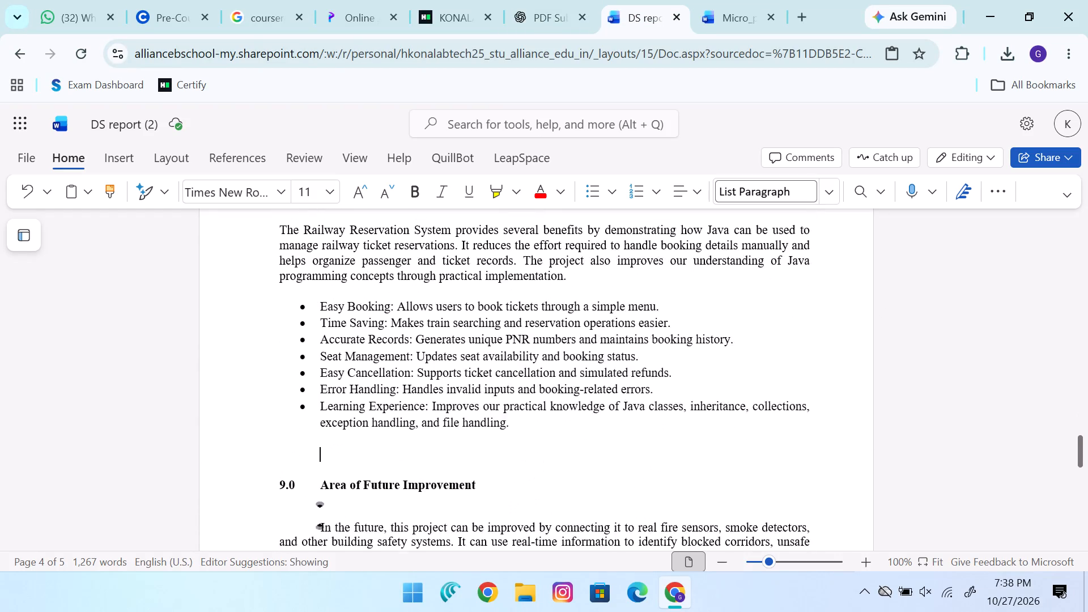
scroll(369, 350, "down", 2)
left_click_drag(323, 349, 821, 423)
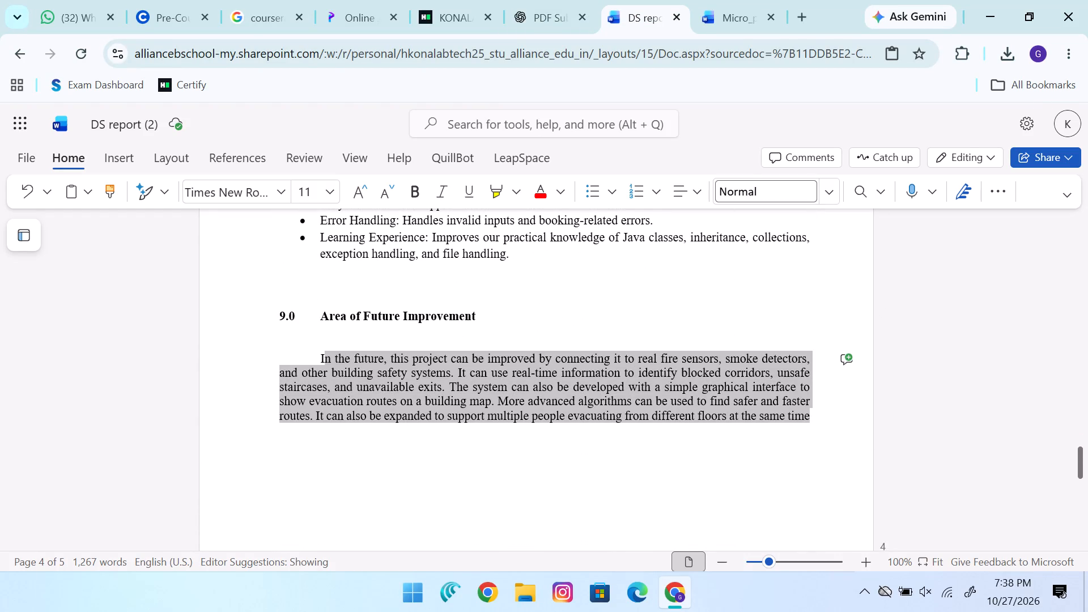
key("ctrl+v")
Delete the stray "I" and extra spacing before "The Railway Reservation System" at the start of the 9.0 paragraph.
scroll(988, 418, "down", 5)
scroll(646, 403, "up", 4)
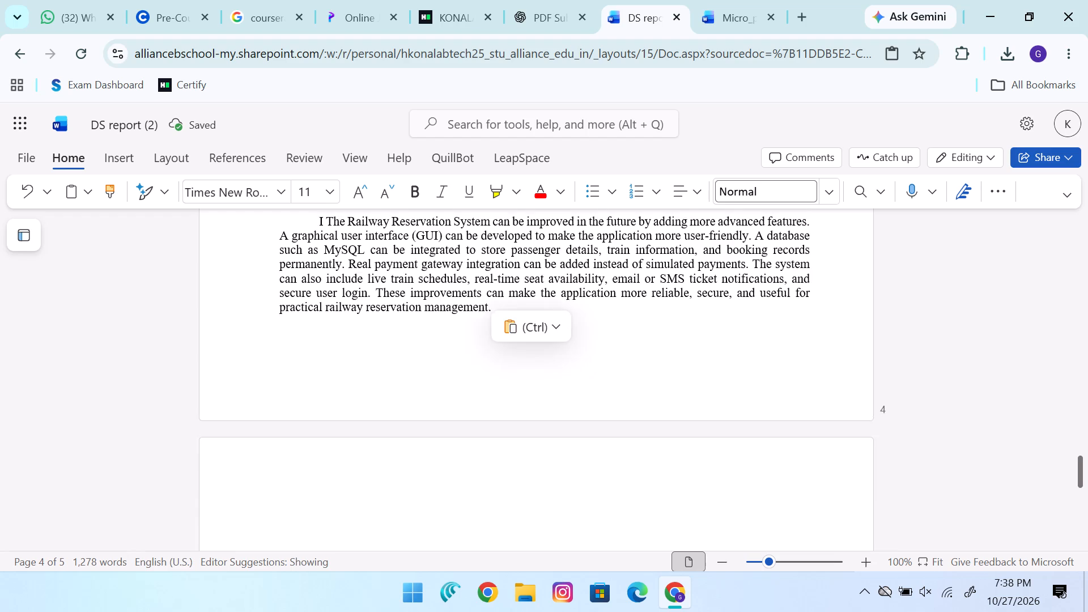
scroll(646, 403, "up", 2)
scroll(643, 403, "down", 6)
scroll(438, 318, "up", 8)
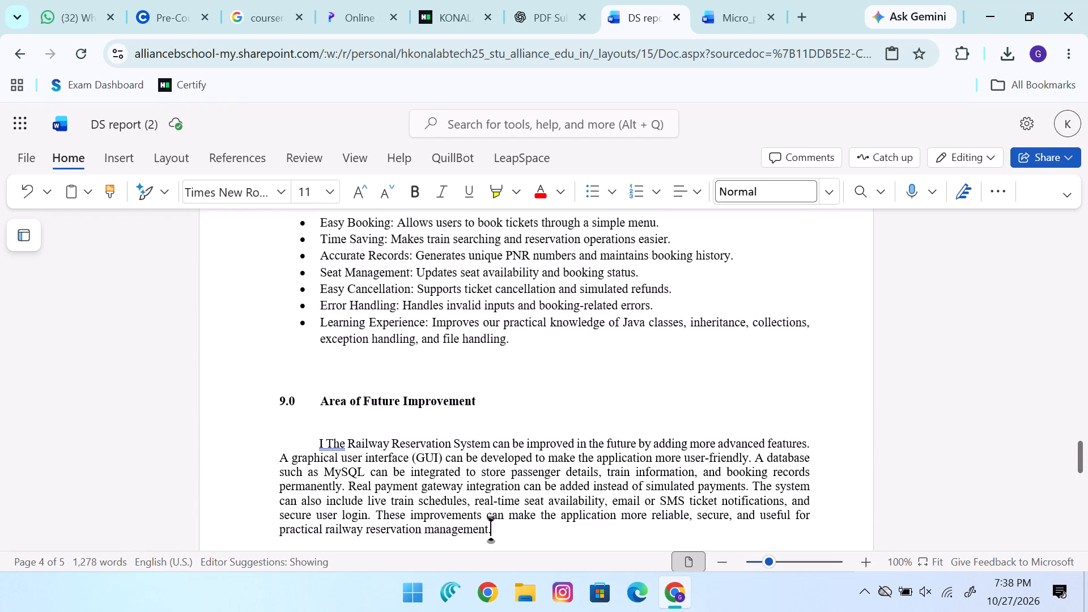
left_click(326, 443)
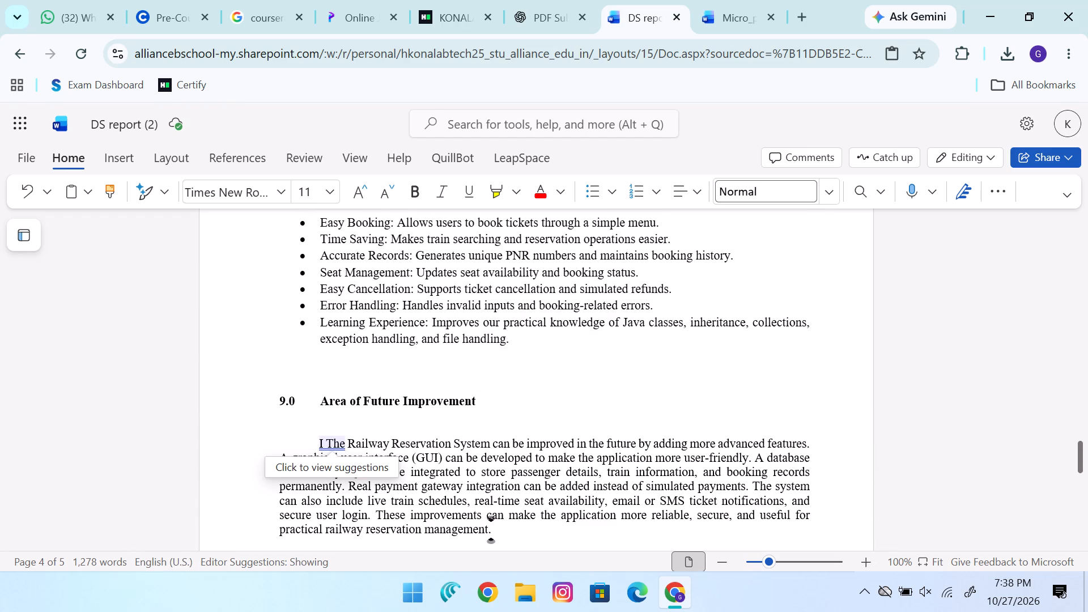
key("BackSpace")
key("BackSpace")
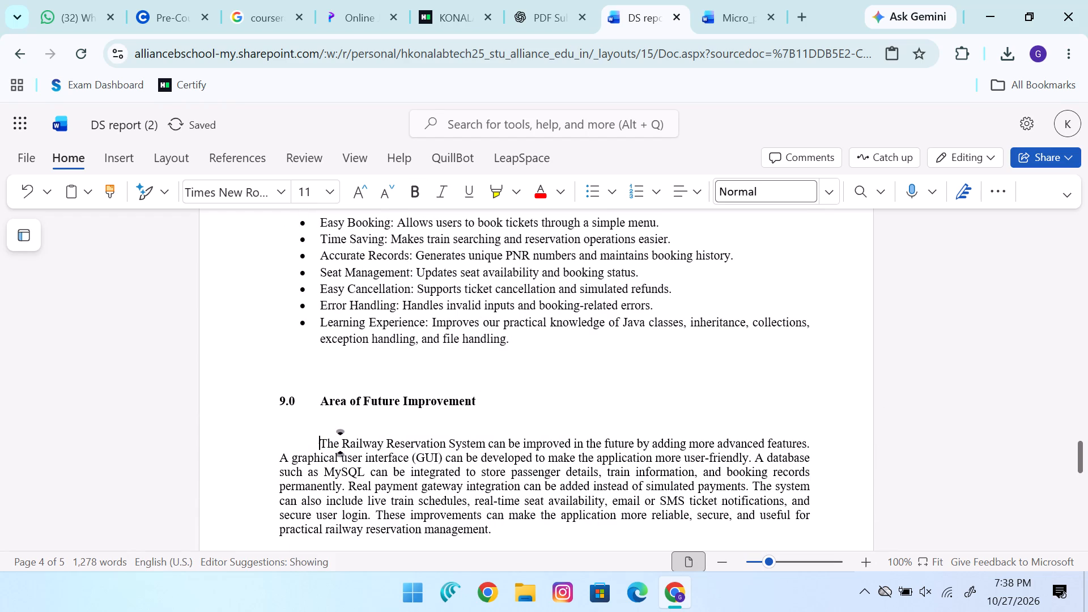
key("BackSpace")
scroll(730, 481, "down", 3)
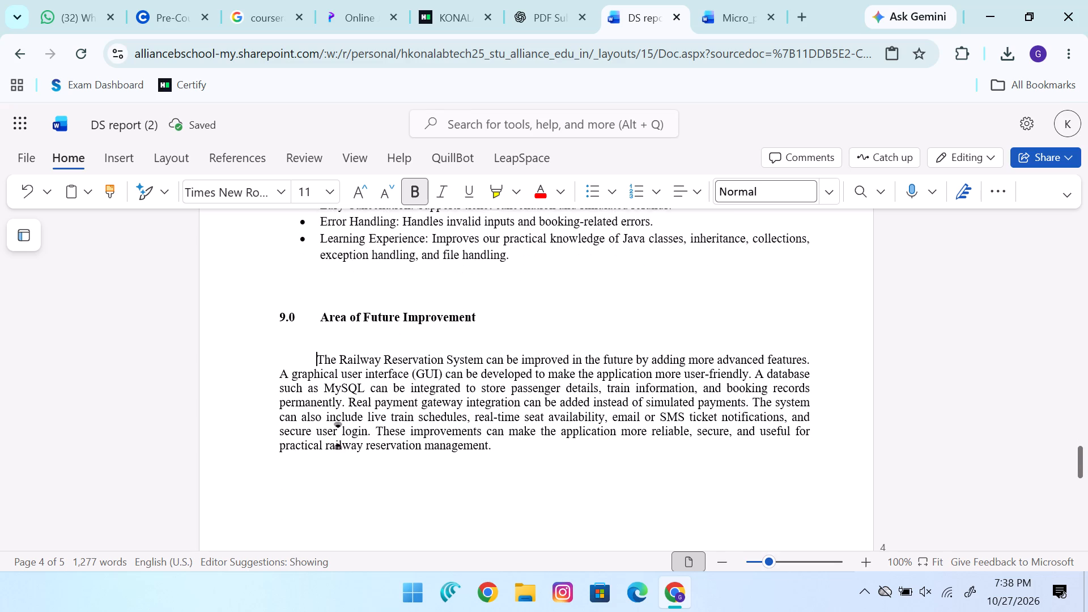
scroll(712, 467, "down", 1)
left_click(755, 372)
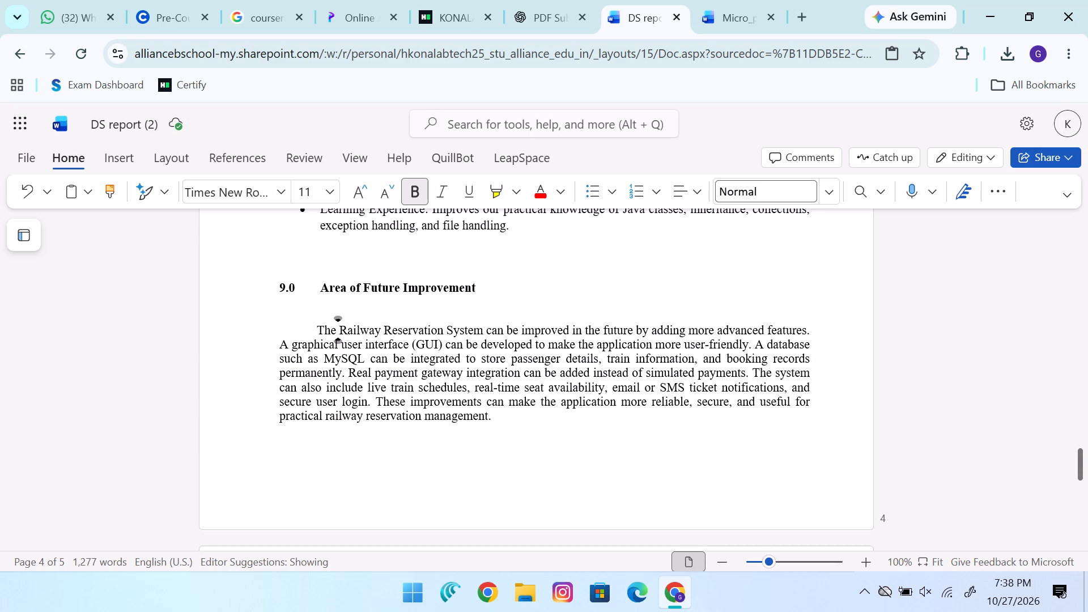
Split the 9.0 Area of Future Improvement text into two paragraphs, starting the second at "The system can also include".
key("Return")
scroll(755, 380, "down", 5)
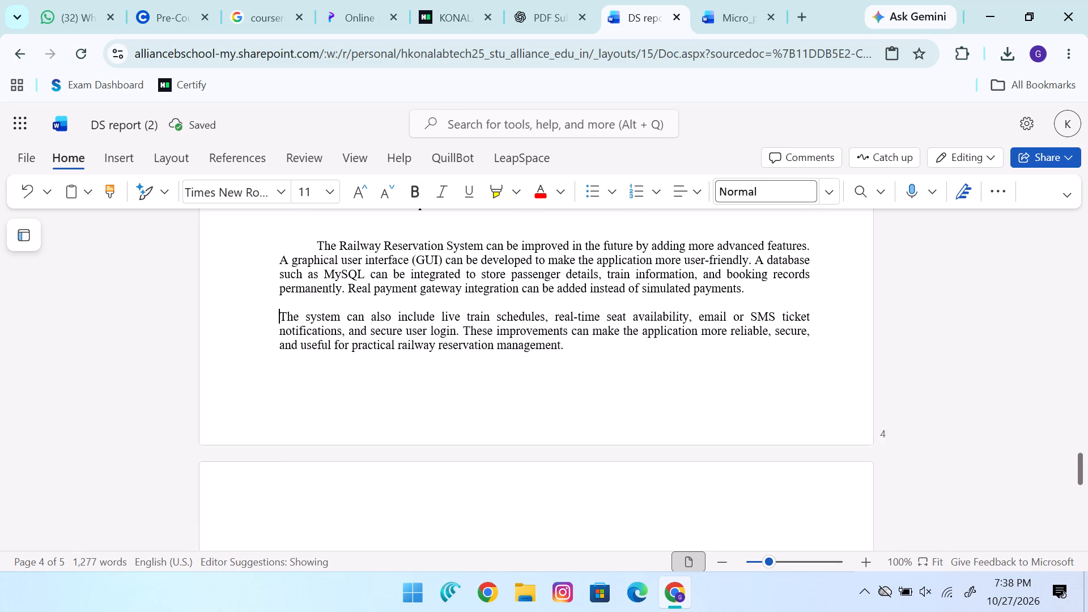
Add a blank line above the 9.0 Area of Future Improvement heading.
scroll(758, 394, "up", 11)
scroll(745, 421, "down", 15)
scroll(746, 436, "up", 10)
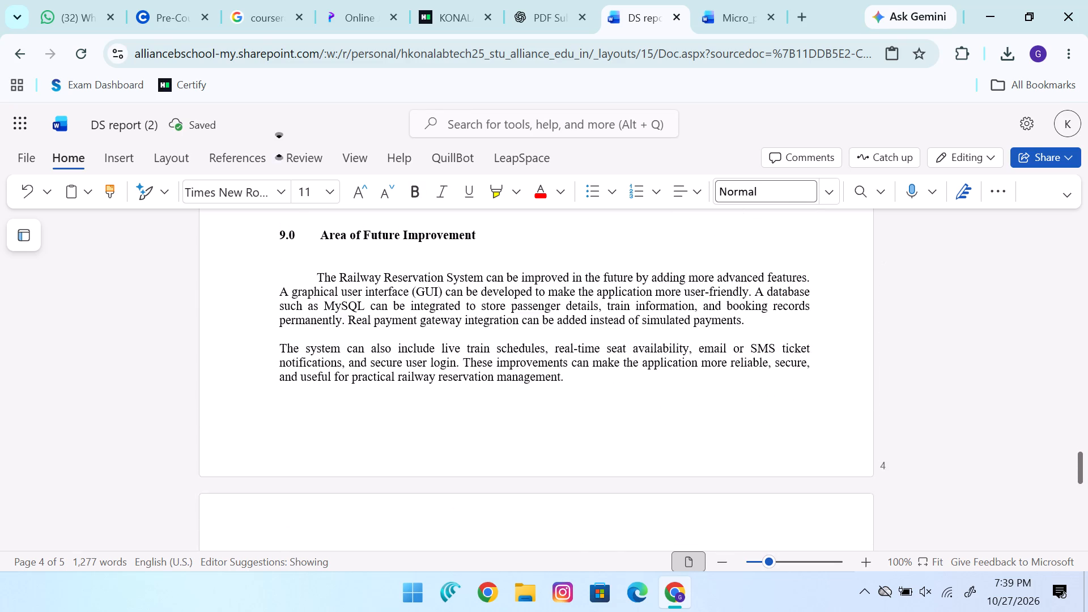
scroll(733, 419, "up", 2)
left_click(386, 346)
key("Return")
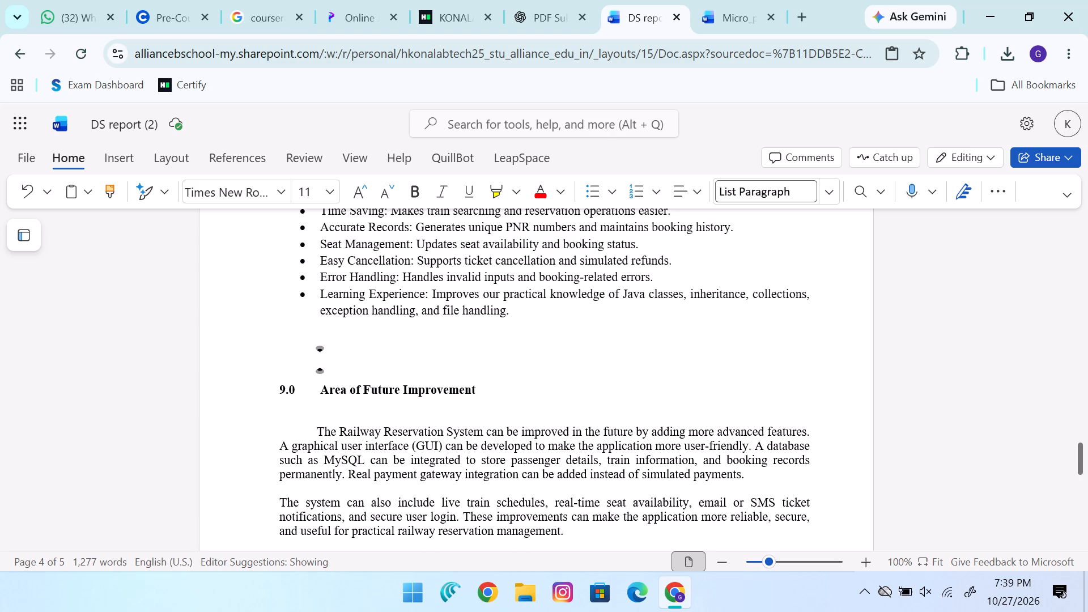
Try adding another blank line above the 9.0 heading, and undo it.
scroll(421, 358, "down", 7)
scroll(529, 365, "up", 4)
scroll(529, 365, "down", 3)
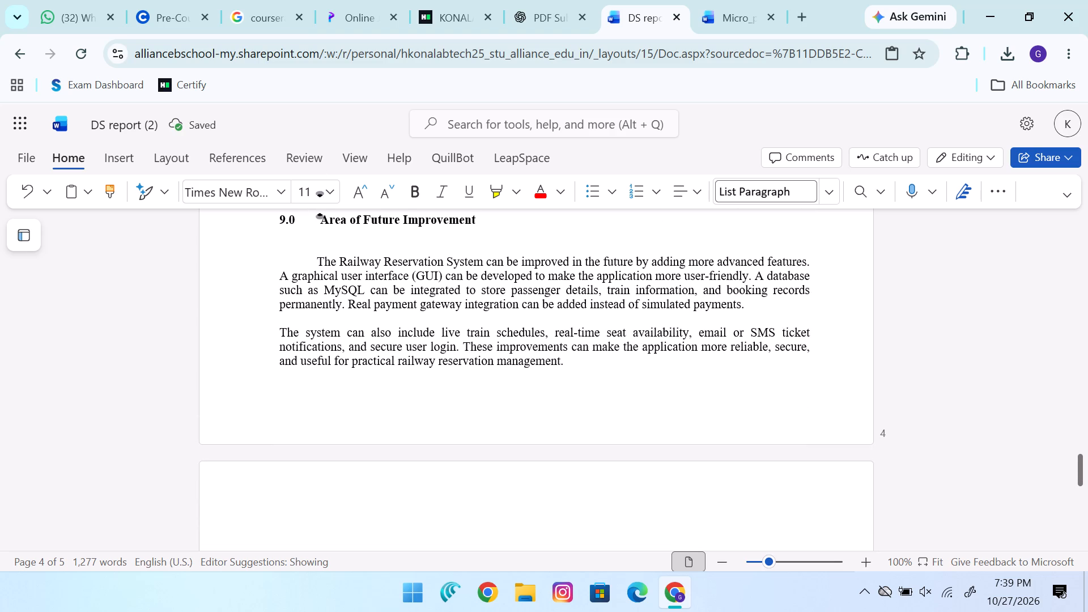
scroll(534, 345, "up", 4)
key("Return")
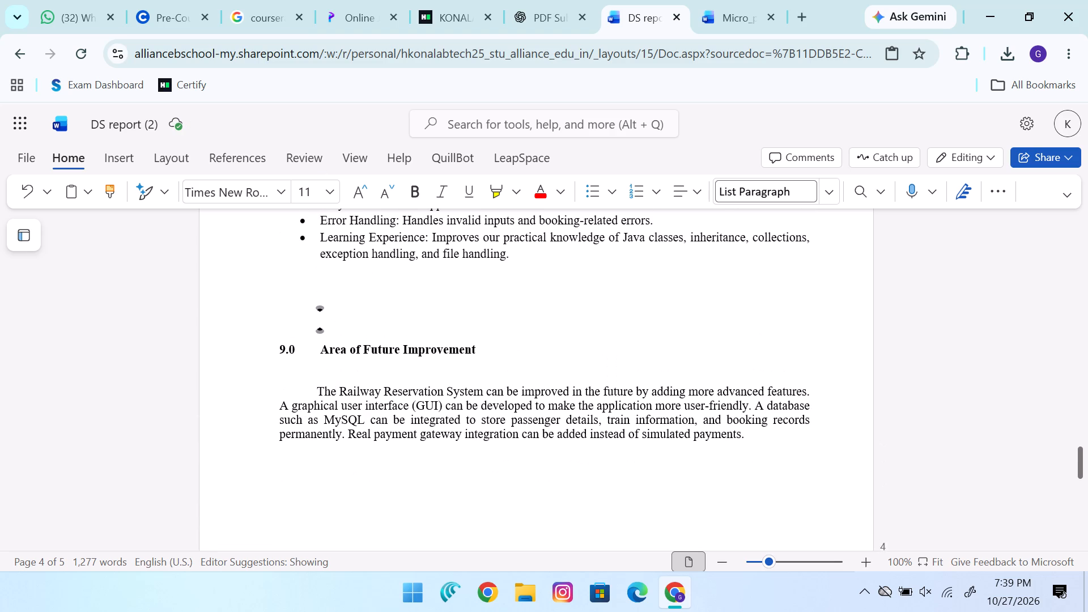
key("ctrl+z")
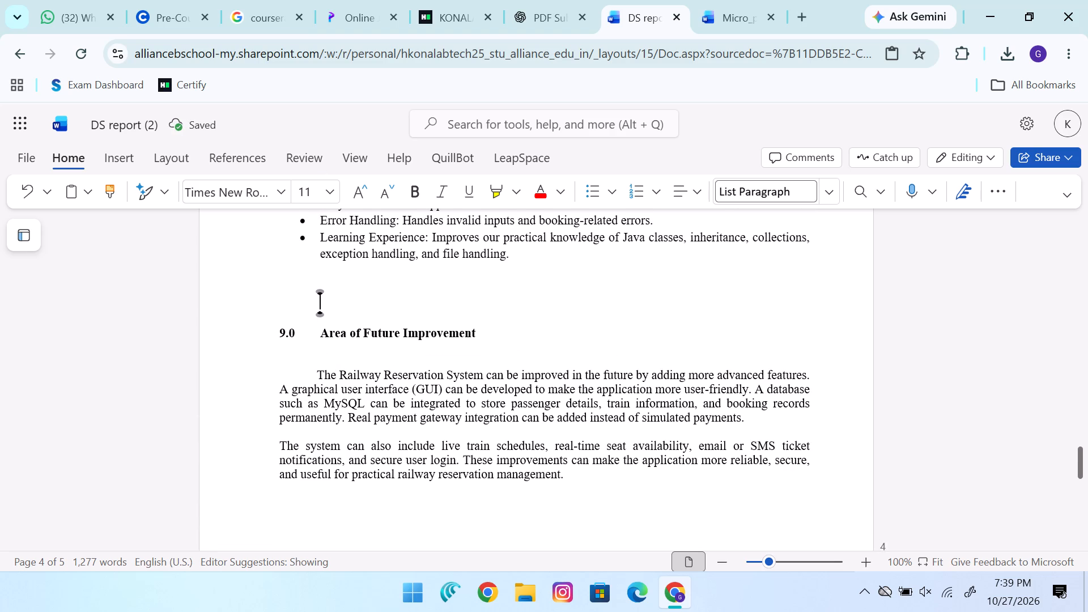
Check the spacing around the 8.0 and 7.0 headings and at the end of section 6.0.
scroll(522, 330, "up", 17)
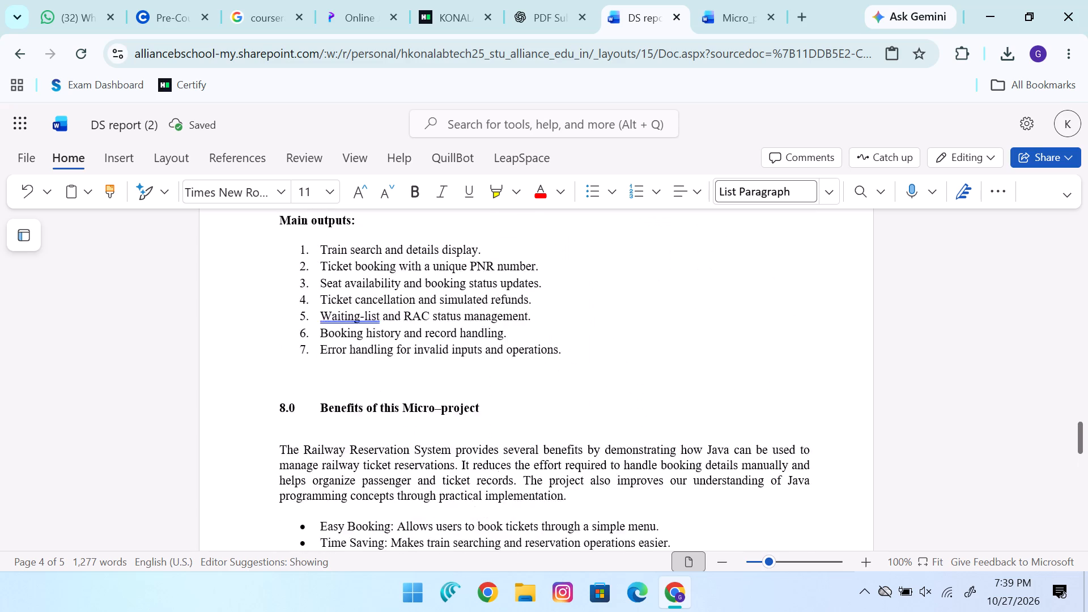
scroll(543, 342, "up", 5)
scroll(415, 310, "up", 1)
left_click(396, 295)
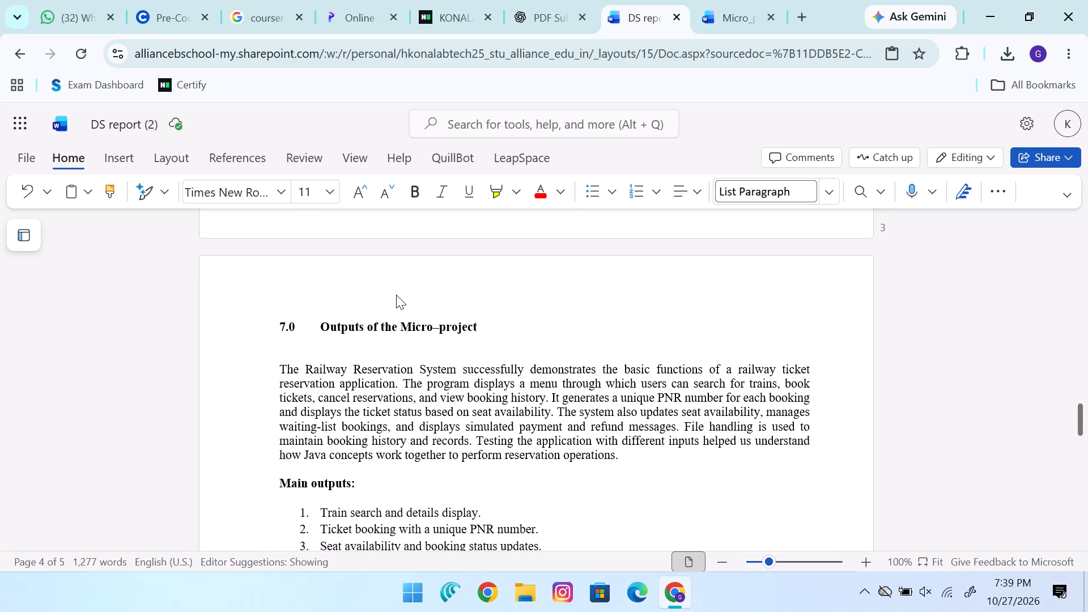
left_click(396, 295)
left_click(348, 307)
scroll(346, 307, "up", 1)
left_click(346, 307)
left_click(312, 350)
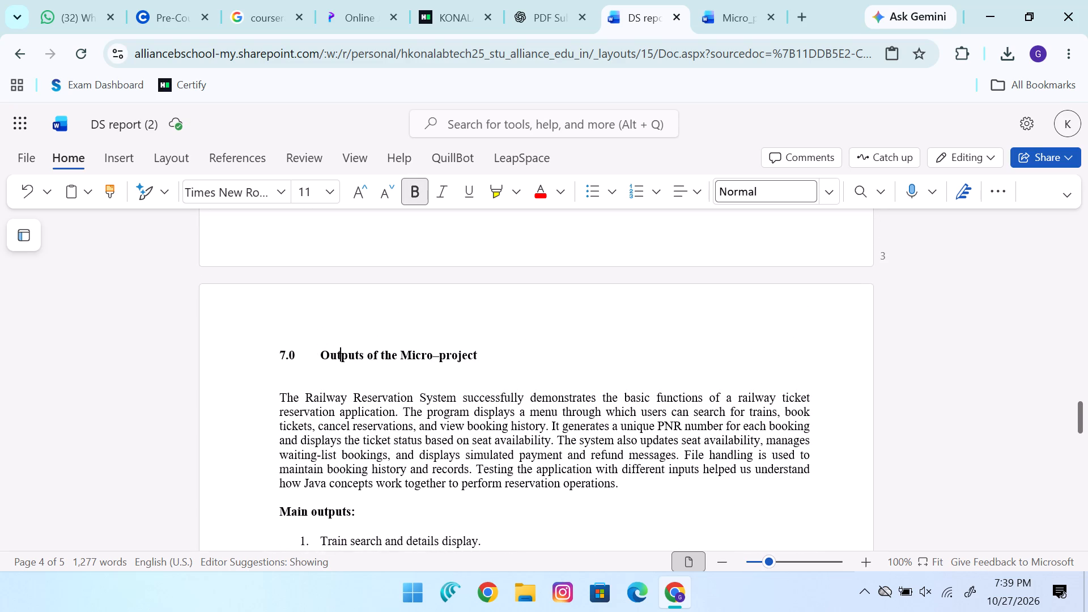
scroll(331, 335, "up", 6)
left_click(373, 376)
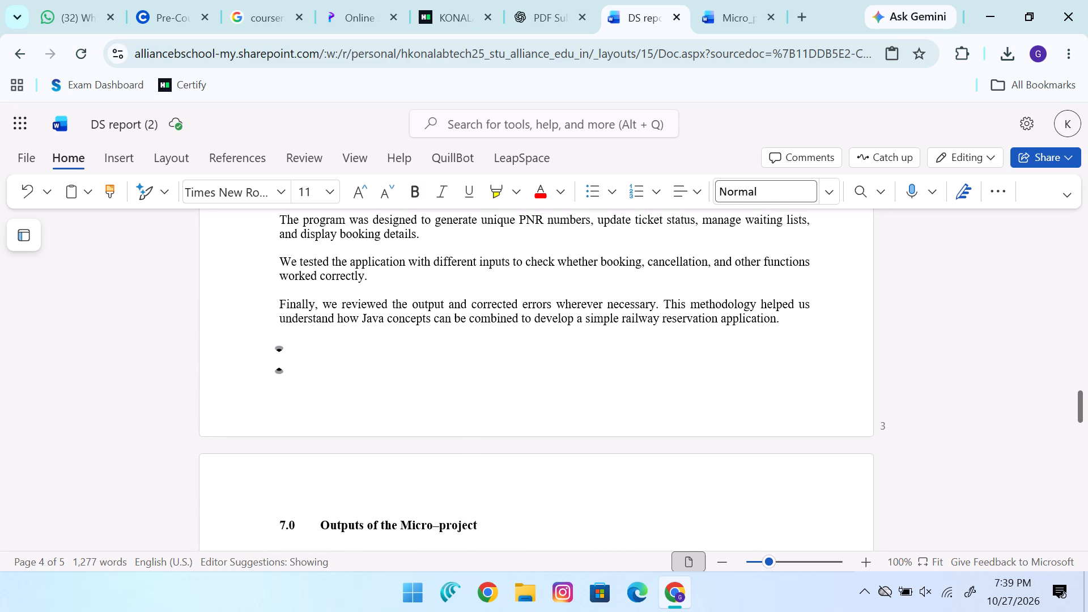
Insert two blank lines between the flowchart and the 6.0 Methodology Followed heading.
scroll(411, 244, "up", 11)
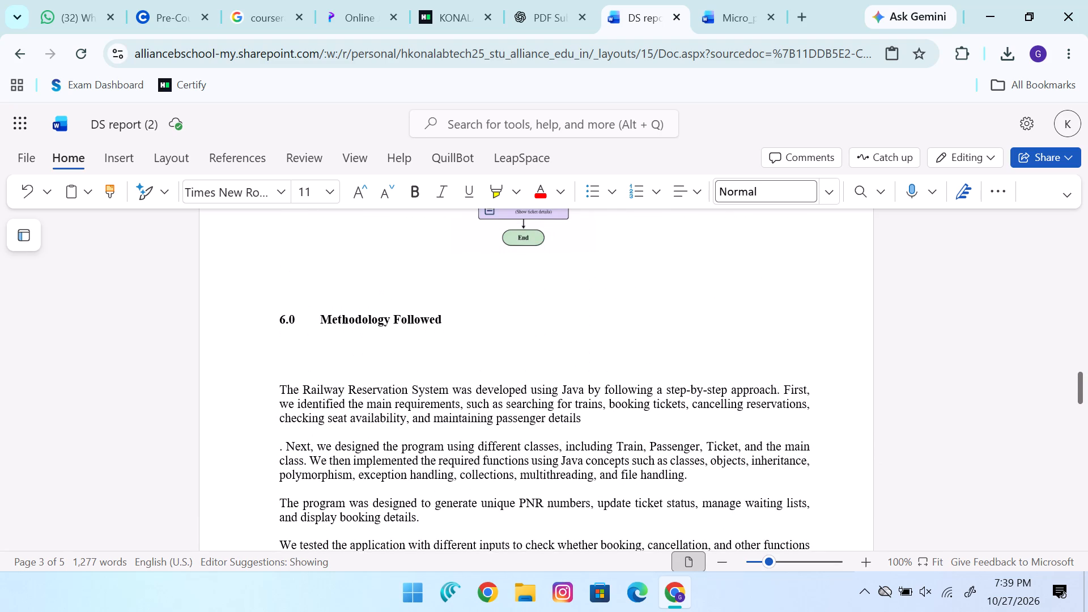
left_click(341, 263)
key("Return")
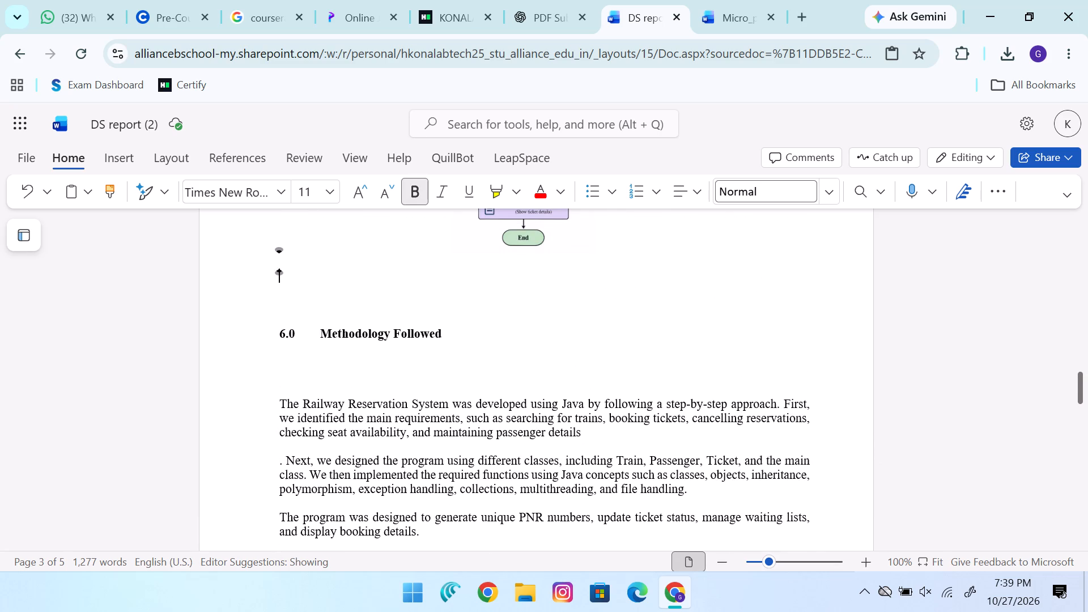
key("Return")
scroll(393, 276, "down", 4)
scroll(454, 296, "up", 9)
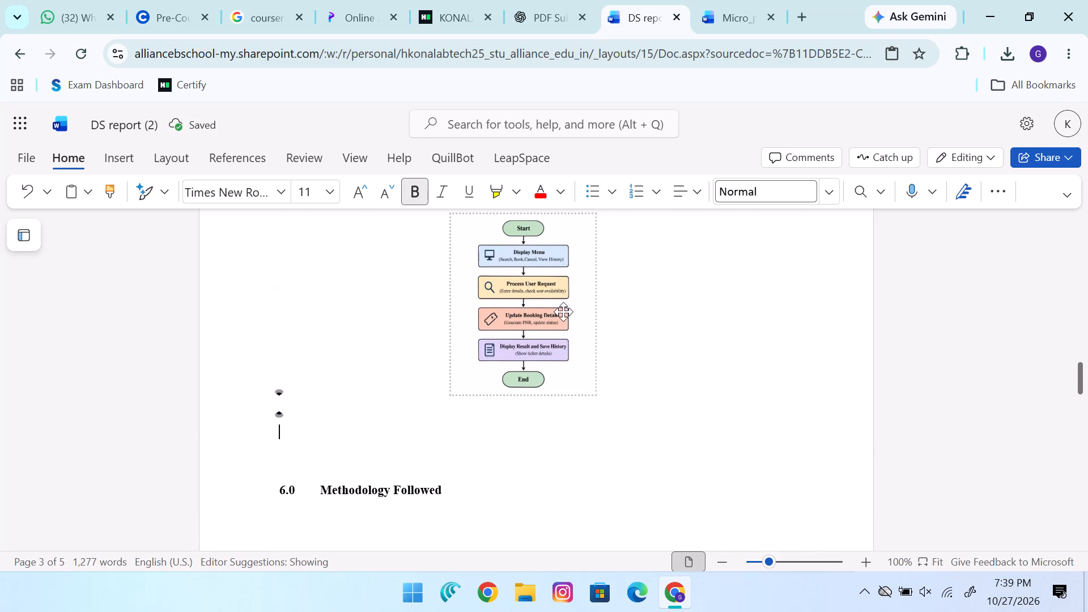
Enlarge the flowchart picture above section 6.0 to 2.615" high by 2.094" wide.
left_click(598, 385)
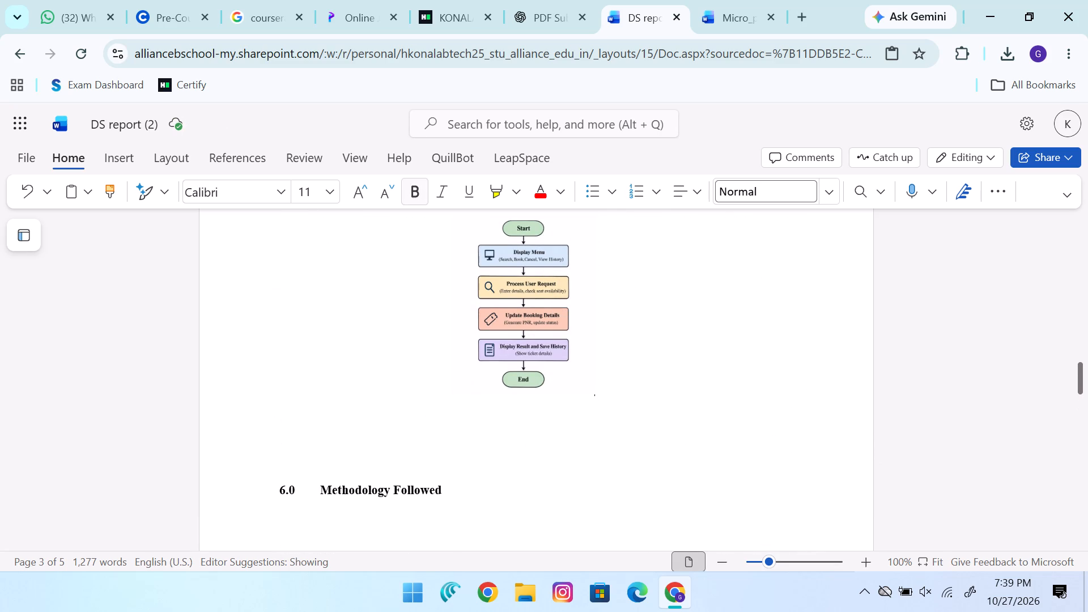
double_click(579, 372)
left_click_drag(597, 397, 634, 409)
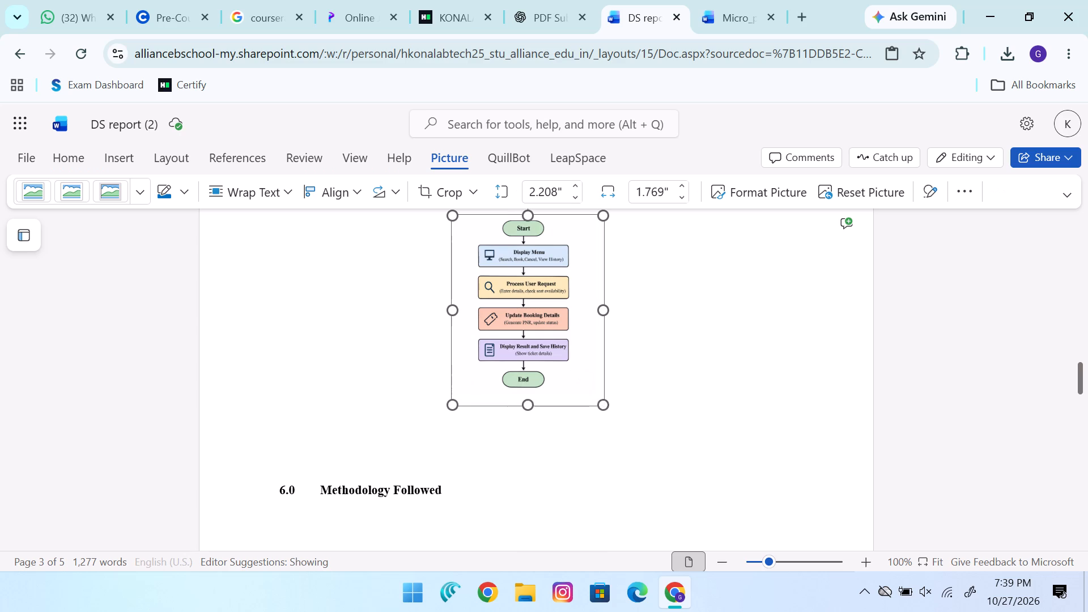
left_click_drag(634, 409, 665, 431)
Examine how sections 6.0 and 7.0 break across the pages with the enlarged flowchart.
scroll(700, 418, "down", 11)
scroll(706, 397, "up", 2)
scroll(706, 397, "down", 9)
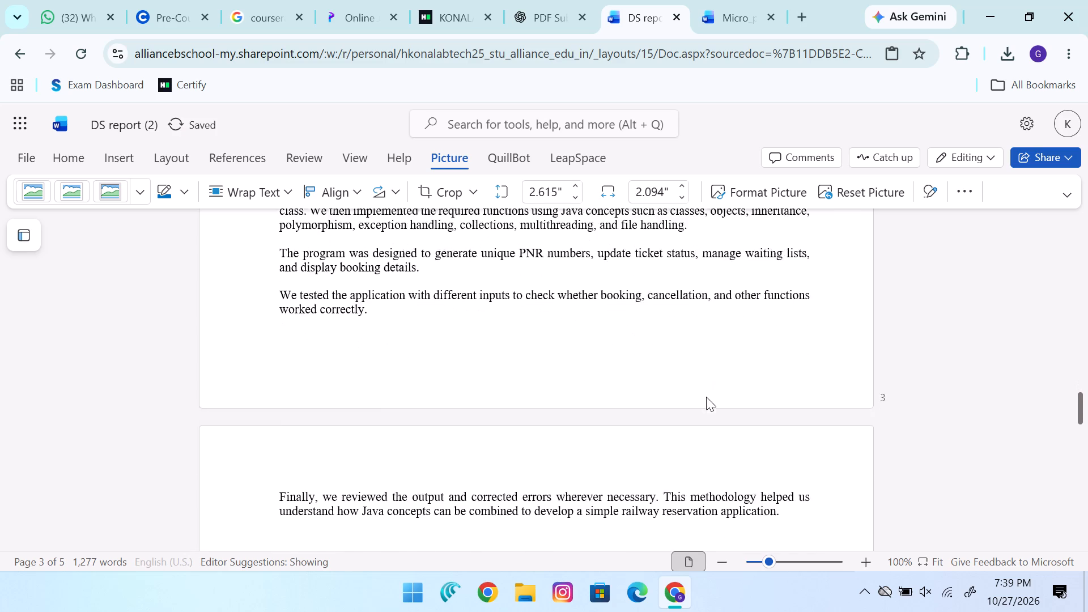
scroll(706, 397, "down", 3)
scroll(698, 392, "up", 9)
scroll(698, 392, "down", 15)
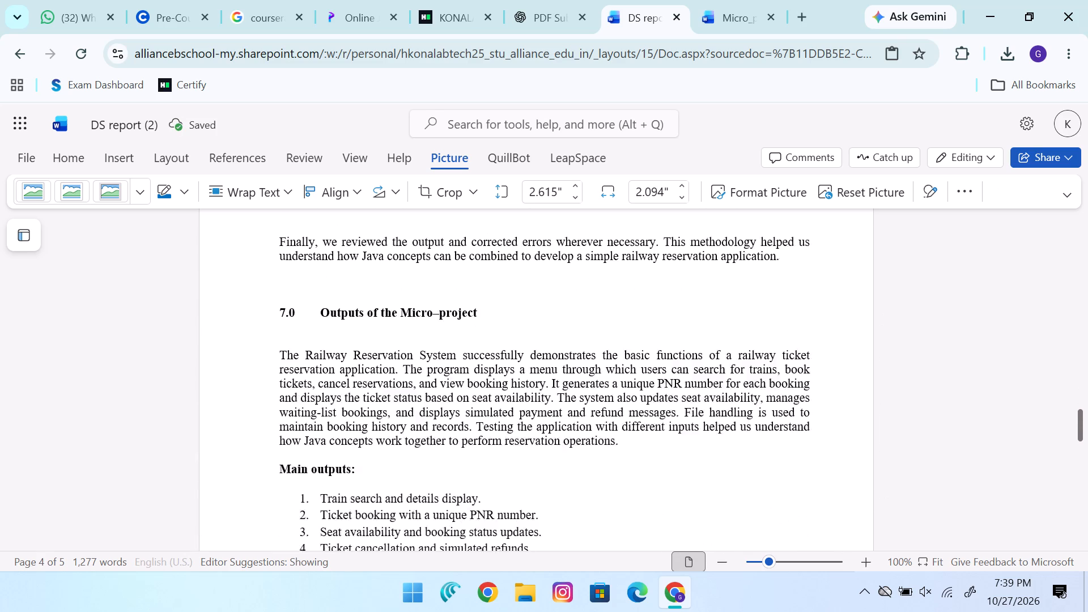
scroll(692, 401, "down", 2)
scroll(689, 390, "up", 20)
scroll(547, 416, "down", 9)
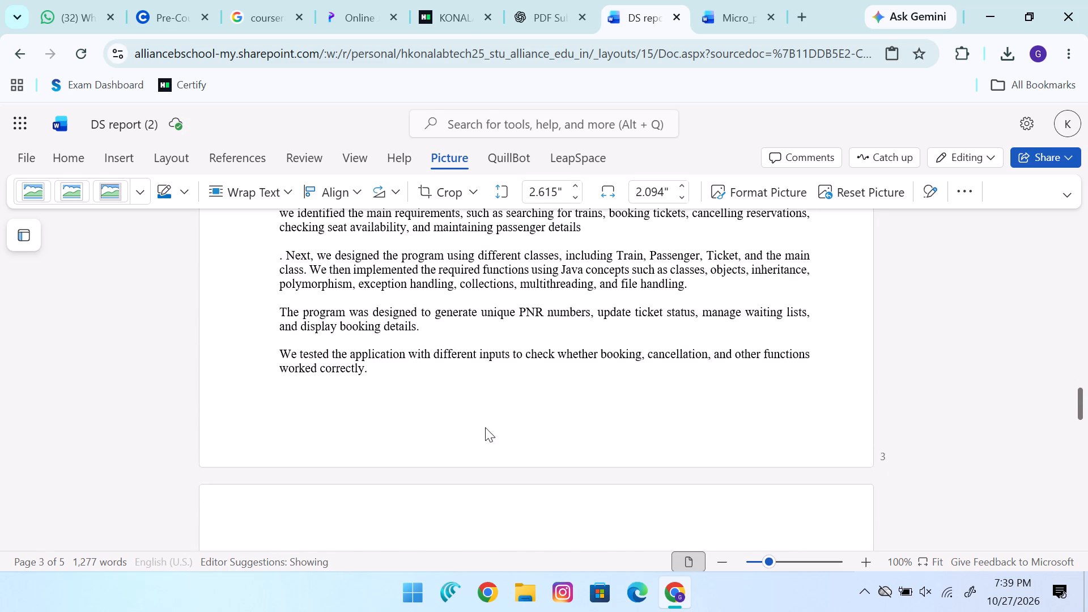
left_click(302, 415)
left_click(327, 418)
Delete the extra blank space between the 6.0 Methodology Followed heading and its first paragraph.
scroll(331, 419, "up", 5)
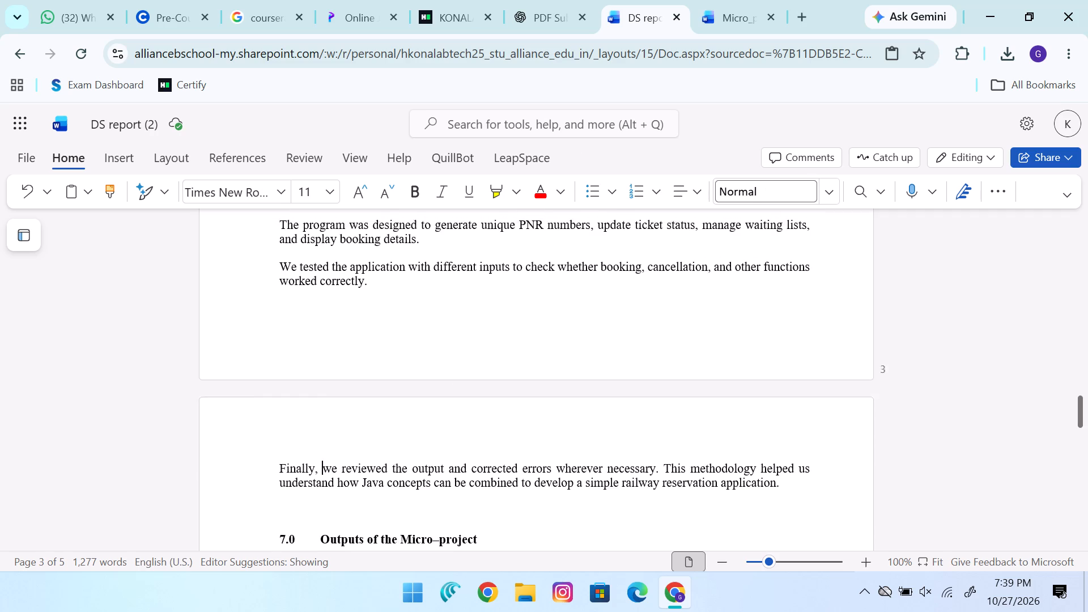
scroll(460, 370, "up", 20)
left_click(364, 385)
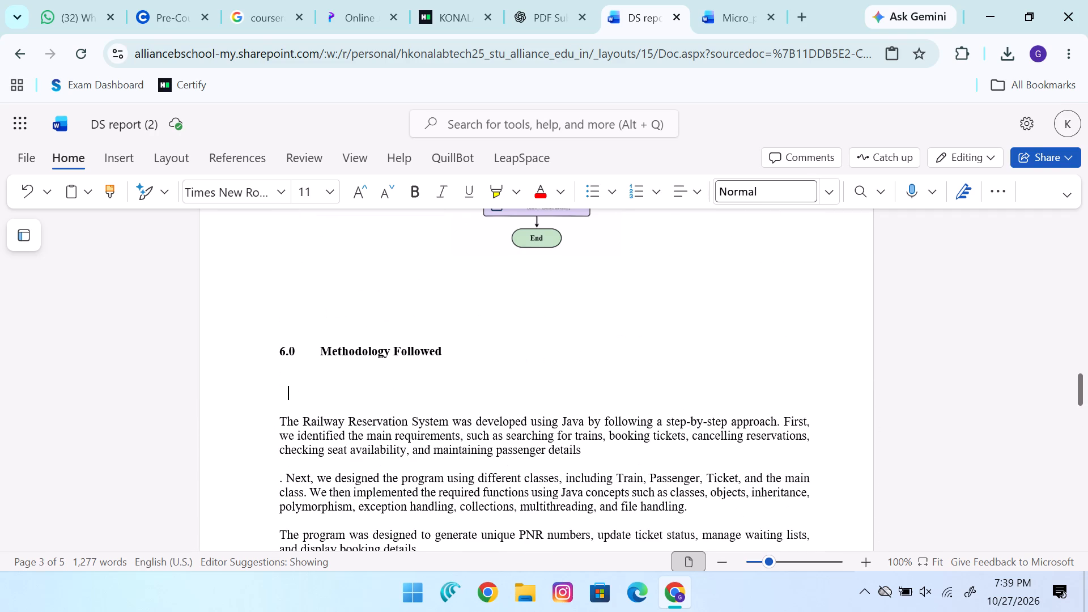
key("BackSpace")
key("BackSpace")
key("BackSpace")
key("BackSpace")
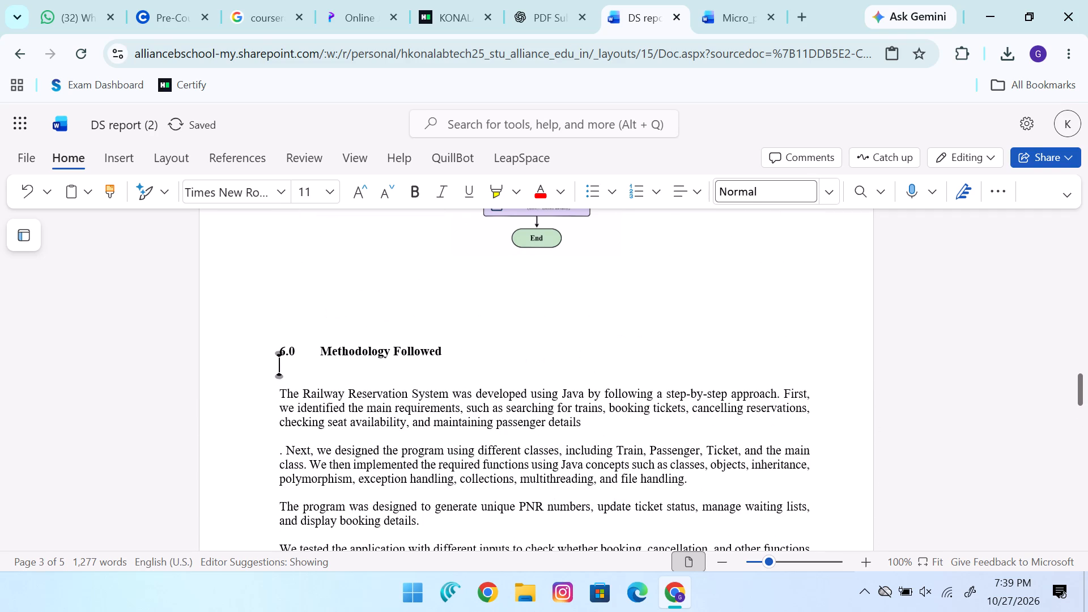
Review the layout and page breaks from section 5.3 Working of the System through section 9.0.
scroll(381, 399, "down", 9)
scroll(478, 424, "up", 12)
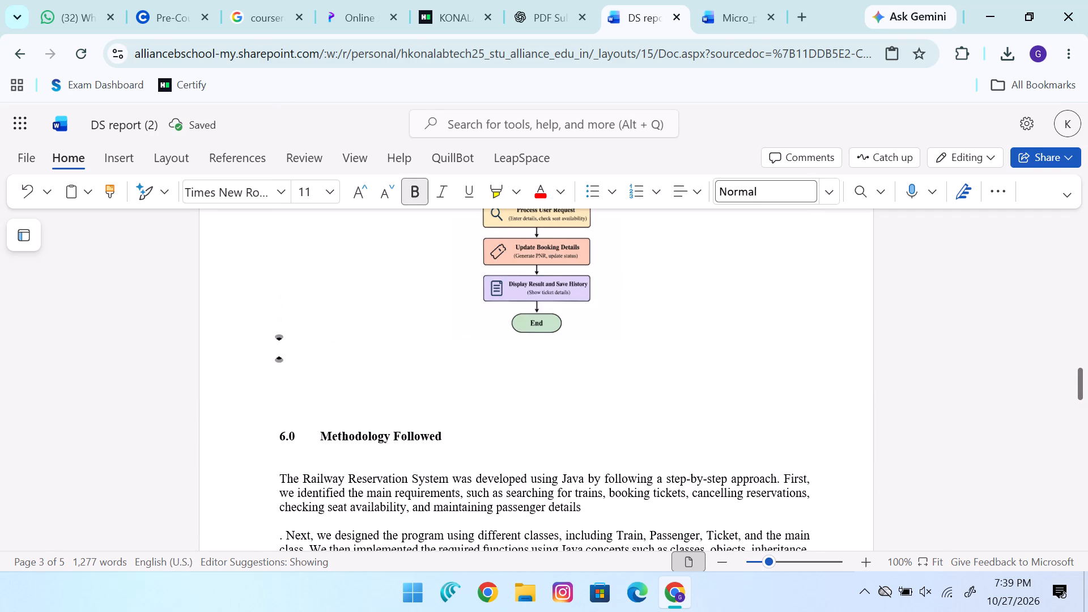
scroll(883, 410, "up", 14)
scroll(724, 440, "down", 9)
scroll(695, 434, "up", 9)
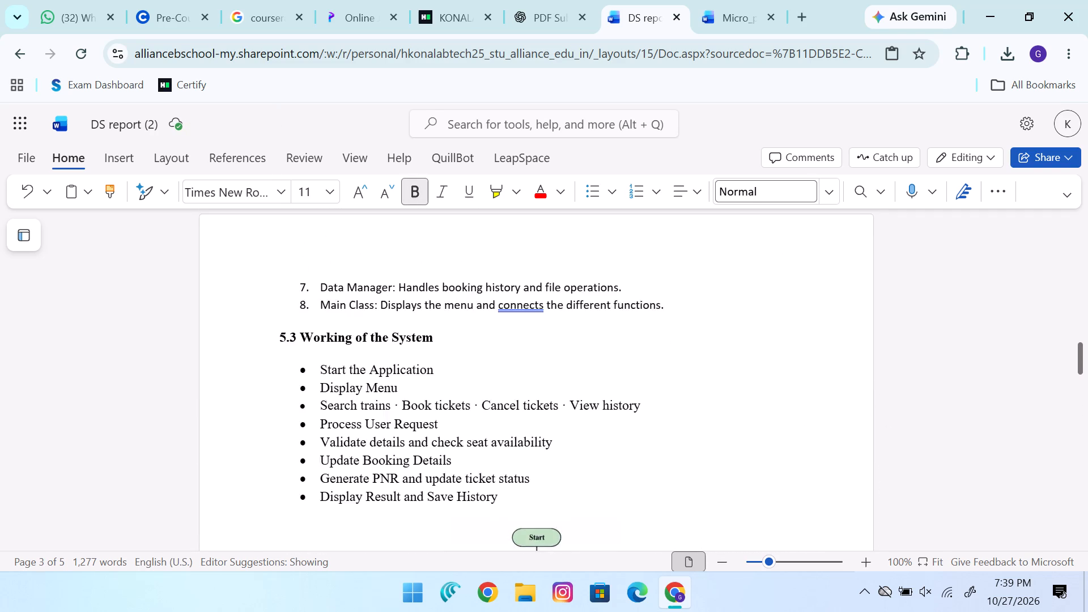
scroll(695, 434, "down", 20)
scroll(695, 434, "down", 20)
scroll(695, 434, "down", 3)
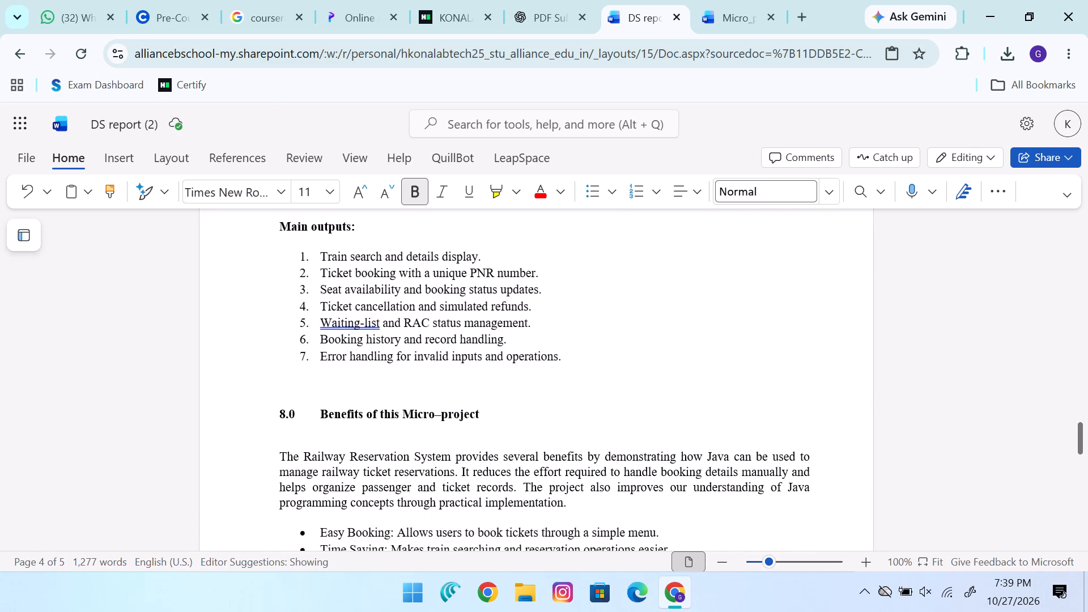
scroll(623, 479, "down", 20)
scroll(623, 479, "down", 1)
scroll(566, 462, "up", 3)
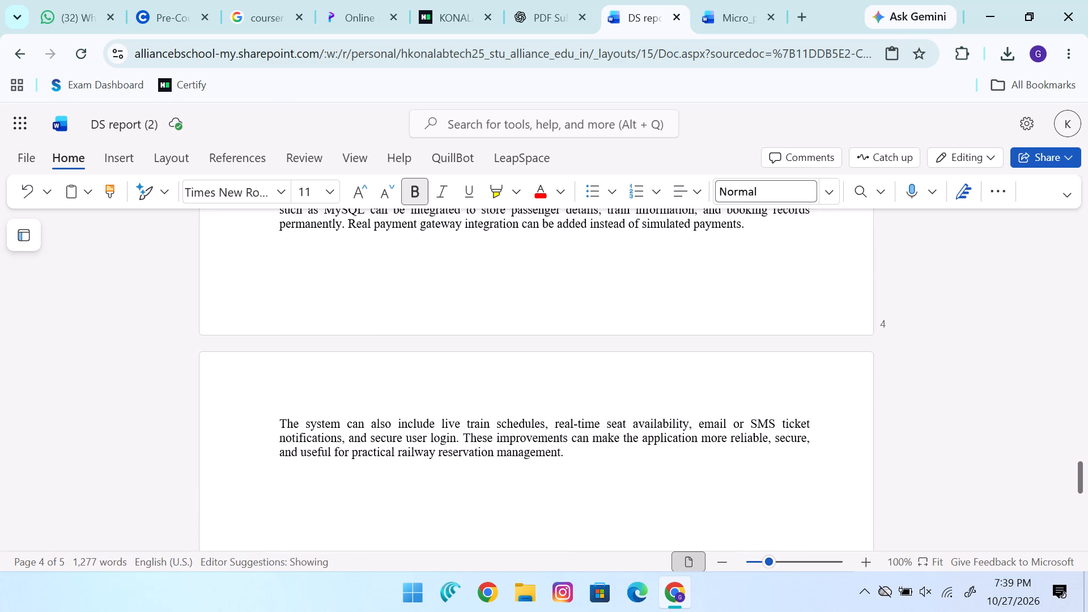
scroll(554, 450, "up", 16)
scroll(547, 453, "up", 10)
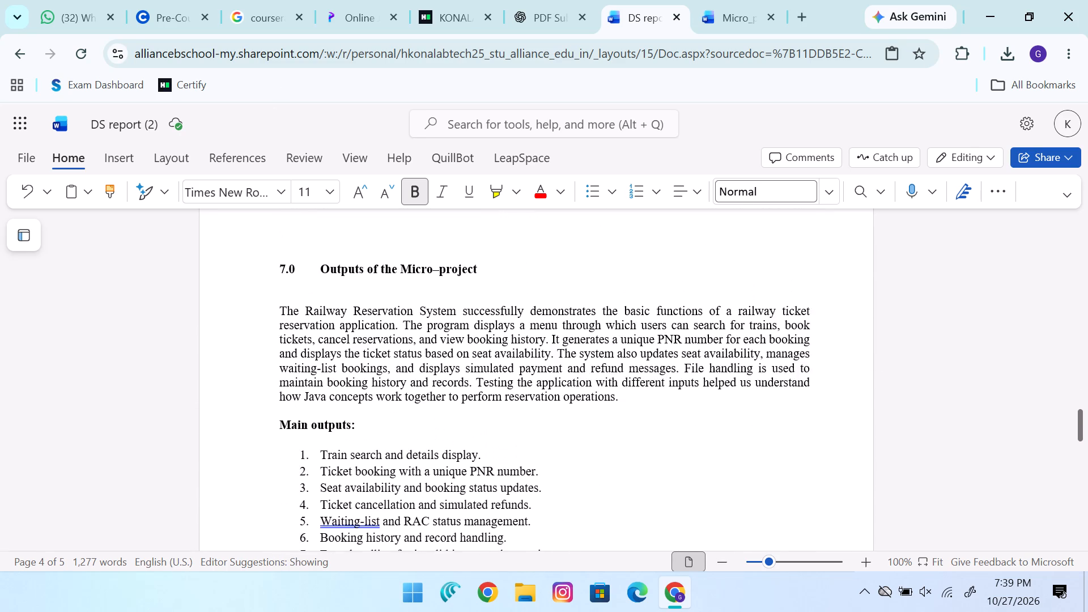
Delete the two blank lines above the 7.0 Outputs of the Micro-project heading.
scroll(546, 453, "up", 6)
left_click(339, 432)
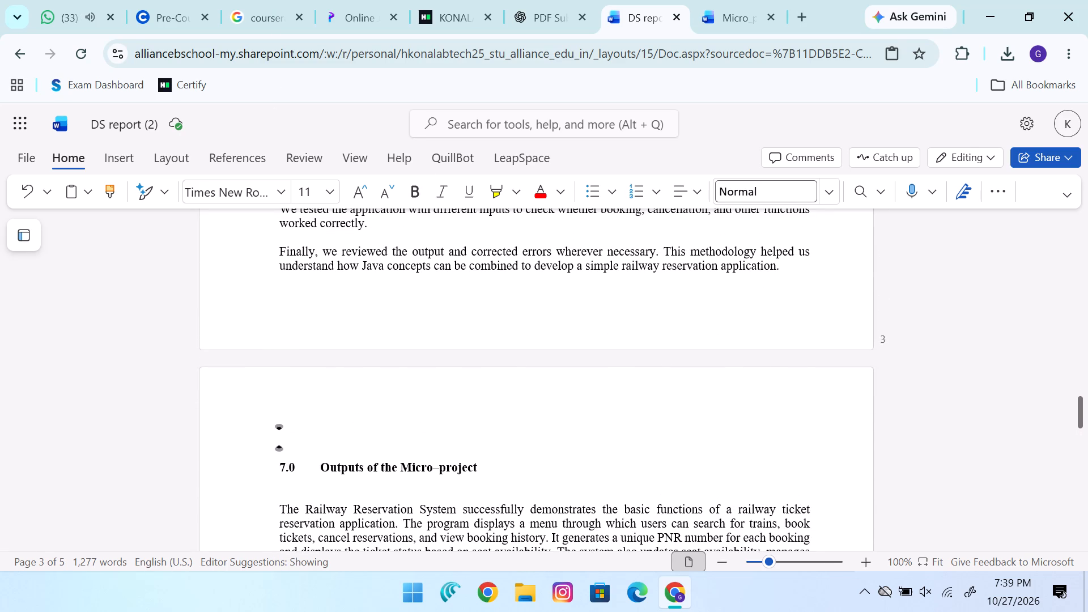
key("BackSpace")
left_click(354, 417)
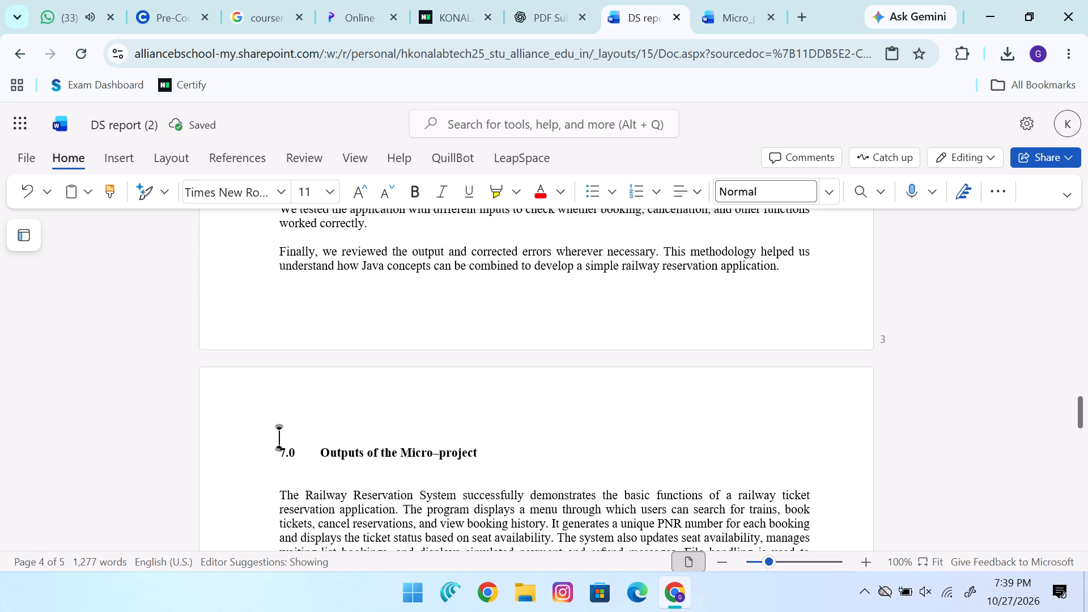
key("BackSpace")
left_click(346, 411)
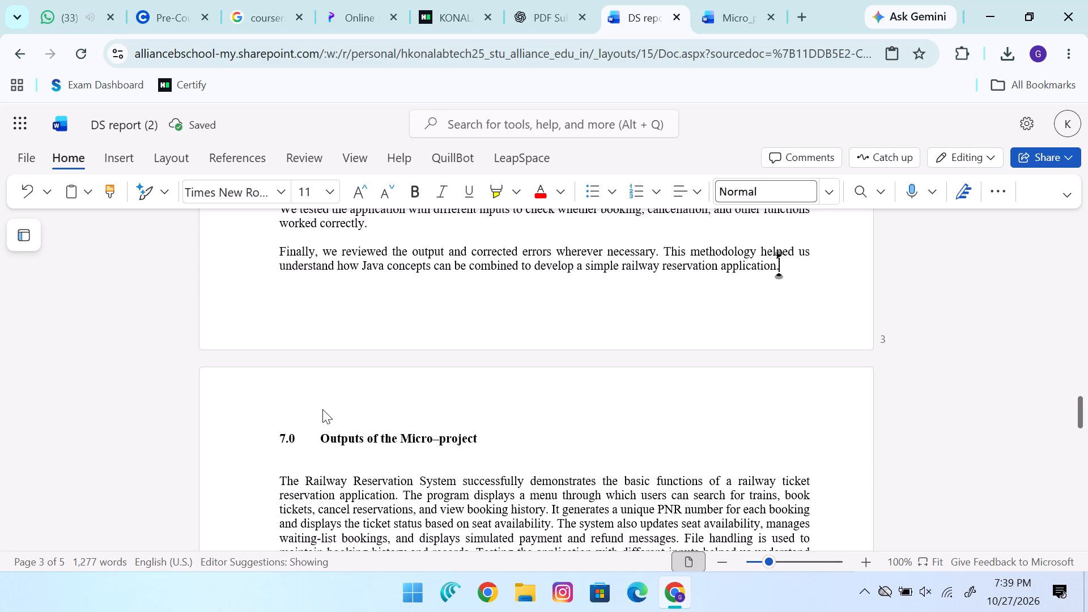
left_click(321, 409)
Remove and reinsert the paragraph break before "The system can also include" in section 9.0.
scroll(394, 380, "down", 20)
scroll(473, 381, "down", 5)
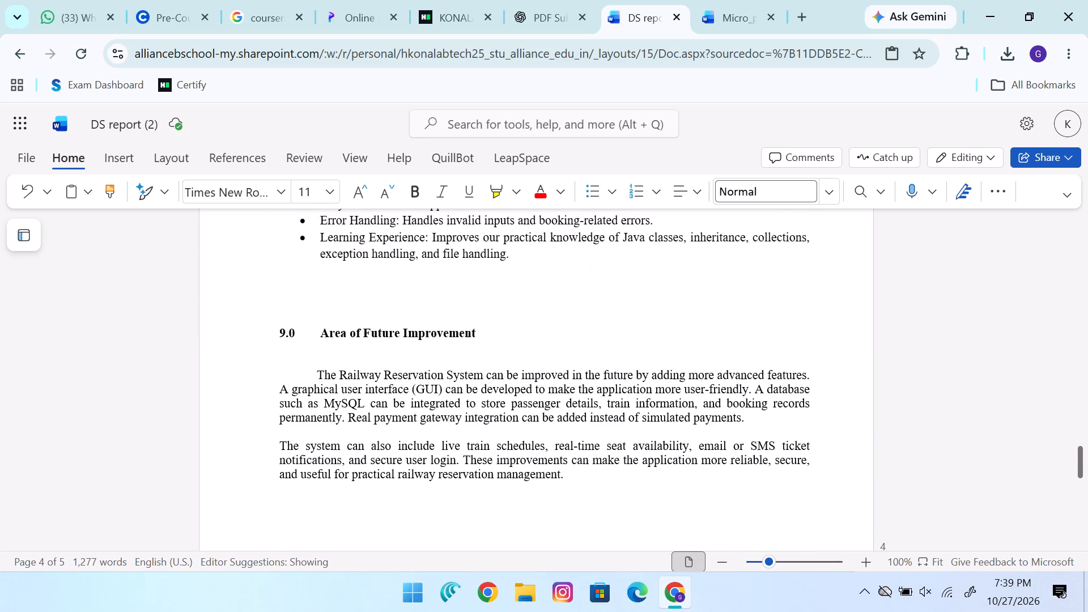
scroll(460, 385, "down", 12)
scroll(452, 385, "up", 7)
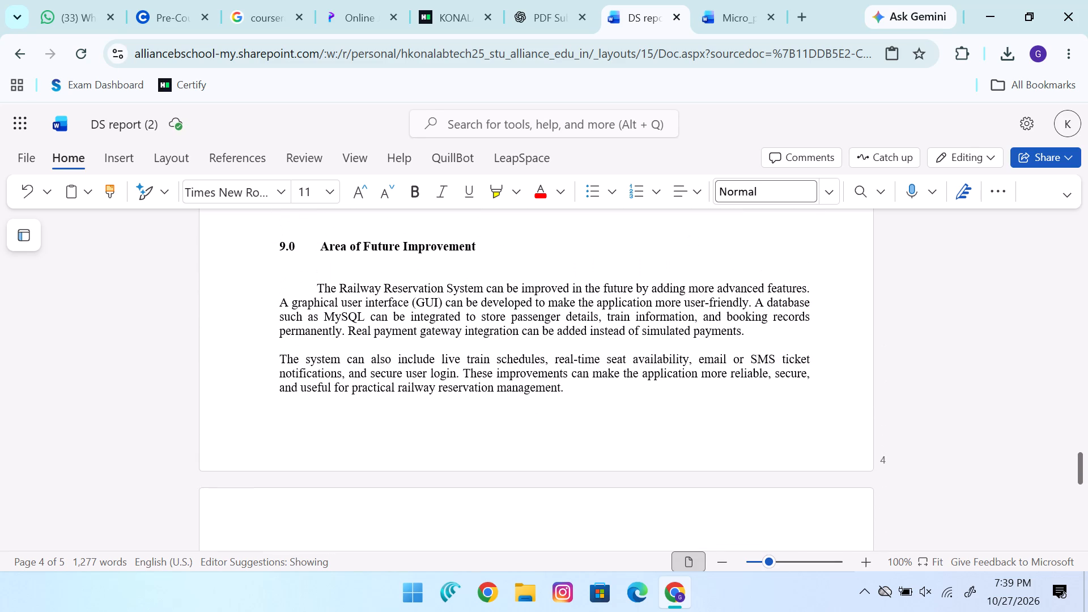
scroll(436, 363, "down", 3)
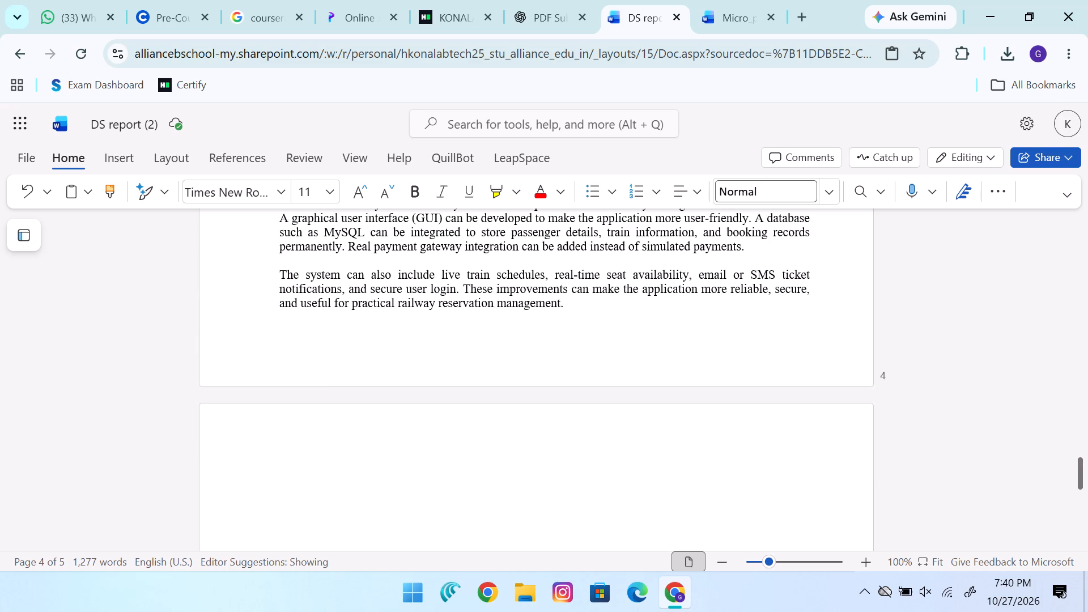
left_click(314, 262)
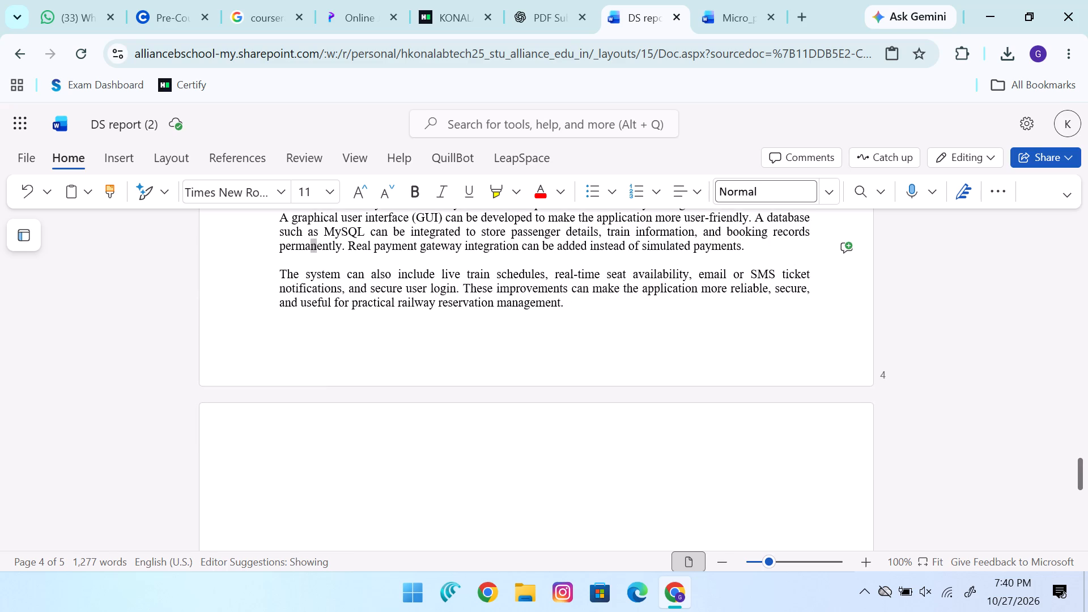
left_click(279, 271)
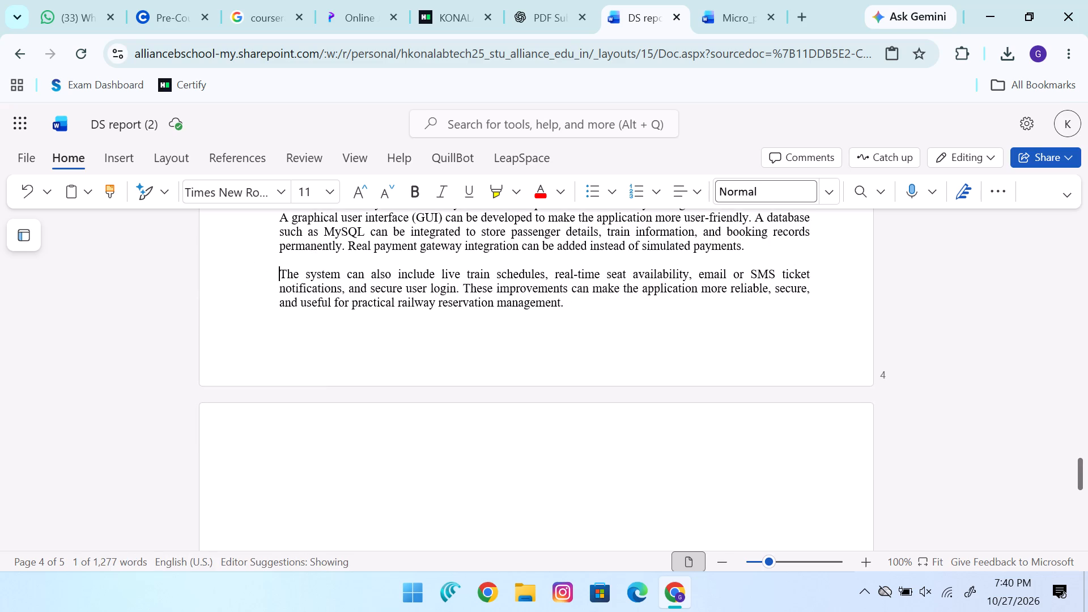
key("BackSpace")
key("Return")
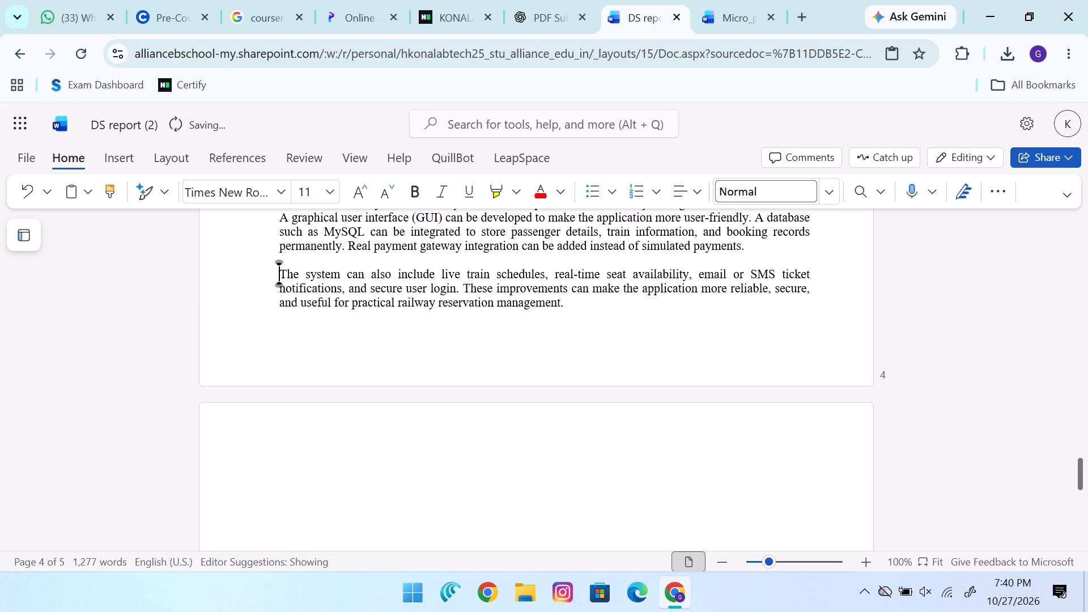
Delete the block of blank lines above the 10.0 References heading.
scroll(355, 261, "down", 2)
scroll(390, 296, "up", 11)
scroll(682, 483, "down", 6)
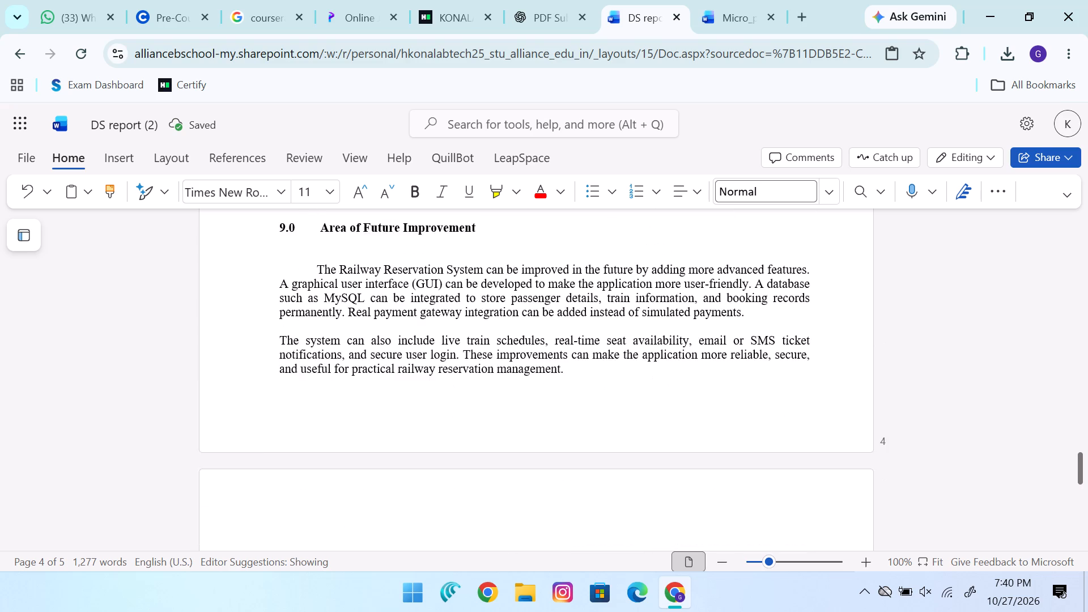
scroll(631, 486, "down", 13)
left_click(411, 295)
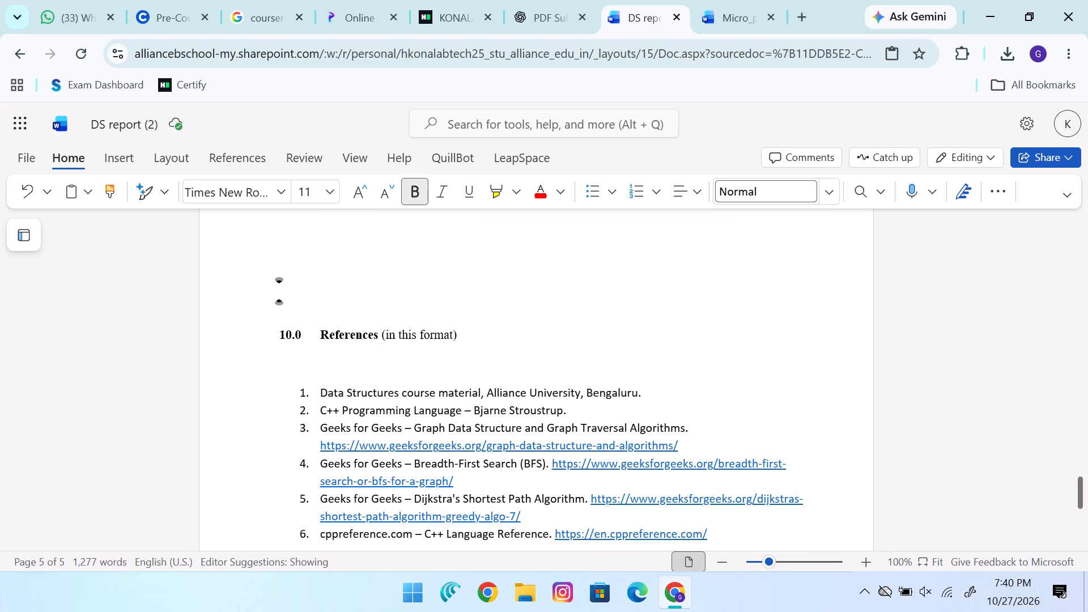
key("BackSpace")
key("BackSpace")
key("BackSpace")
key("BackSpace")
key("BackSpace")
key("BackSpace")
Remove more of the blank lines above 10.0 References, restoring the characters deleted from the end of section 9.0's last sentence.
scroll(460, 358, "up", 3)
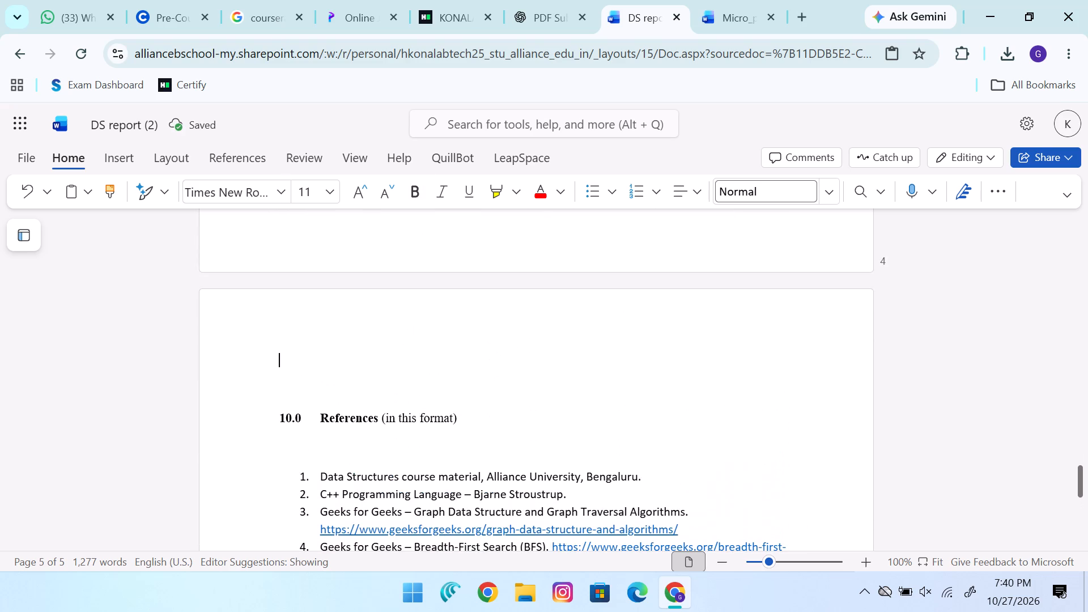
left_click(367, 382)
key("BackSpace")
key("BackSpace")
key("BackSpace")
key("BackSpace")
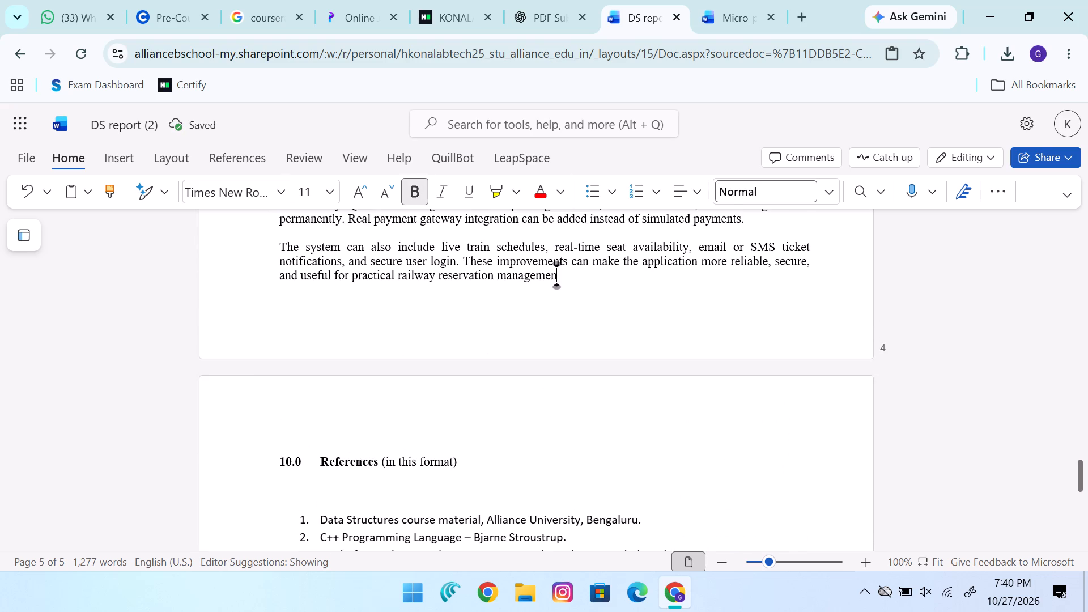
key("ctrl+z")
key("ctrl+z")
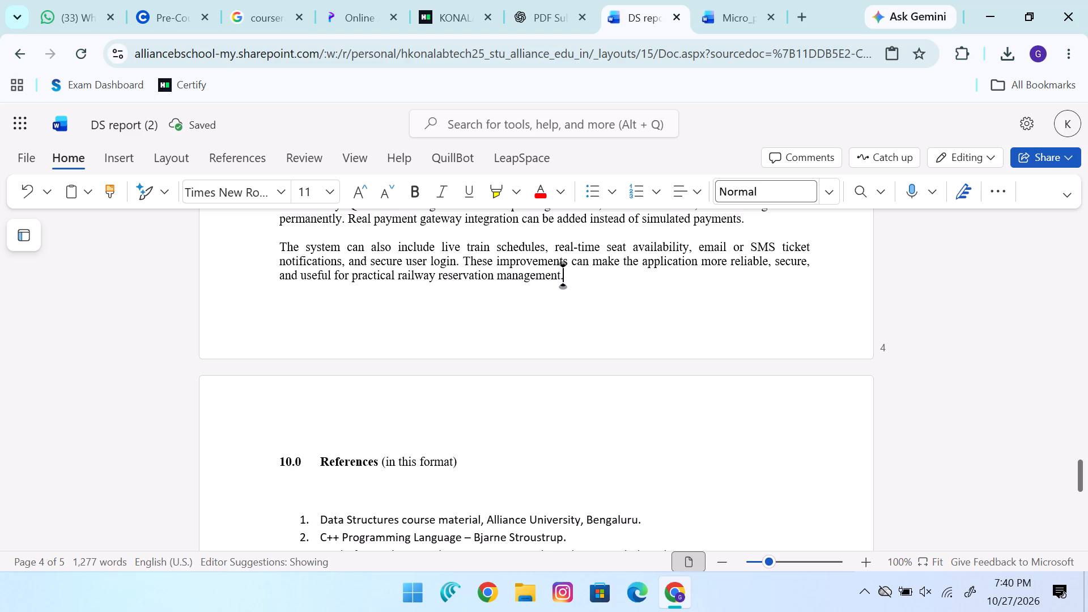
left_click(333, 434)
key("BackSpace")
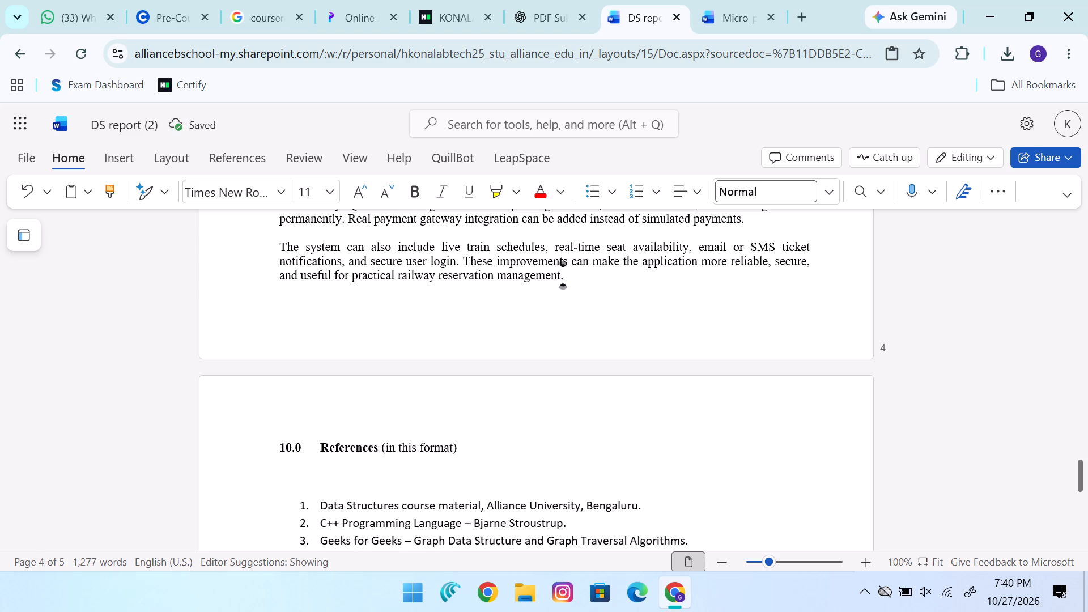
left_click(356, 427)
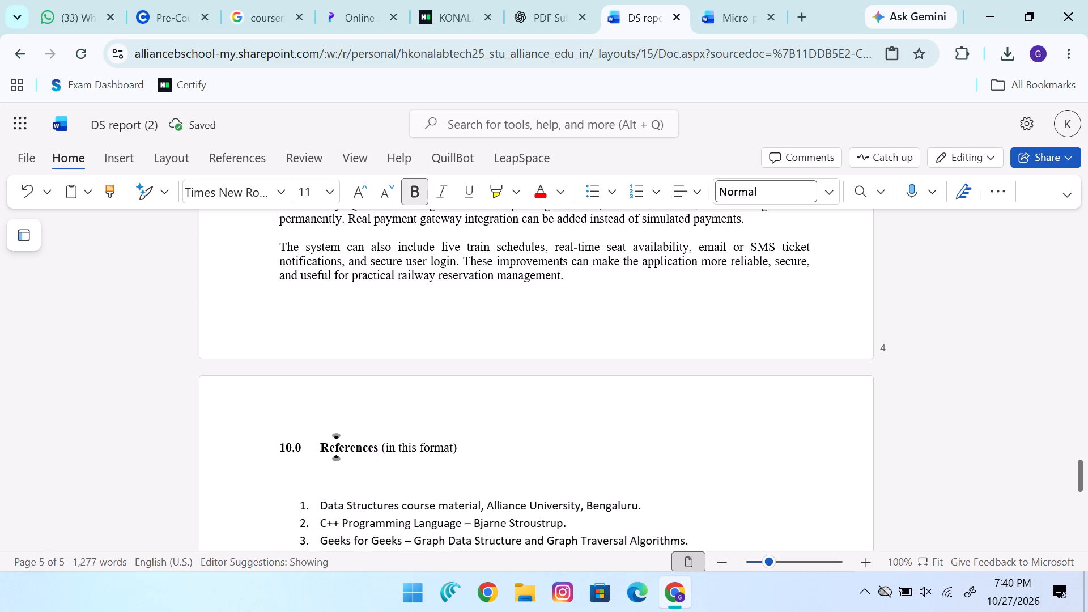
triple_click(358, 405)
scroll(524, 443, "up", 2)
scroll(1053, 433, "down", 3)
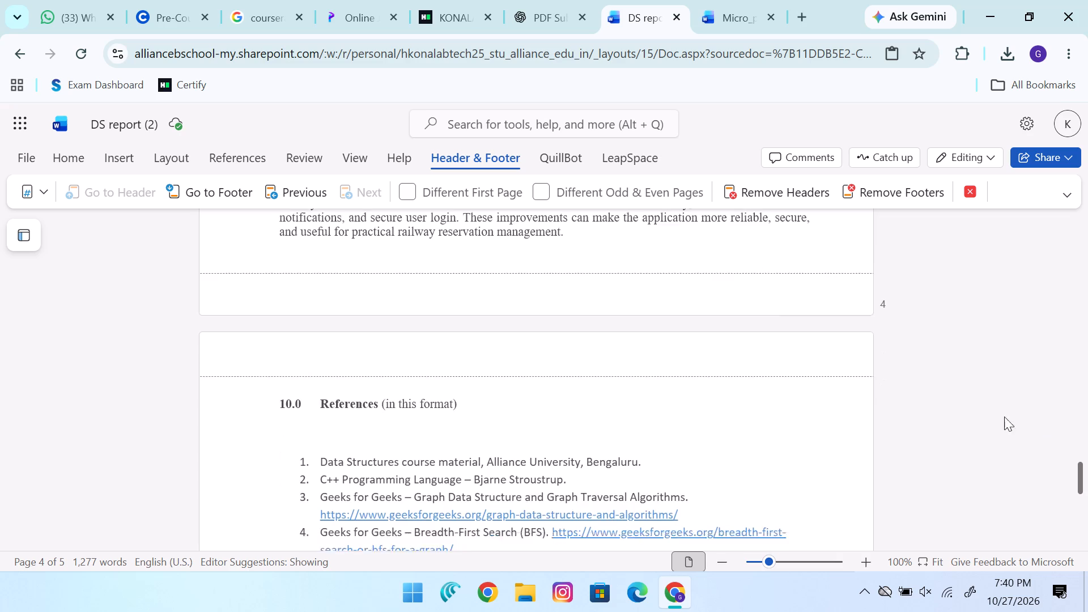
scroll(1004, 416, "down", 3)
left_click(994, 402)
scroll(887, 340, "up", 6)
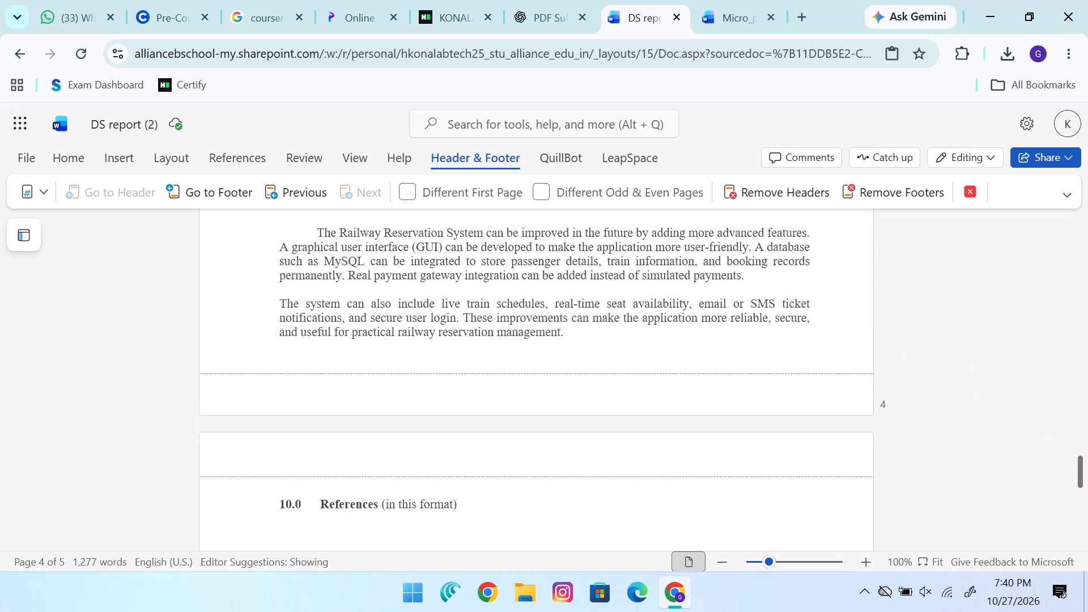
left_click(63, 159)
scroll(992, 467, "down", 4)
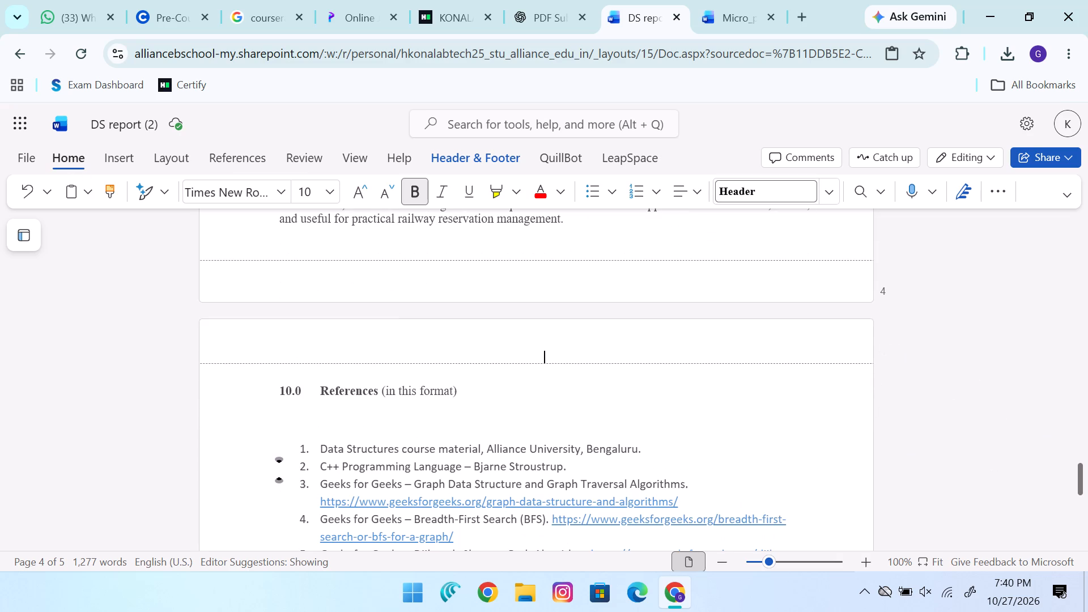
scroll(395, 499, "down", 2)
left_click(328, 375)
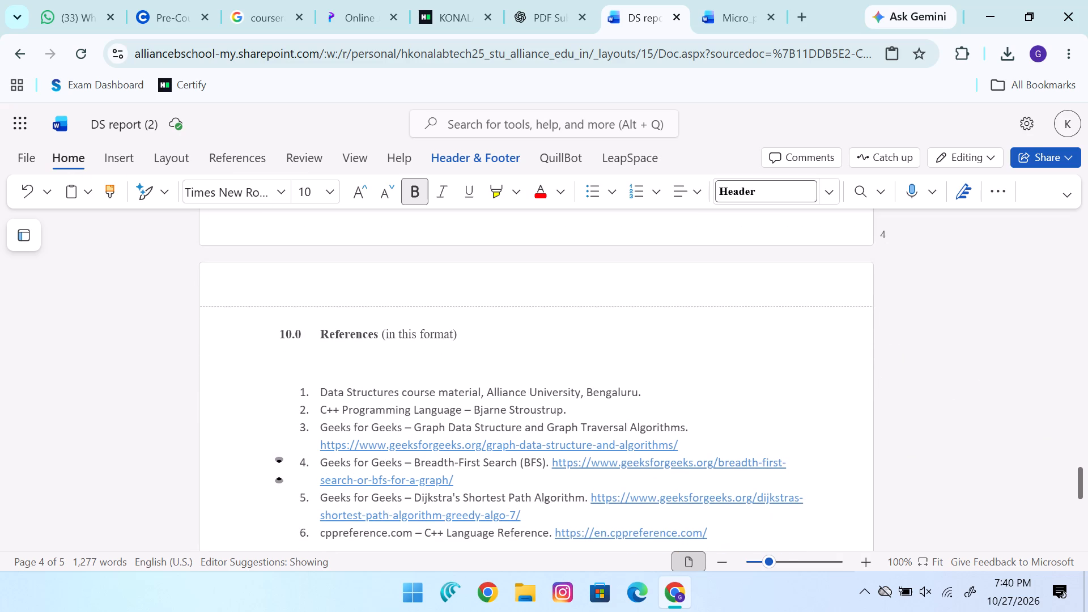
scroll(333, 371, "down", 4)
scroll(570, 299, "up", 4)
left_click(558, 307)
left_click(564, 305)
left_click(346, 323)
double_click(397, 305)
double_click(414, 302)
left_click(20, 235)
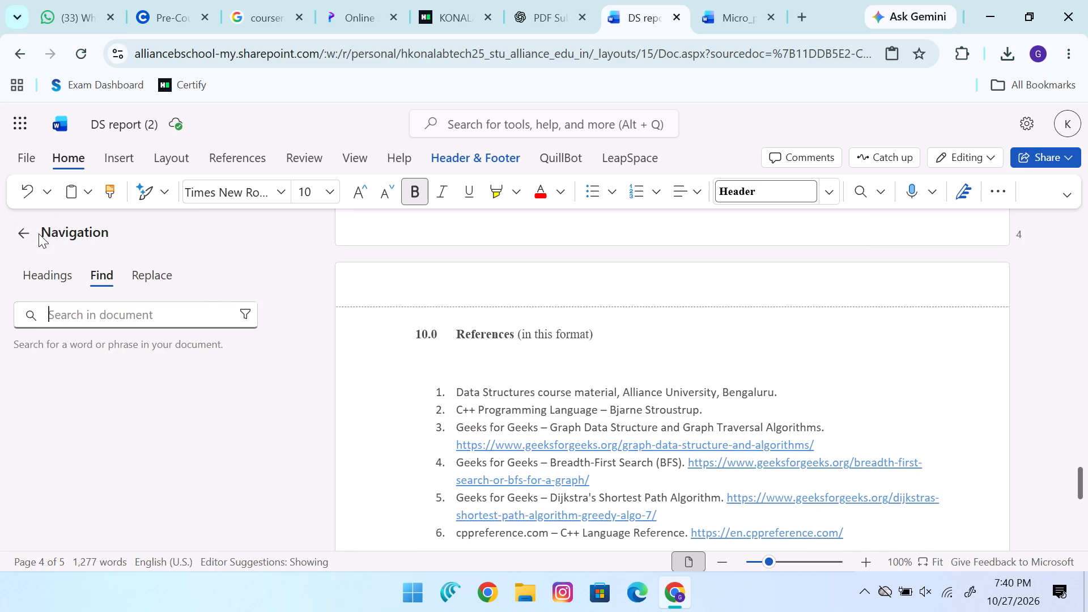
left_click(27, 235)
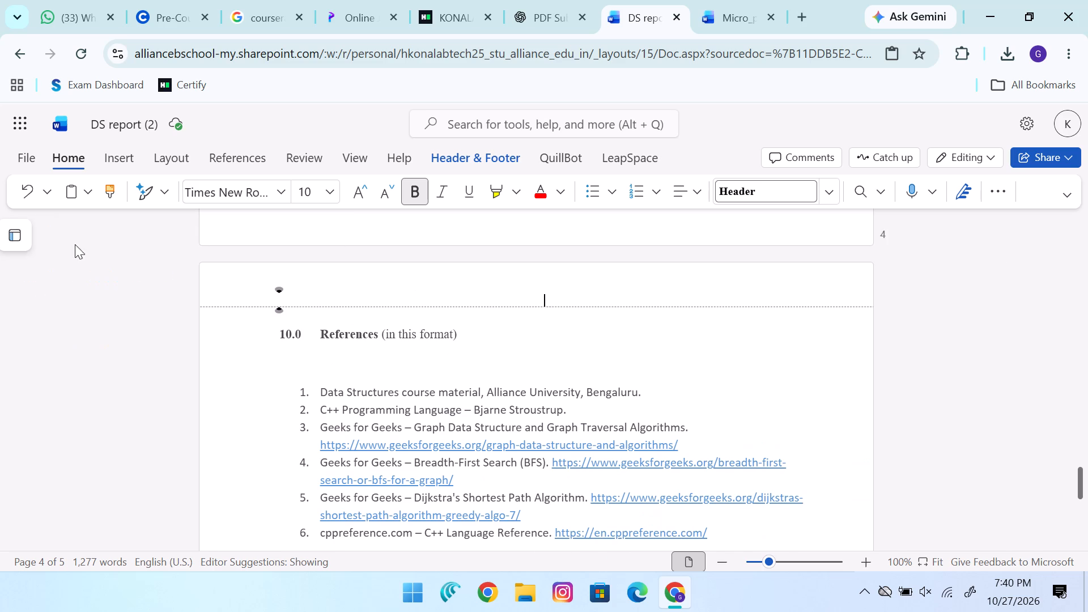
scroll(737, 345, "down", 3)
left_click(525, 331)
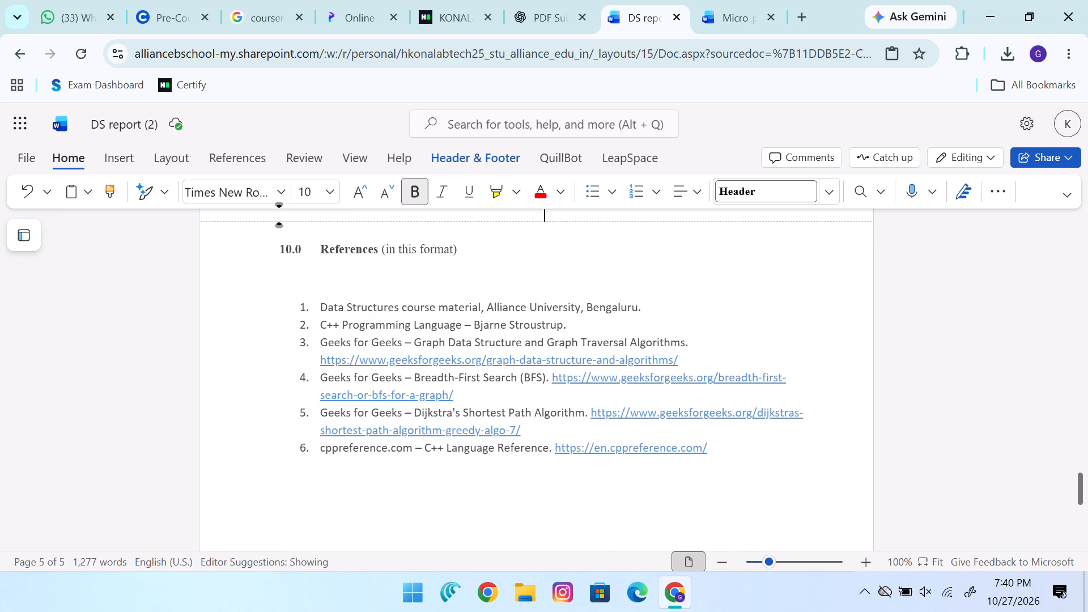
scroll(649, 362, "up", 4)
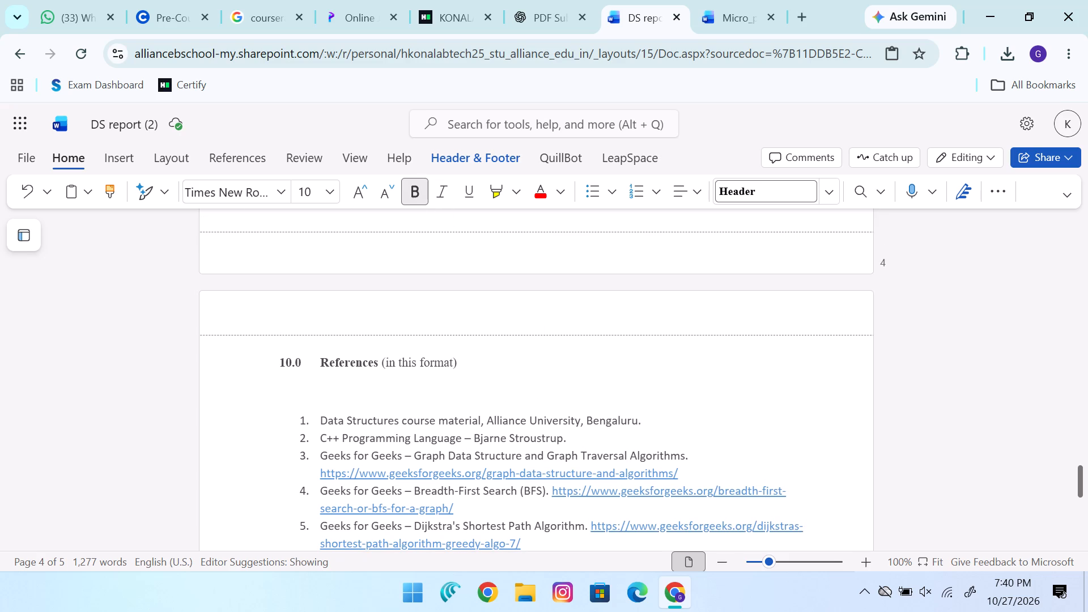
key("ctrl+z")
key("ctrl+z")
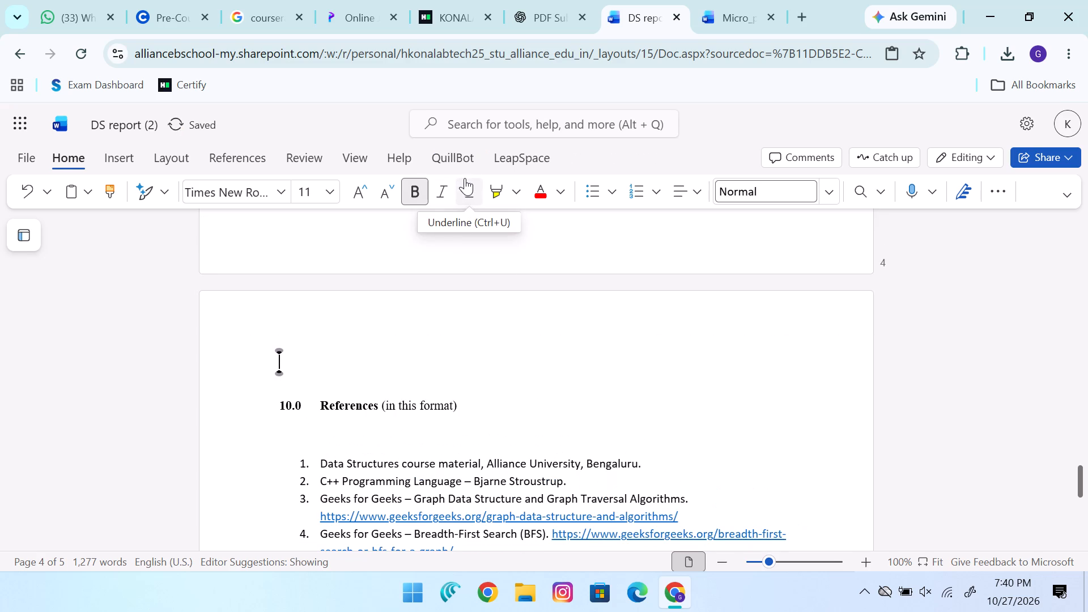
key("BackSpace")
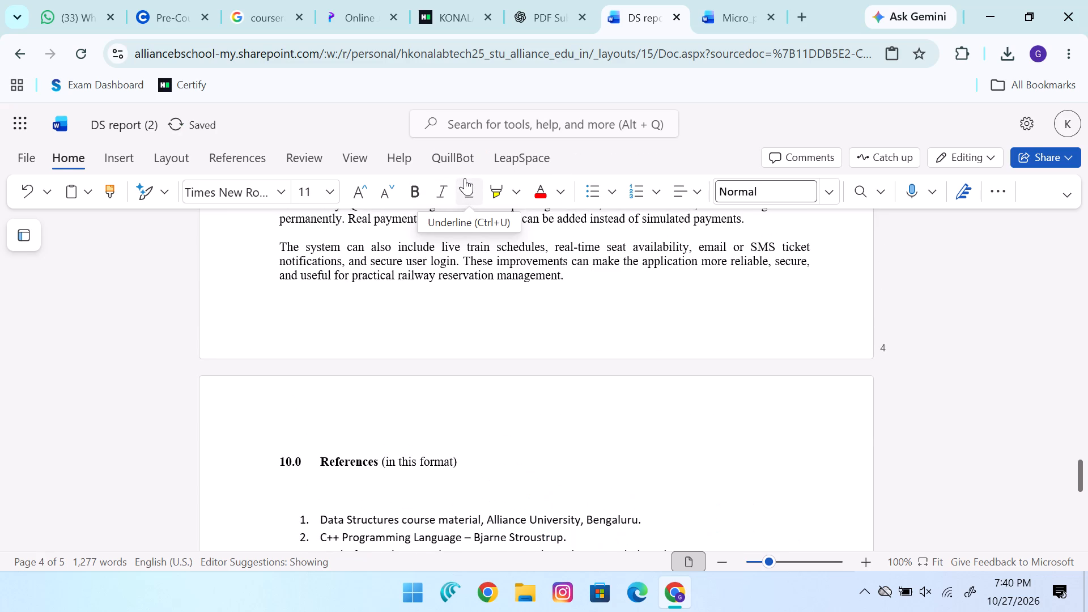
left_click(416, 439)
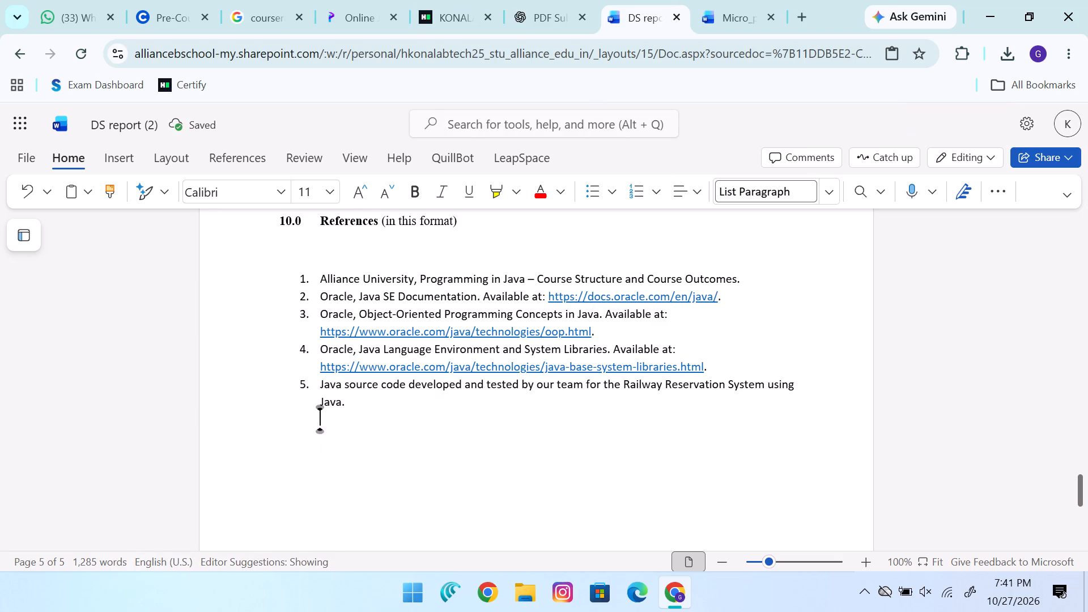
Delete the blank line between the 10.0 References heading and the first reference, undoing the excess deletion into the heading text.
scroll(572, 380, "up", 2)
left_click(372, 312)
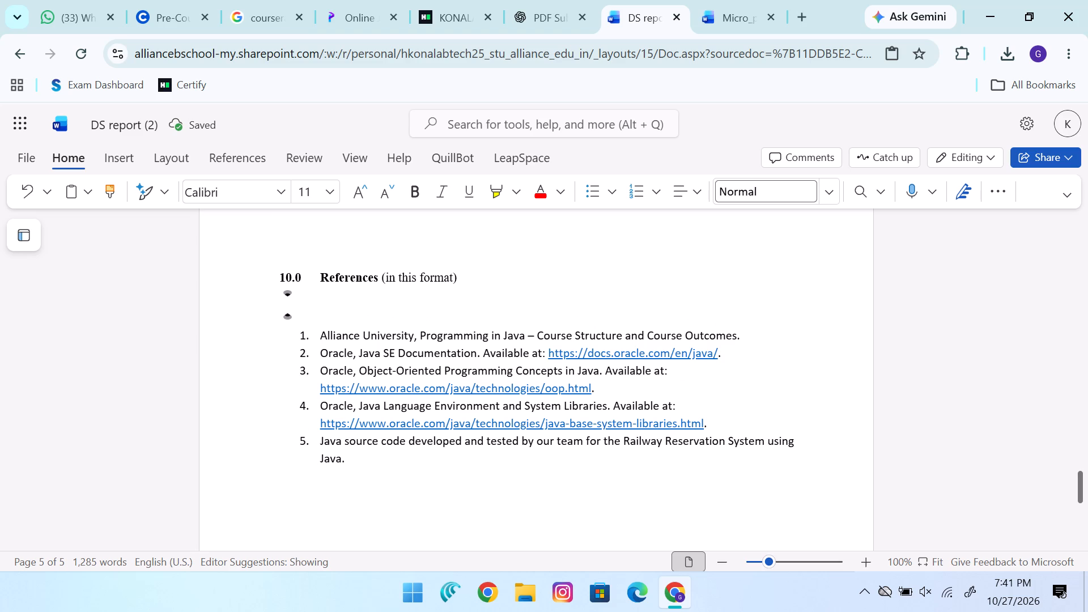
key("BackSpace")
key("BackSpace")
key("BackSpace")
key("BackSpace")
key("BackSpace")
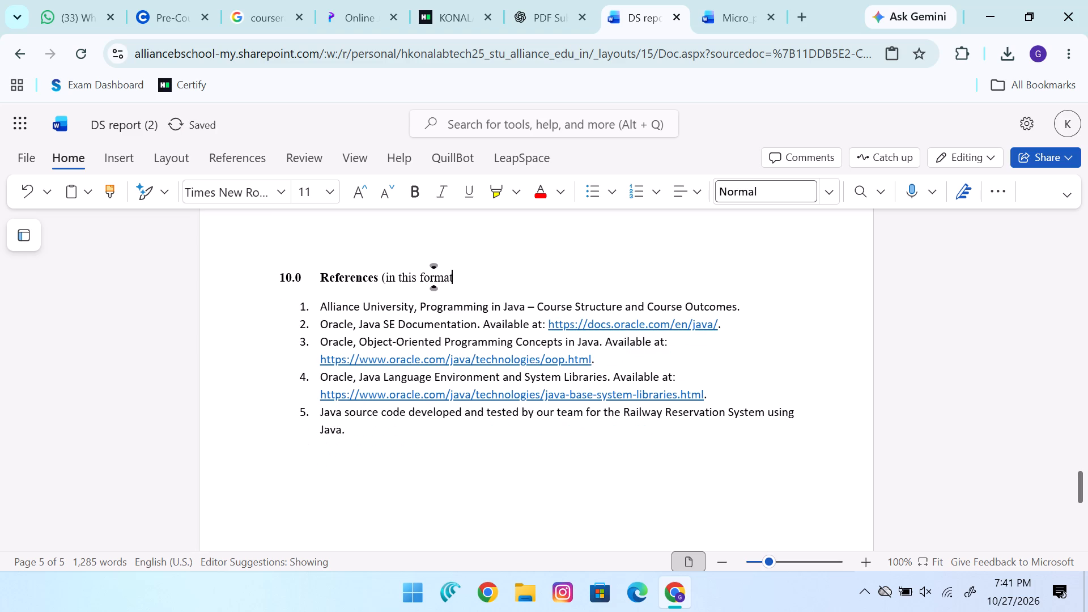
key("ctrl+z")
key("ctrl+z")
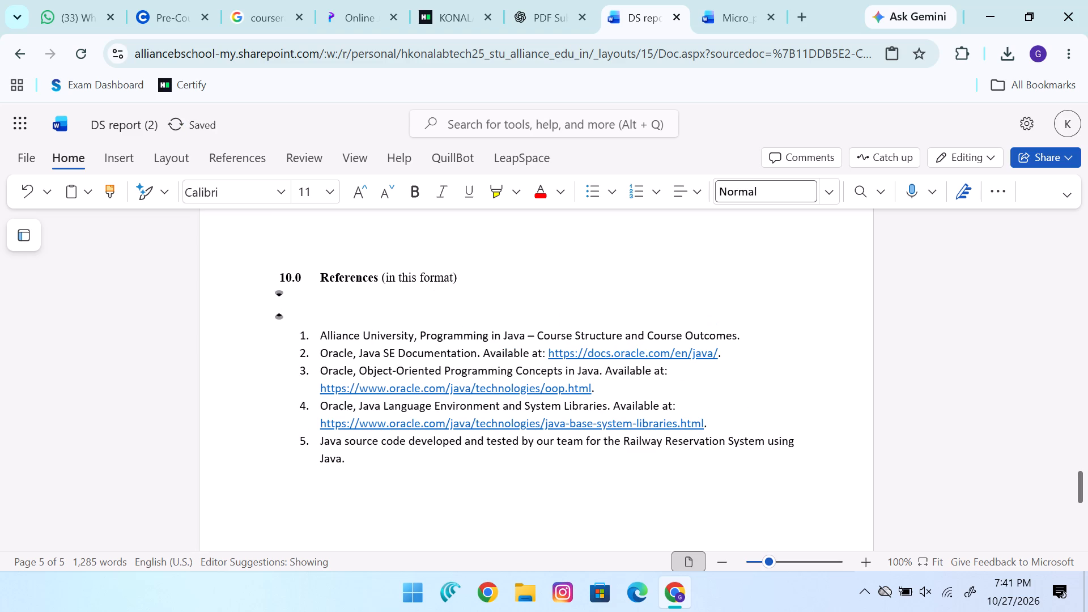
key("BackSpace")
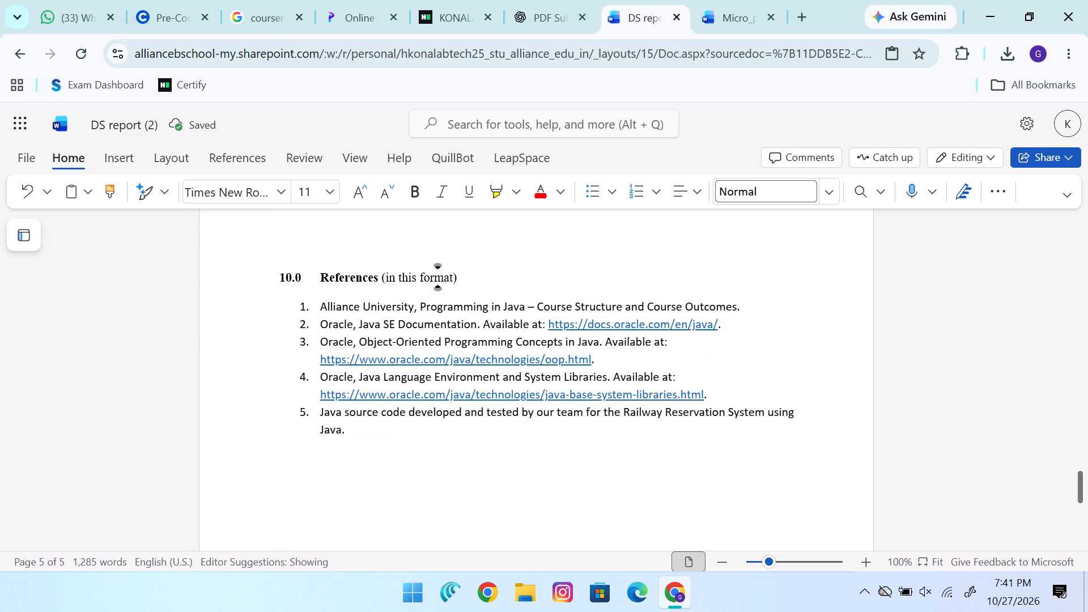
Switch to the Micro_project_-_Report_Template document and copy the row of asterisks below its 10.0 References section.
scroll(475, 329, "up", 5)
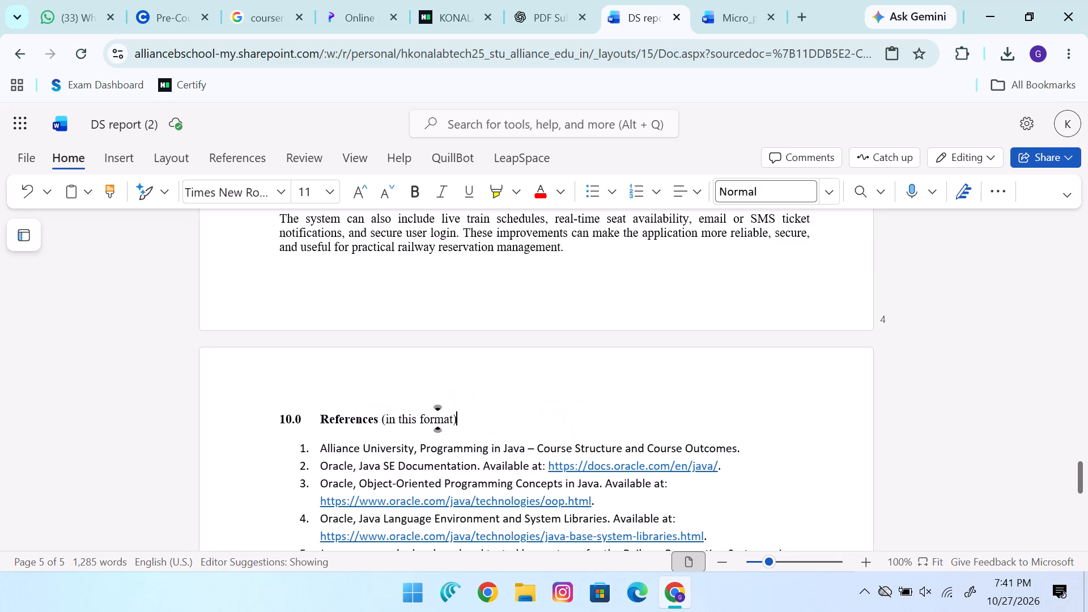
left_click(341, 397)
scroll(362, 393, "up", 4)
scroll(568, 376, "up", 13)
scroll(573, 368, "down", 20)
scroll(573, 368, "down", 14)
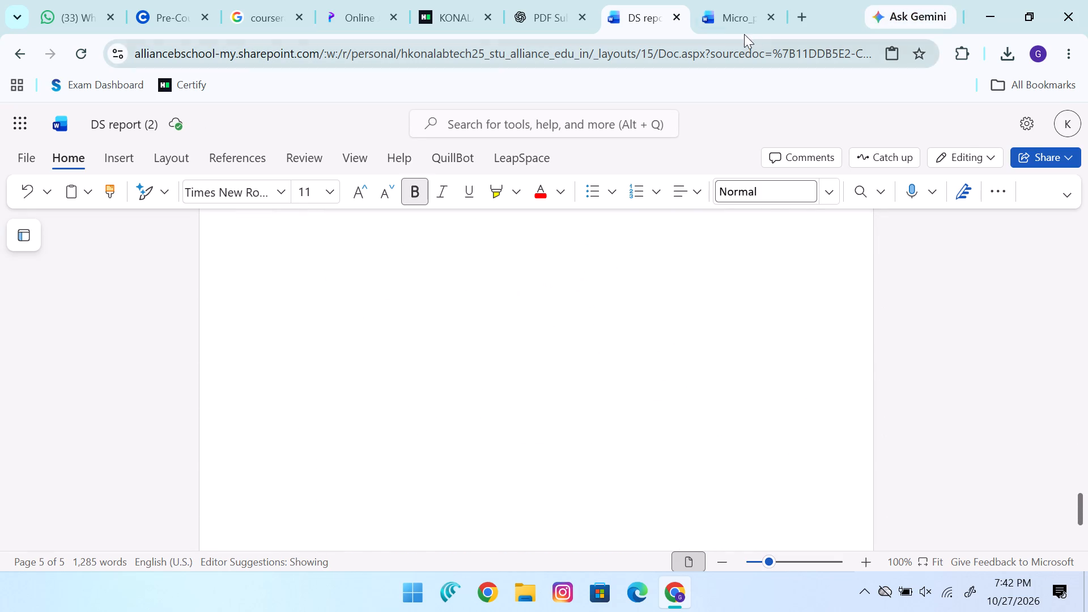
left_click(731, 24)
scroll(668, 214, "down", 20)
scroll(668, 214, "down", 15)
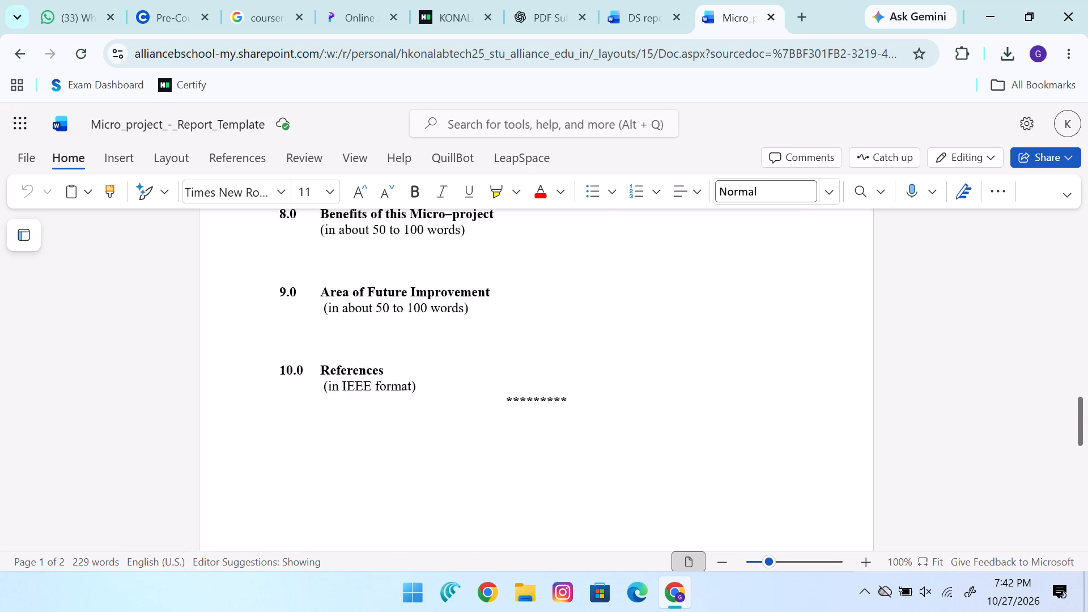
scroll(520, 384, "down", 6)
left_click_drag(580, 234, 490, 234)
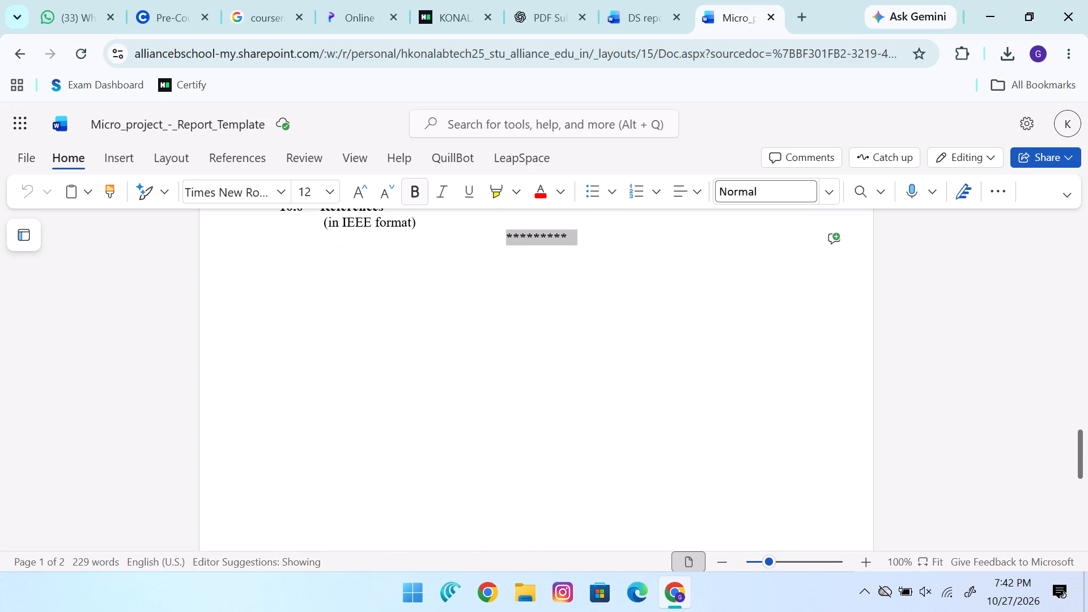
key("ctrl+c")
Return to DS report (2) and paste the asterisk row below the last reference, indented with a run of leading spaces.
left_click(658, 5)
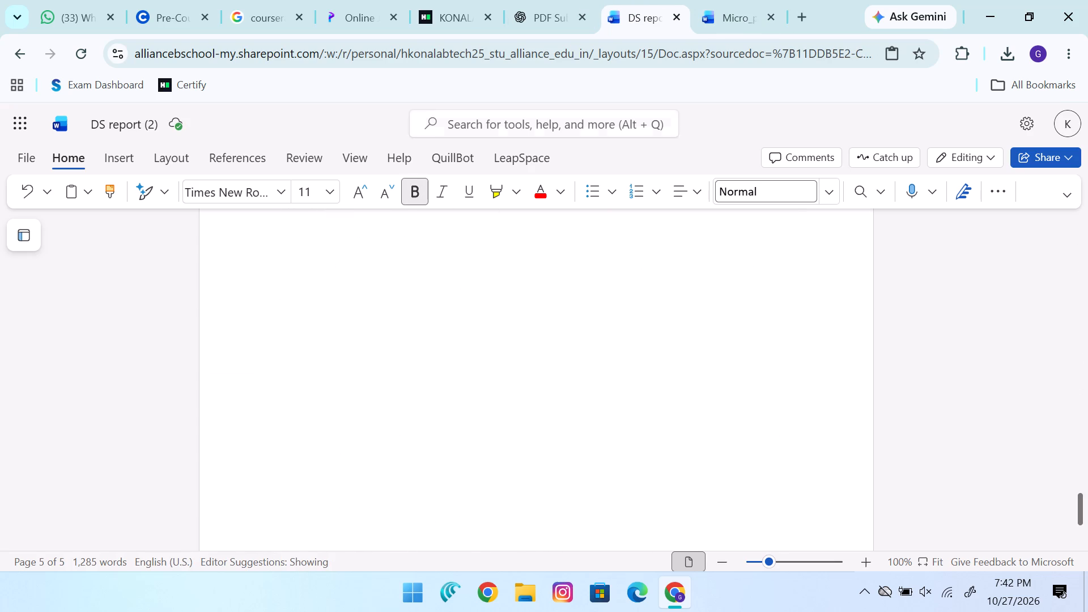
scroll(608, 333, "down", 6)
scroll(621, 438, "down", 5)
scroll(598, 482, "up", 20)
scroll(598, 482, "up", 1)
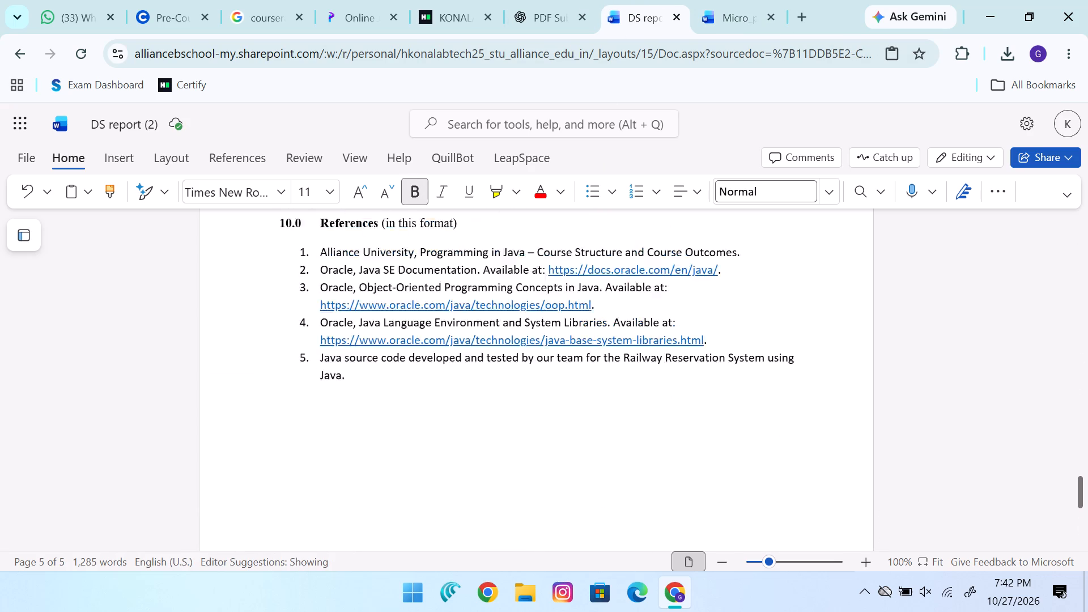
scroll(600, 434, "up", 4)
scroll(603, 431, "down", 4)
left_click(501, 452)
key("space")
key("space")
key("space")
key("space")
key("space")
key("space")
key("space")
key("space")
key("space")
key("space")
key("space")
key("space")
key("space")
key("space")
key("space")
key("space")
key("space")
key("space")
key("space")
key("space")
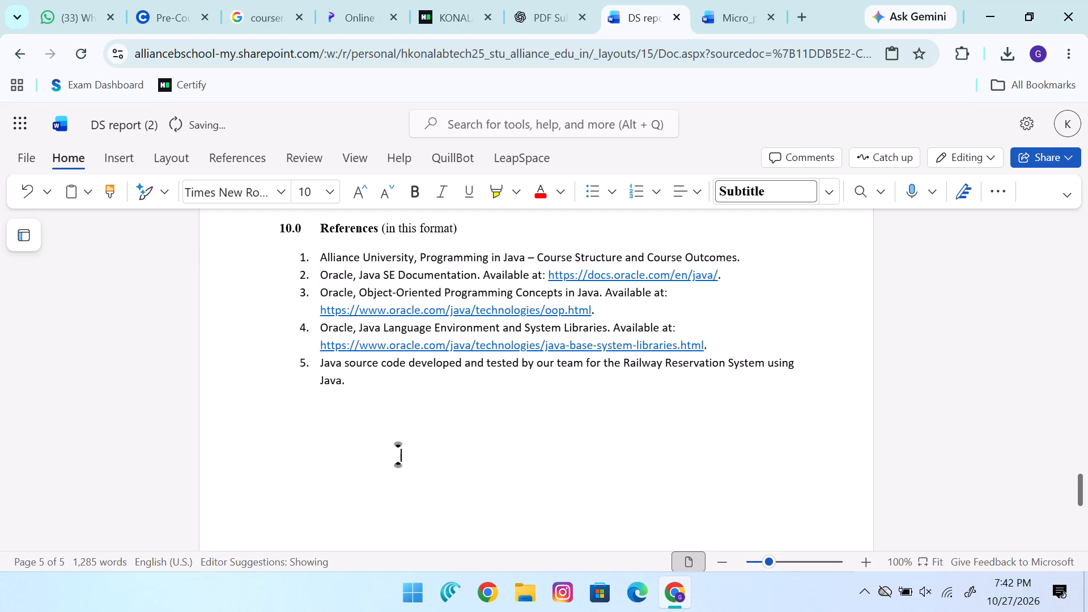
key("v")
key("BackSpace")
key("ctrl+v")
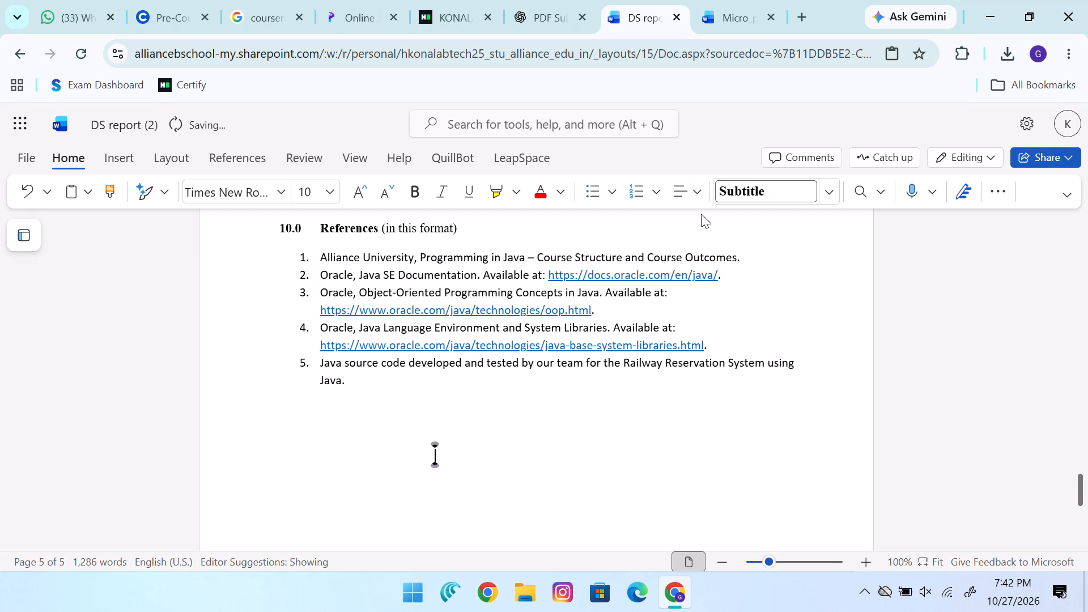
Try centring the pasted asterisk row, then delete the leading spaces in front of it.
left_click(674, 184)
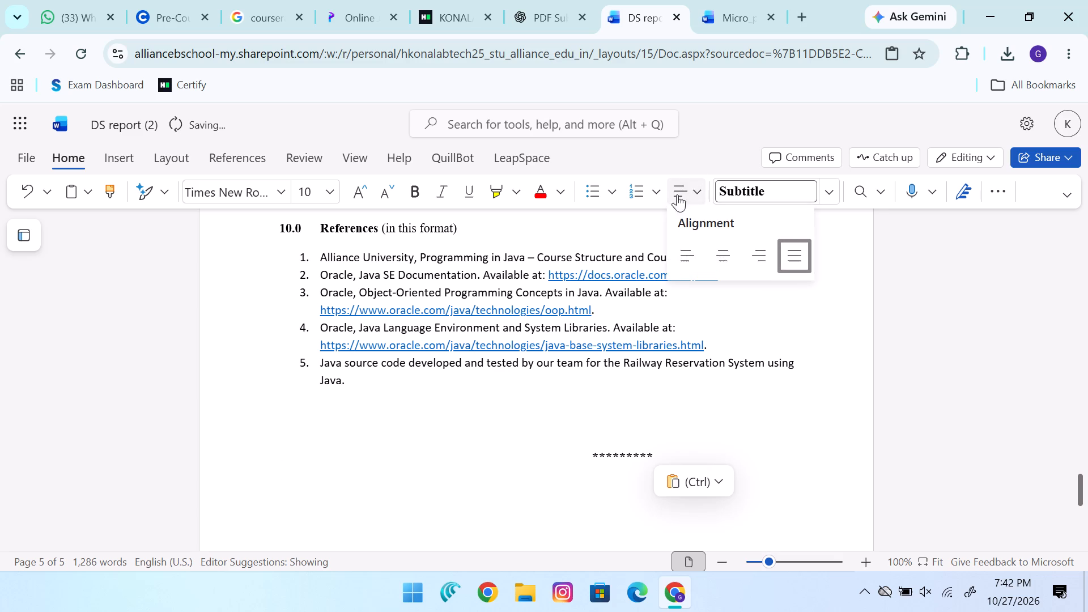
left_click(739, 253)
left_click(683, 194)
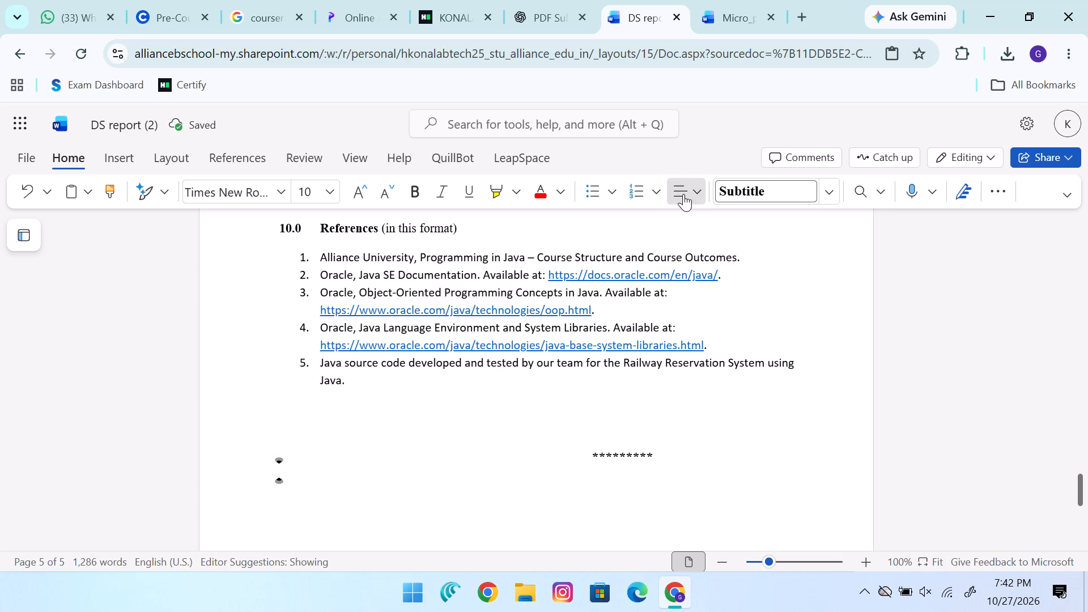
left_click_drag(664, 443, 587, 450)
left_click(586, 448)
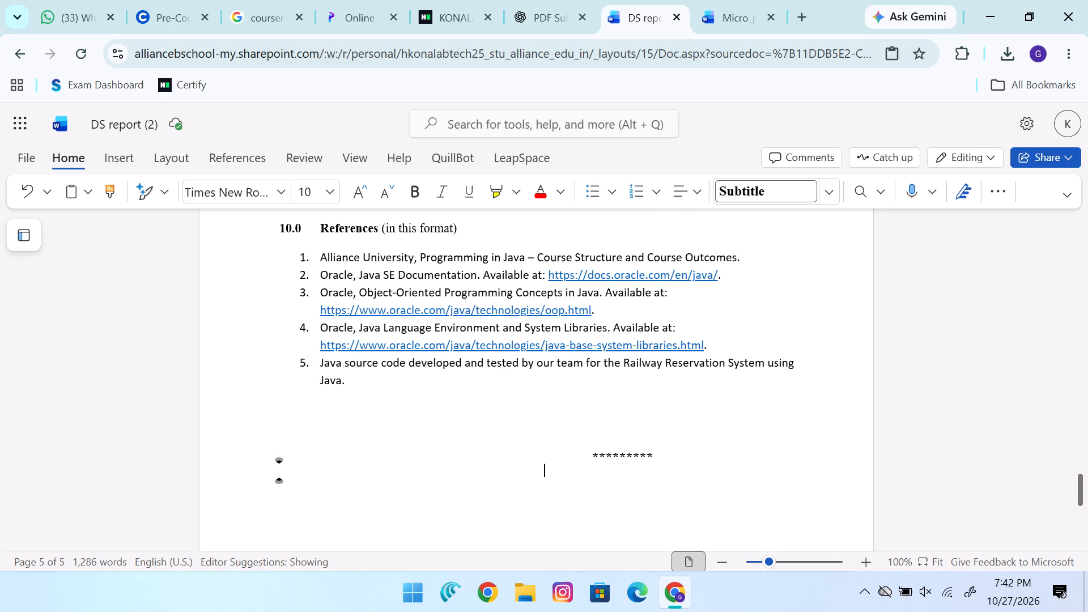
left_click_drag(590, 447, 662, 449)
left_click(593, 478)
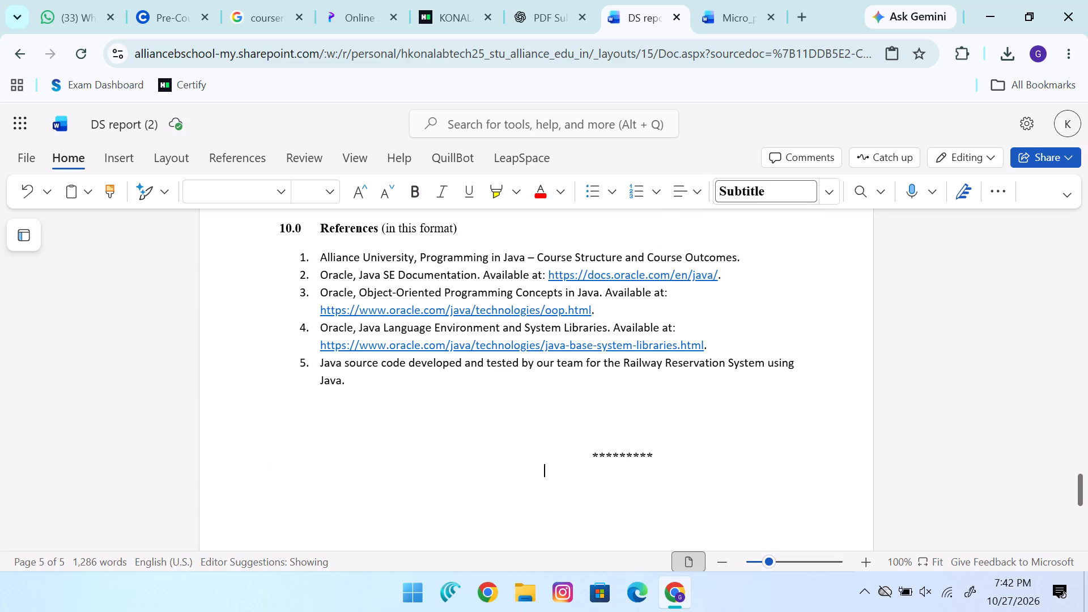
left_click(592, 456)
left_click_drag(589, 453, 254, 466)
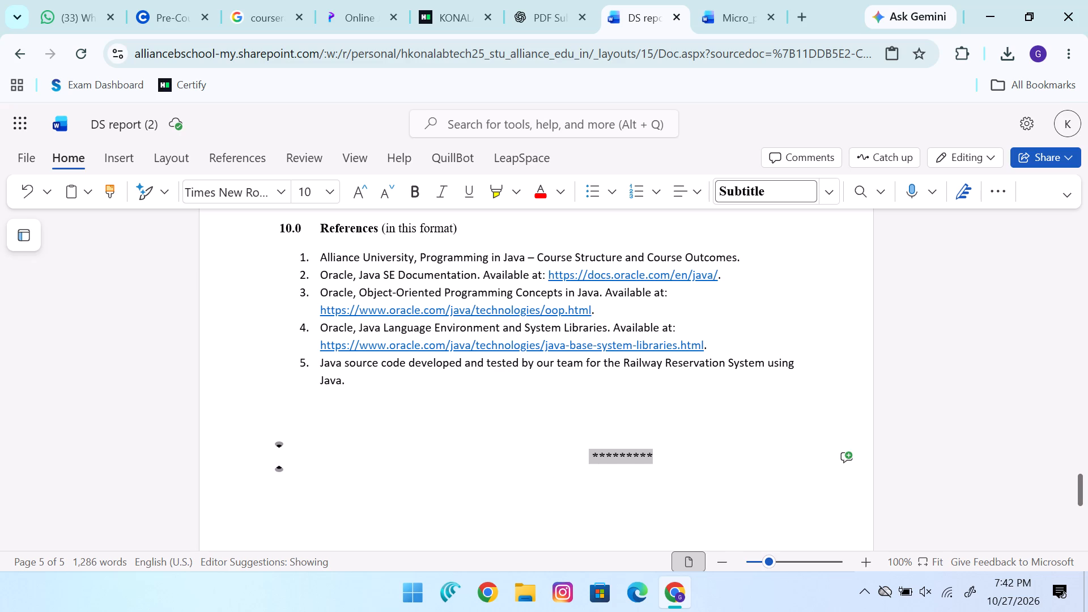
left_click_drag(254, 466, 255, 447)
key("BackSpace")
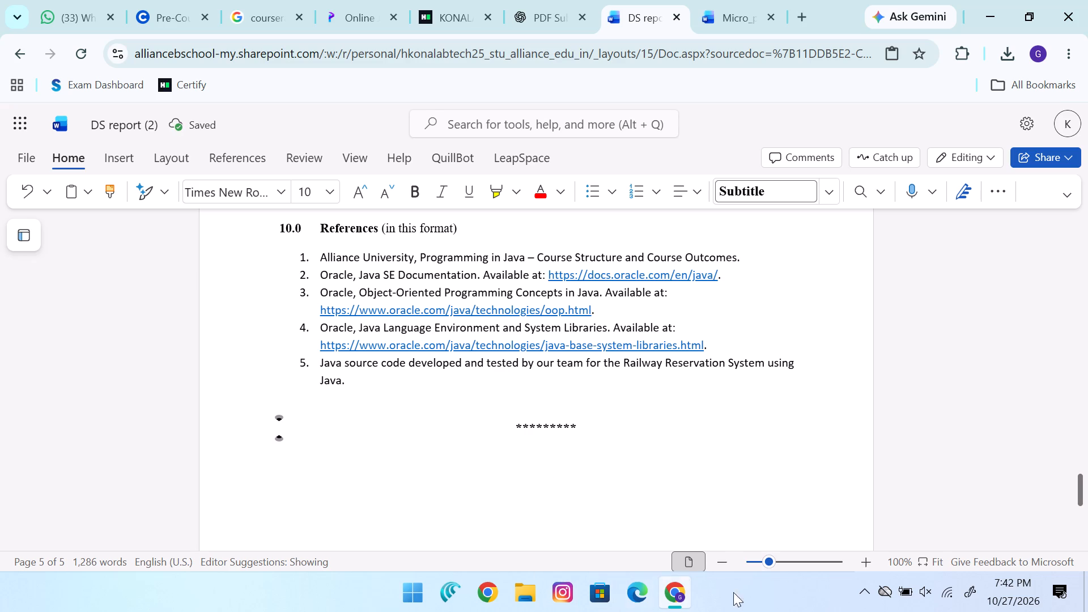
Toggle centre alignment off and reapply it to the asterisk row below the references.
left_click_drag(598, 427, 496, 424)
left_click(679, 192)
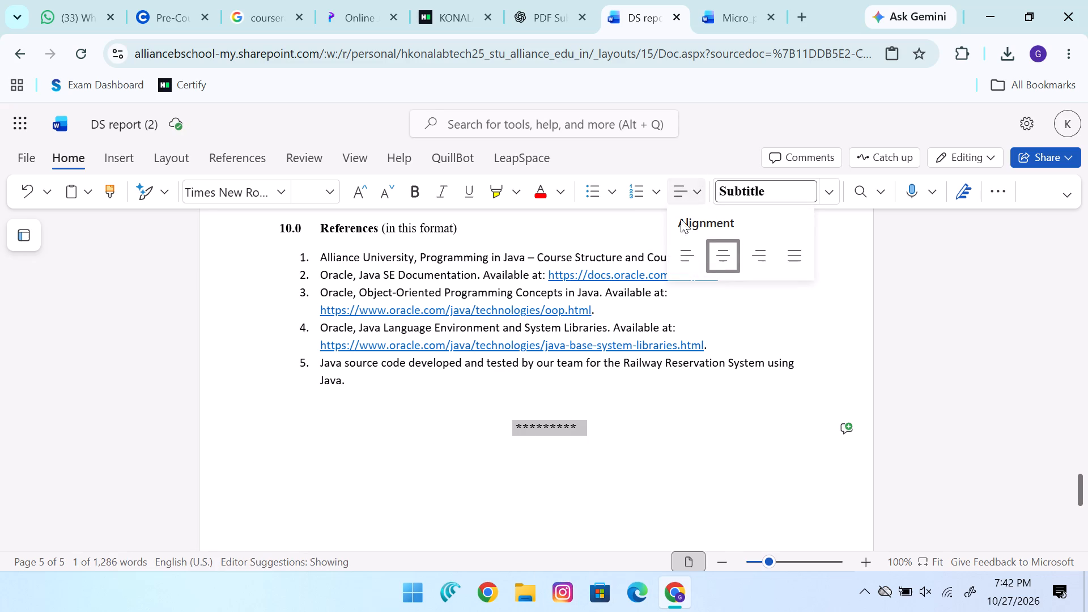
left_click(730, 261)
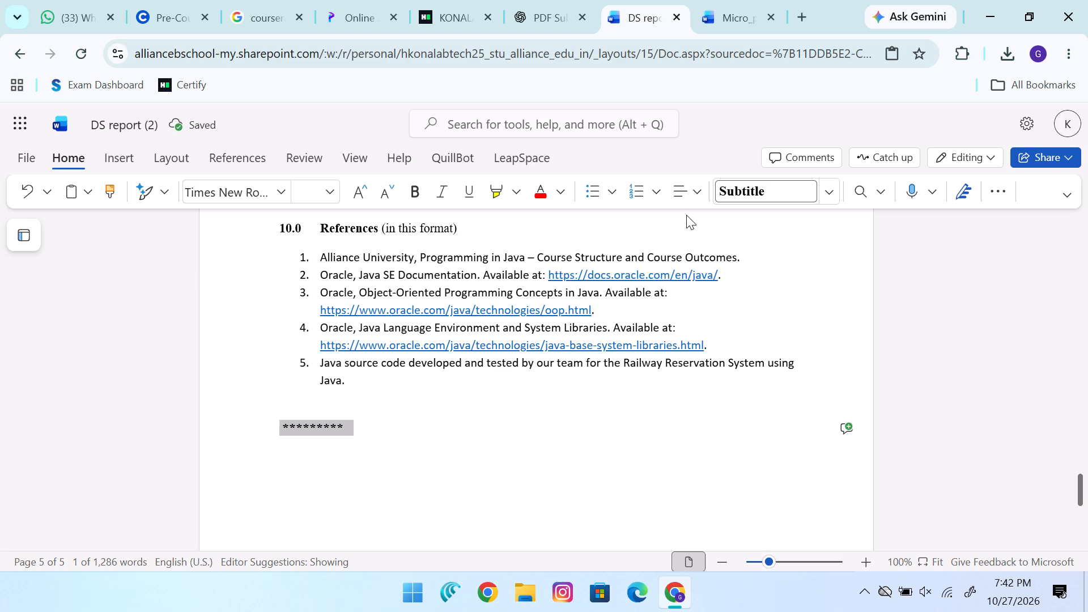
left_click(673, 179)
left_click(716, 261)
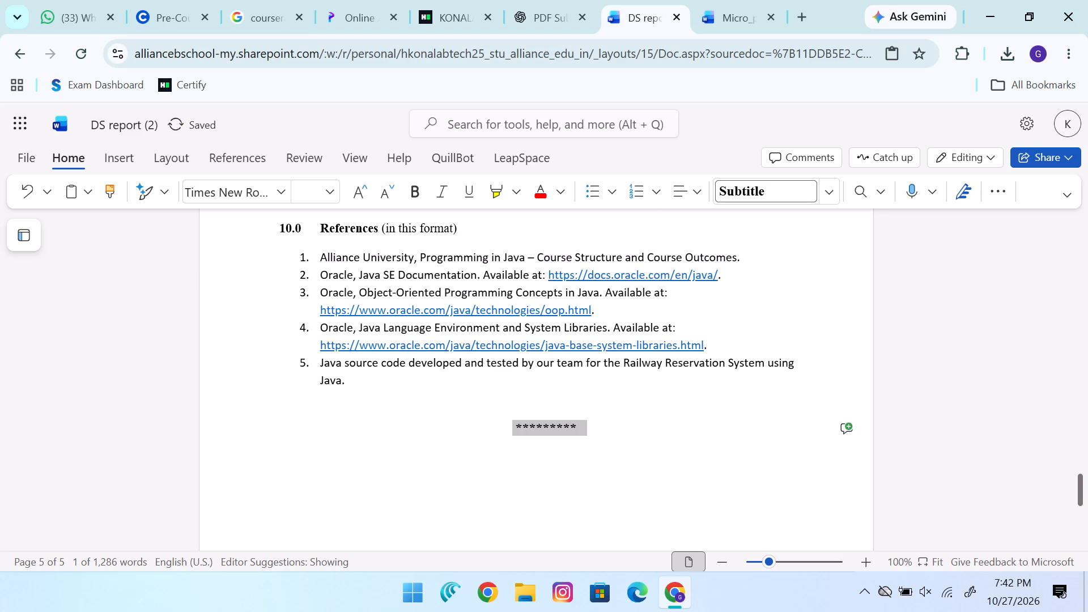
Insert two blank lines between the last reference and the closing asterisk row.
left_click(962, 383)
scroll(950, 375, "up", 7)
scroll(950, 374, "down", 6)
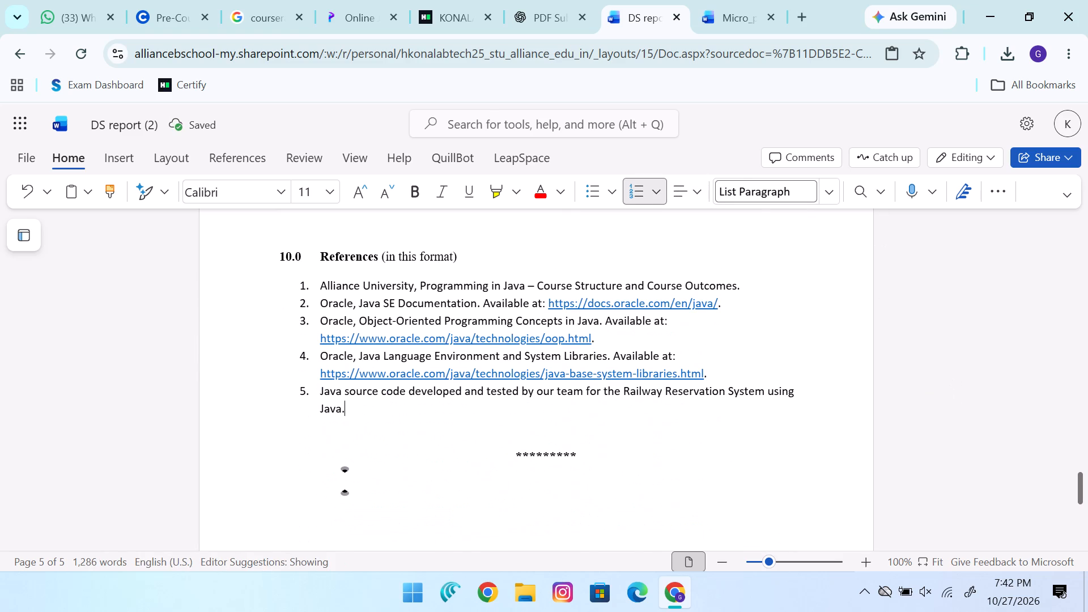
left_click(538, 415)
left_click(548, 432)
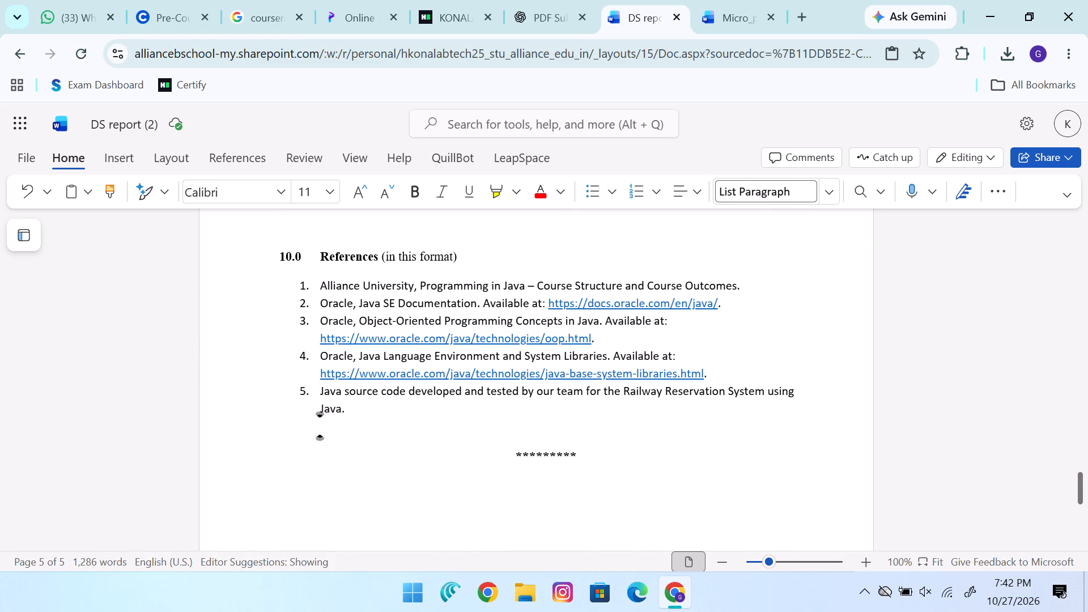
key("Return")
key("Return")
scroll(530, 448, "down", 1)
scroll(552, 447, "up", 7)
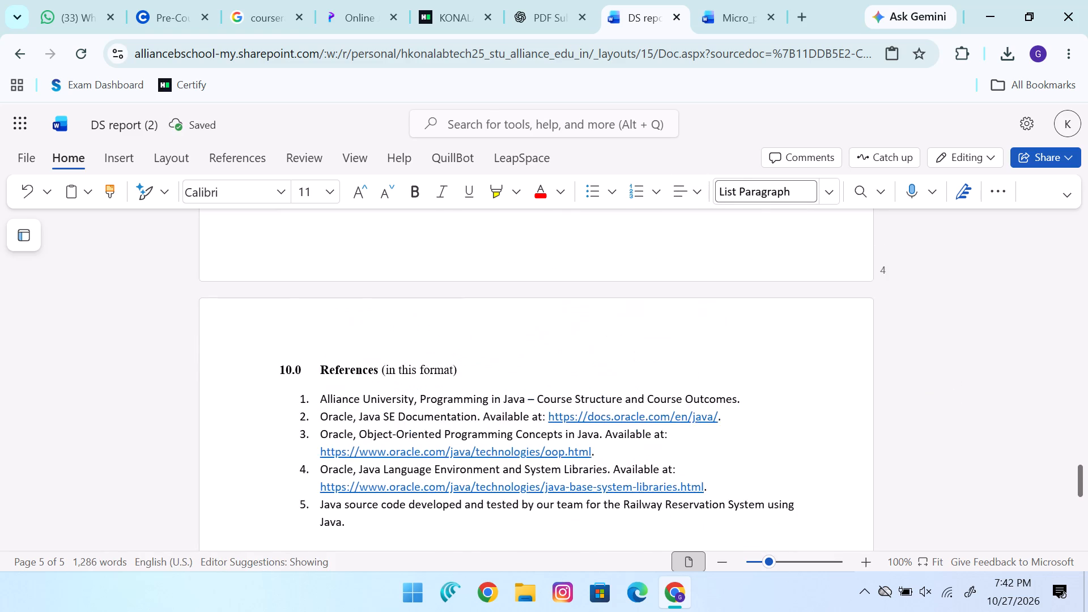
scroll(844, 375, "up", 2)
scroll(602, 436, "up", 20)
scroll(602, 436, "up", 17)
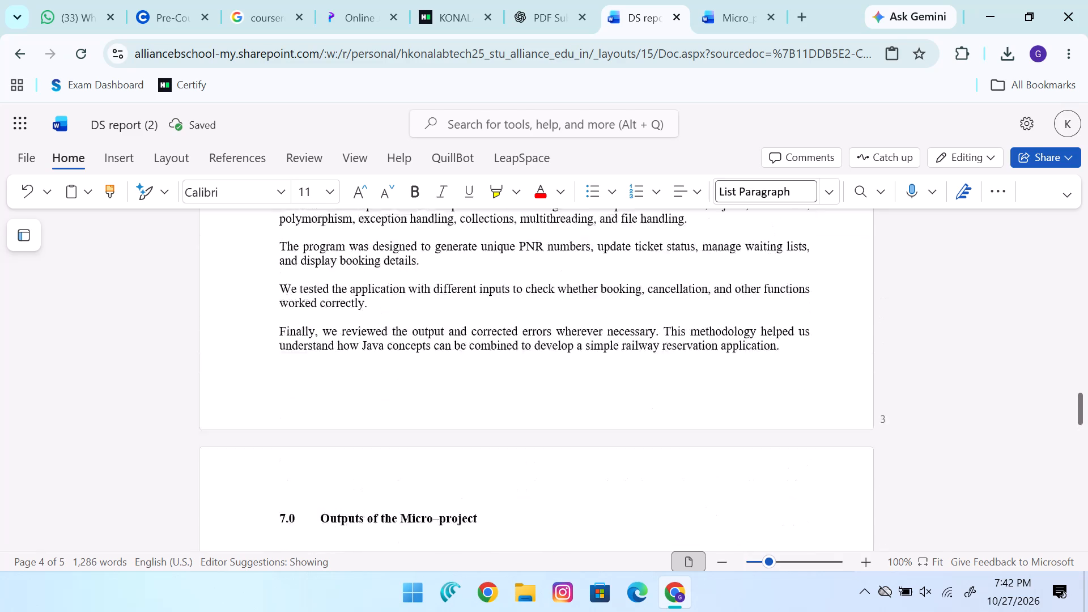
scroll(648, 394, "up", 20)
scroll(648, 394, "up", 20)
scroll(648, 394, "up", 12)
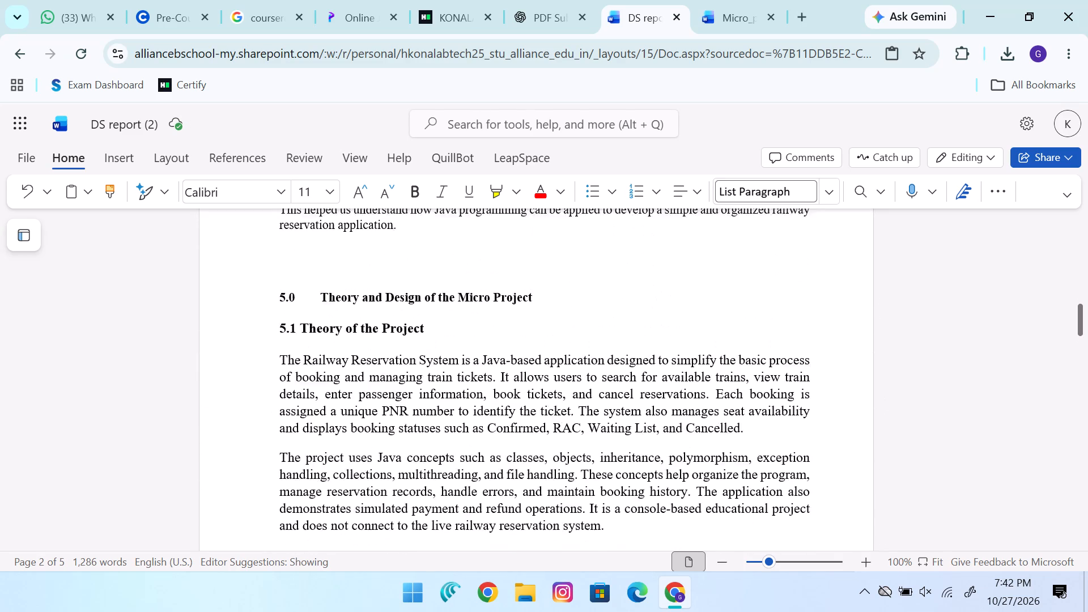
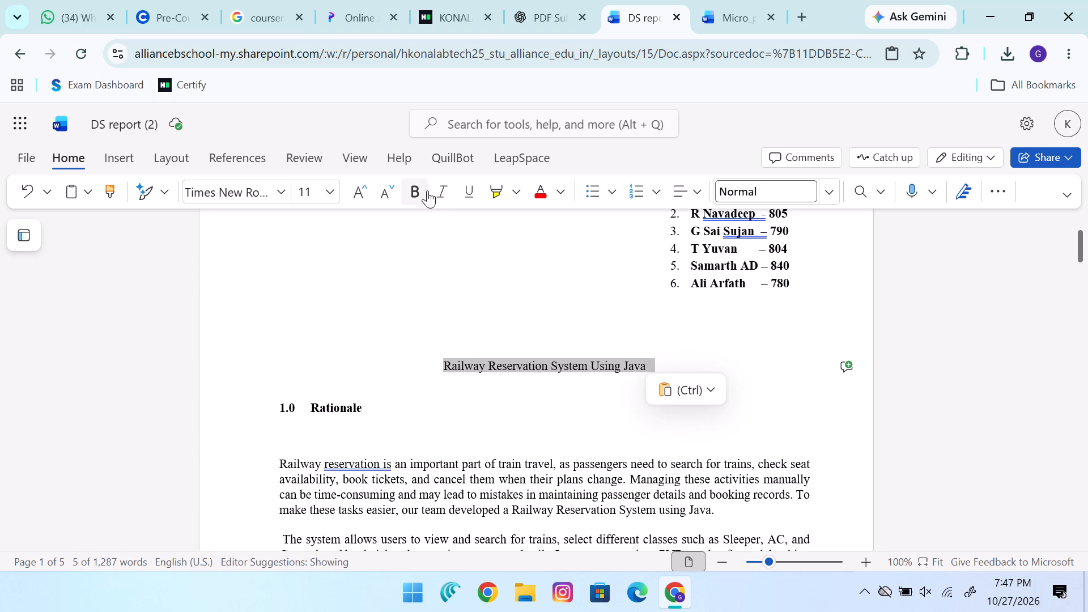
left_click(427, 190)
left_click(1015, 392)
Review the report from the cover page through all numbered sections to the last page.
scroll(851, 390, "up", 4)
scroll(851, 390, "down", 4)
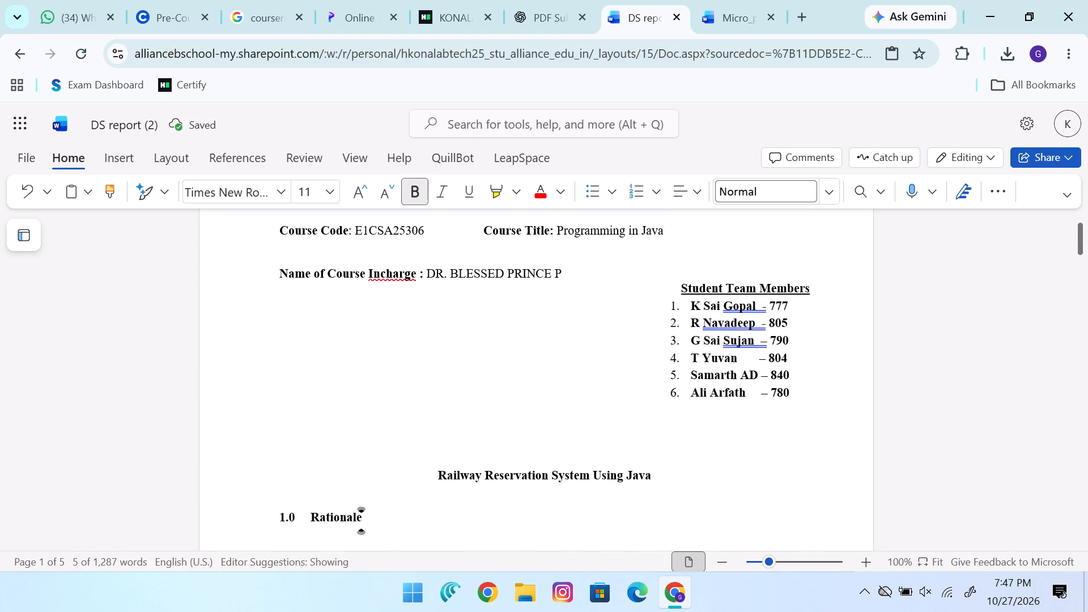
scroll(850, 390, "down", 2)
scroll(1087, 236, "down", 20)
scroll(1087, 236, "down", 12)
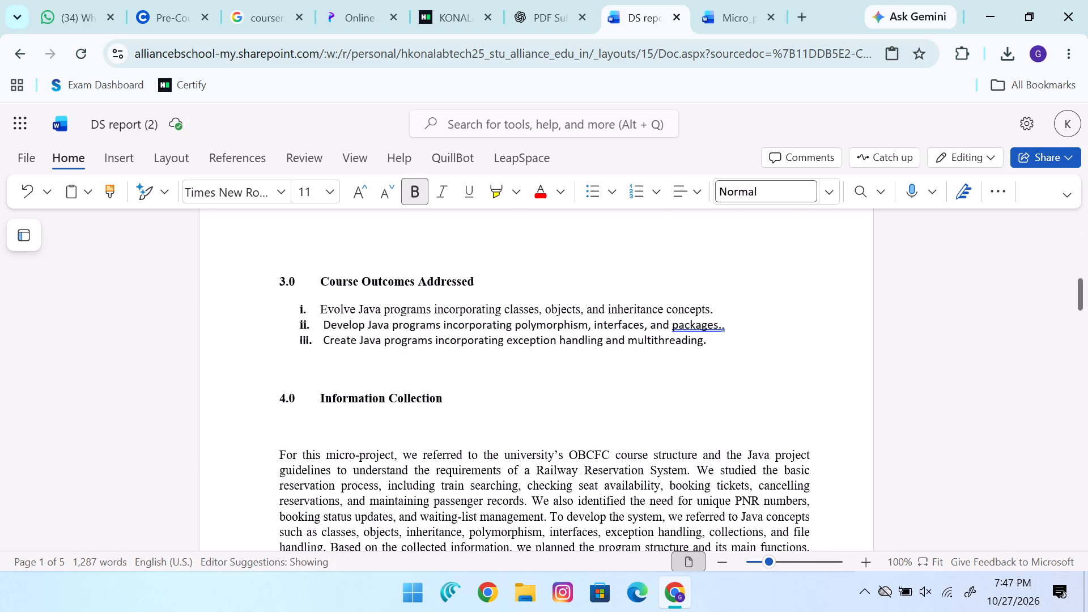
scroll(583, 342, "down", 20)
scroll(583, 342, "down", 20)
scroll(583, 342, "down", 5)
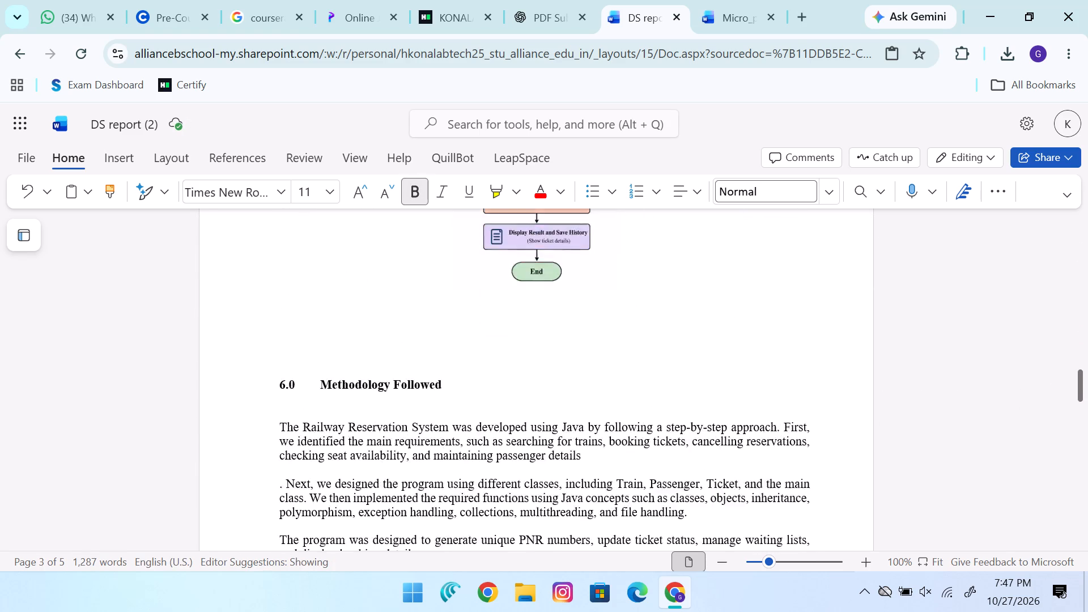
scroll(567, 385, "down", 20)
scroll(567, 385, "down", 20)
scroll(567, 385, "down", 4)
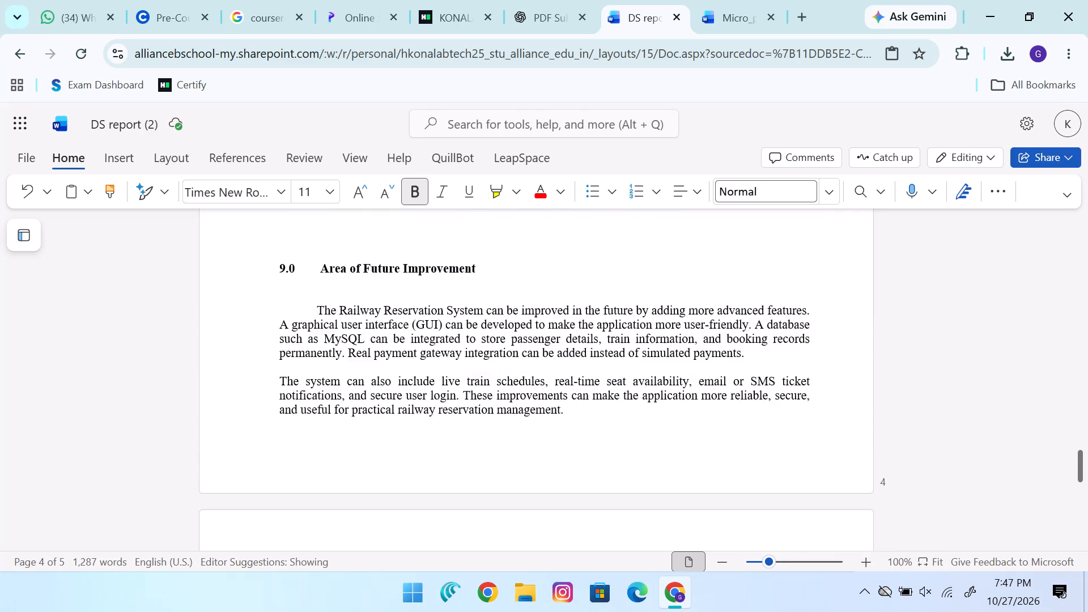
scroll(809, 392, "down", 16)
scroll(594, 303, "down", 18)
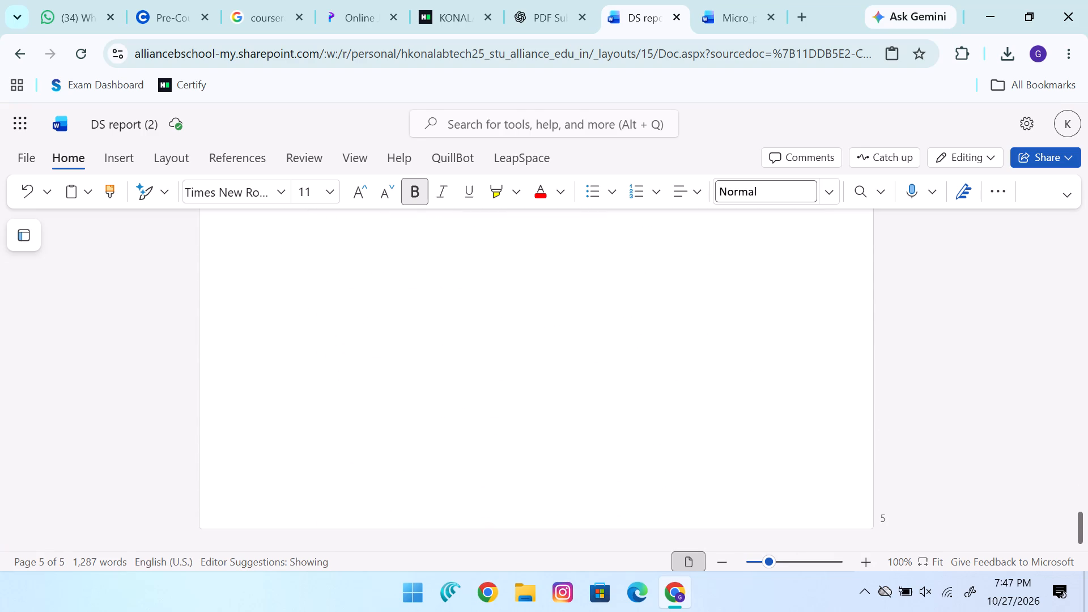
scroll(610, 322, "down", 13)
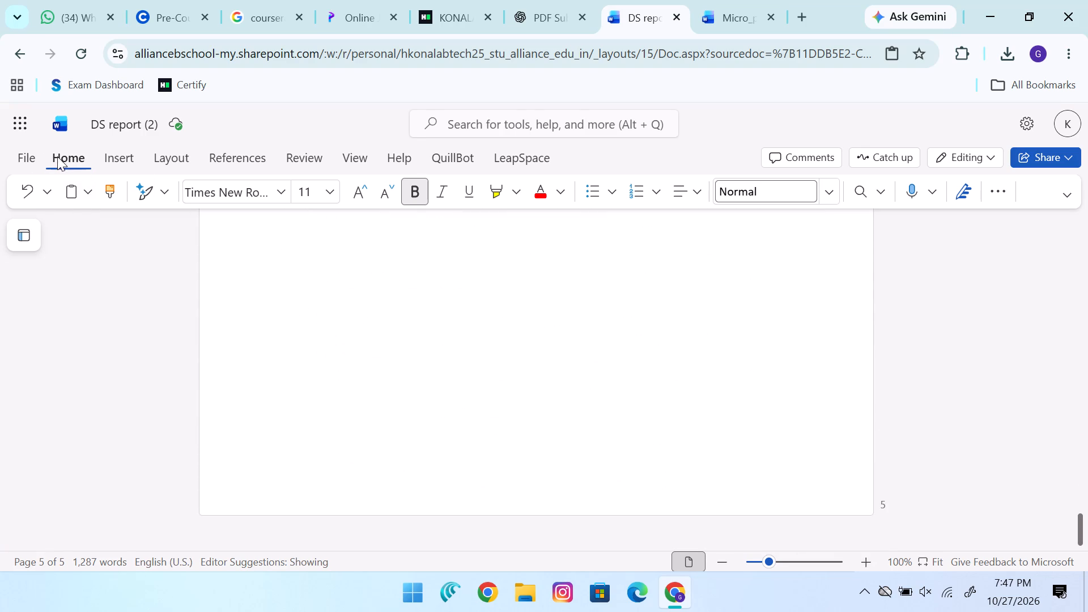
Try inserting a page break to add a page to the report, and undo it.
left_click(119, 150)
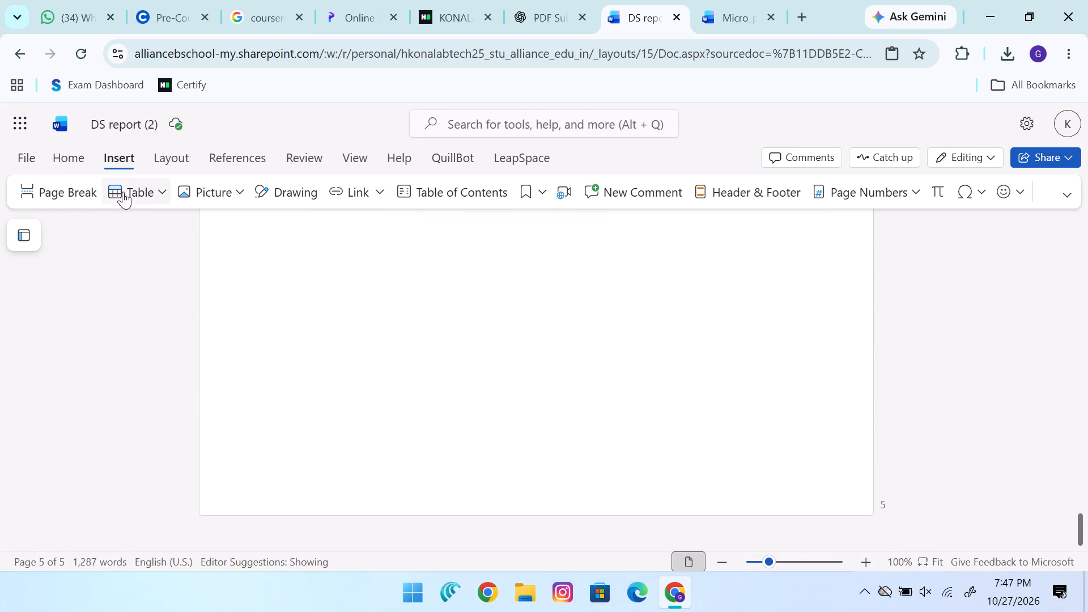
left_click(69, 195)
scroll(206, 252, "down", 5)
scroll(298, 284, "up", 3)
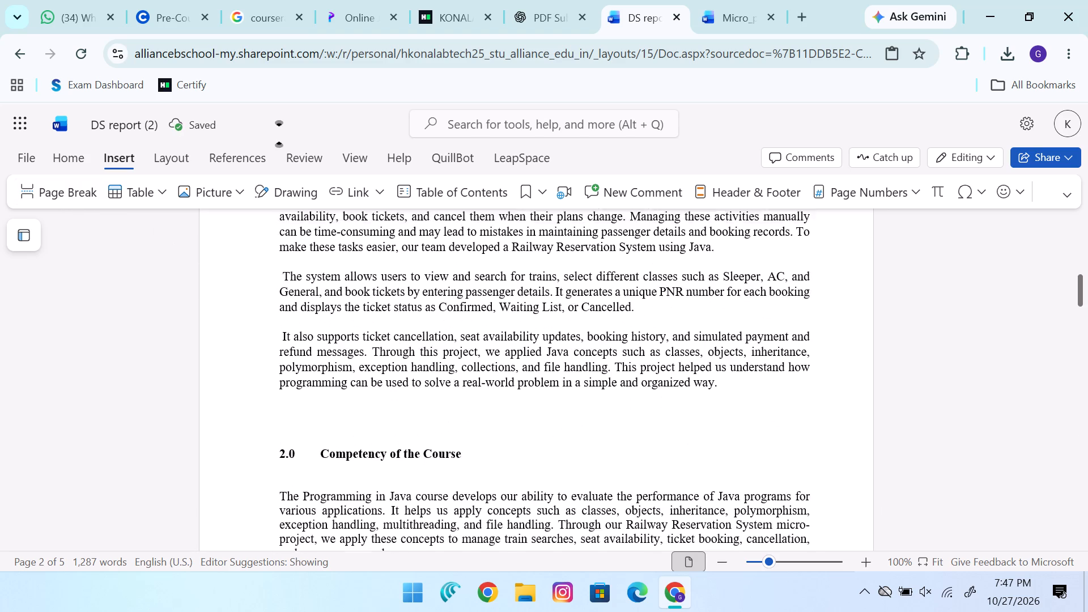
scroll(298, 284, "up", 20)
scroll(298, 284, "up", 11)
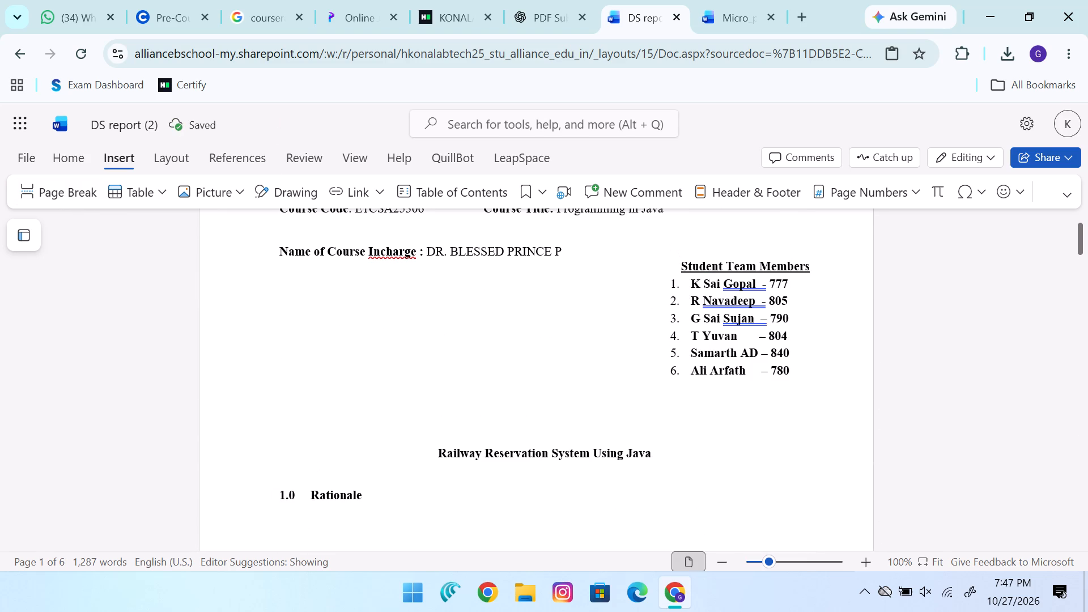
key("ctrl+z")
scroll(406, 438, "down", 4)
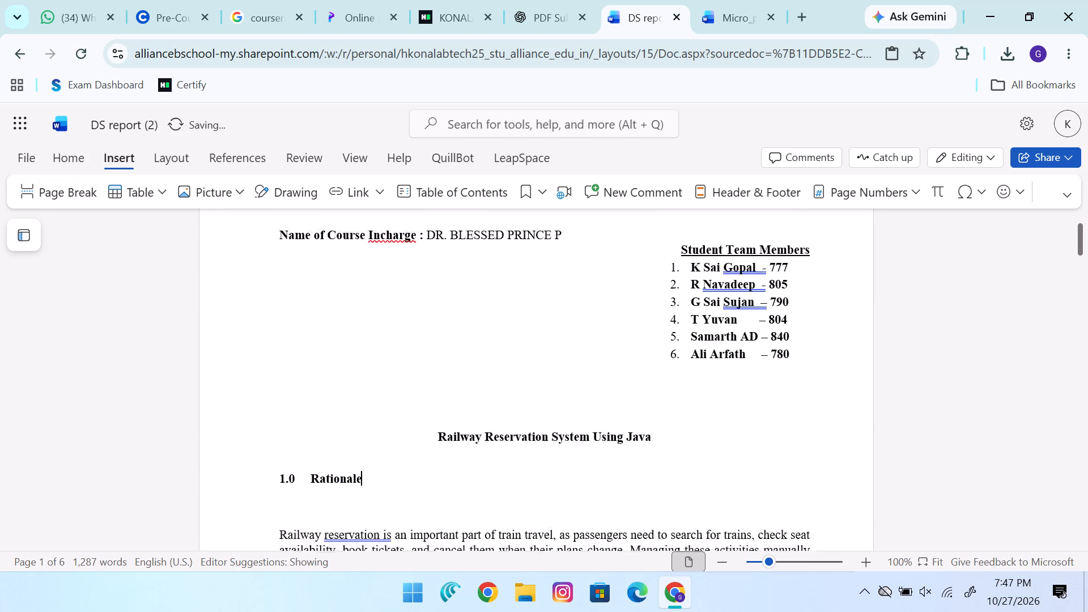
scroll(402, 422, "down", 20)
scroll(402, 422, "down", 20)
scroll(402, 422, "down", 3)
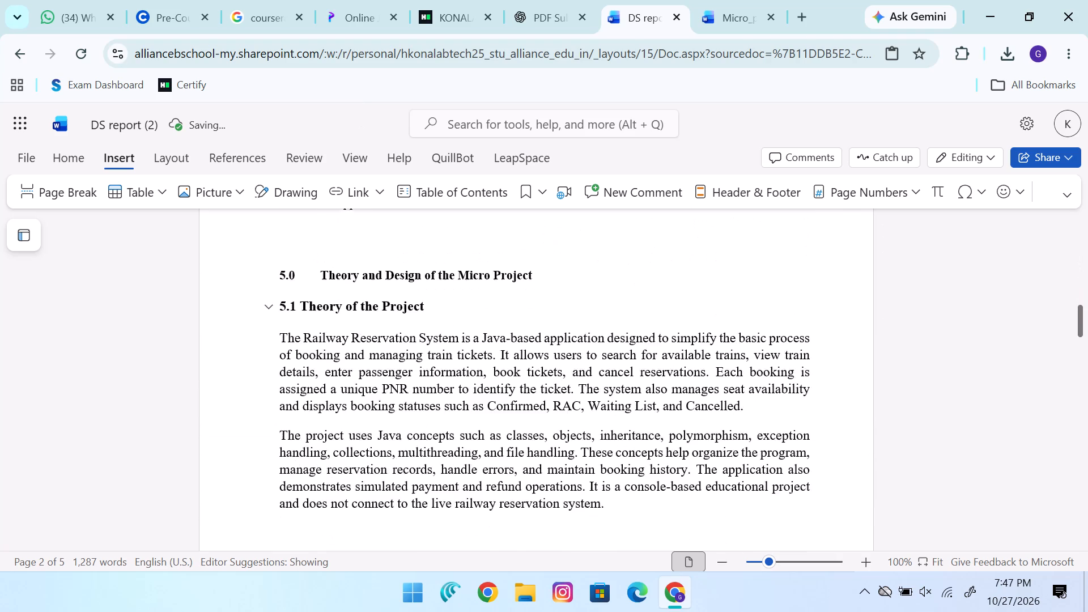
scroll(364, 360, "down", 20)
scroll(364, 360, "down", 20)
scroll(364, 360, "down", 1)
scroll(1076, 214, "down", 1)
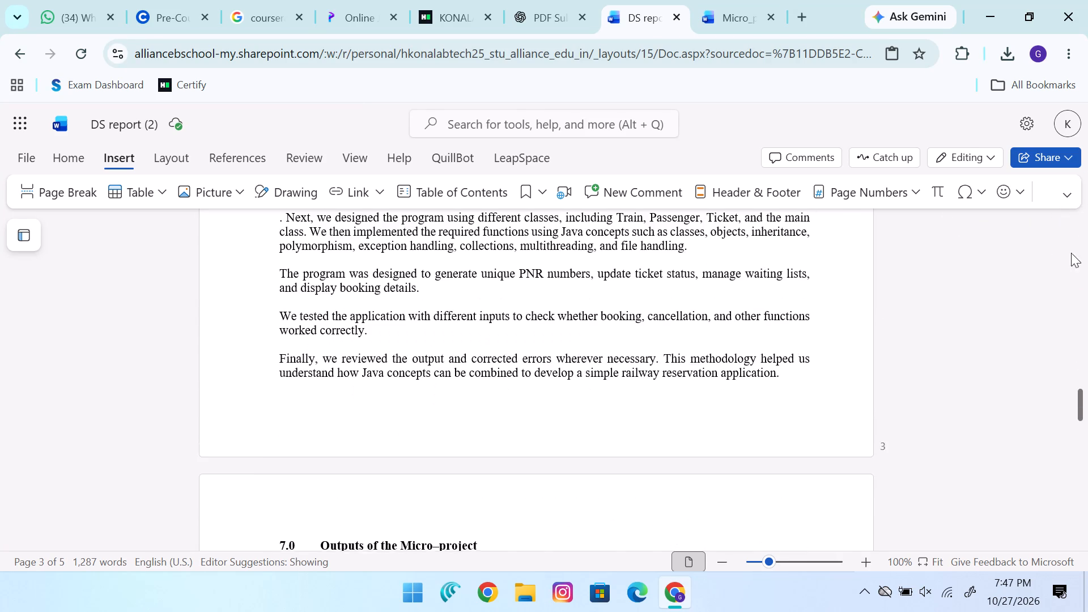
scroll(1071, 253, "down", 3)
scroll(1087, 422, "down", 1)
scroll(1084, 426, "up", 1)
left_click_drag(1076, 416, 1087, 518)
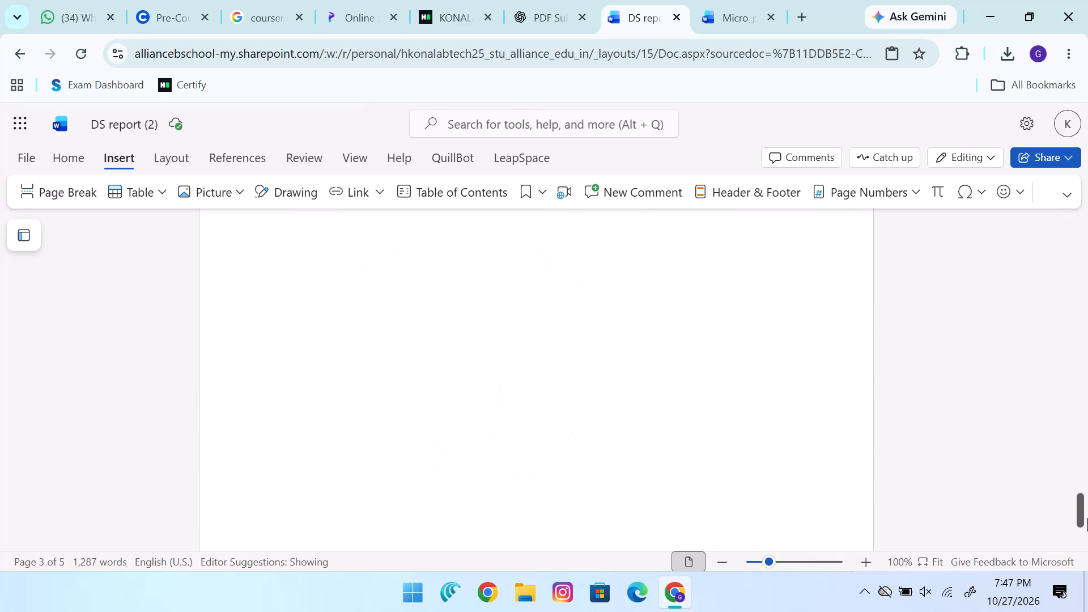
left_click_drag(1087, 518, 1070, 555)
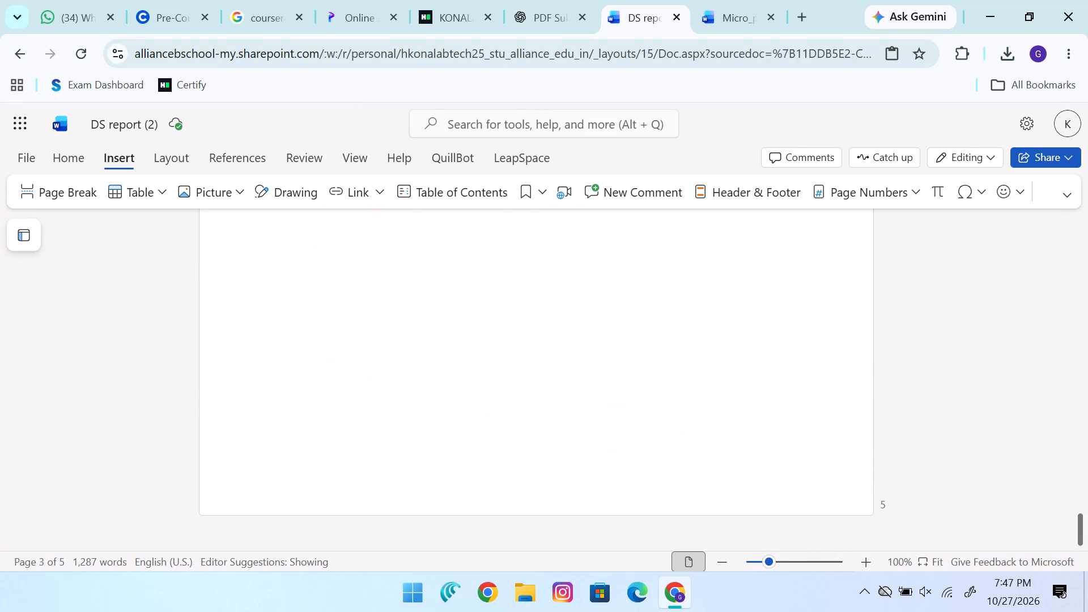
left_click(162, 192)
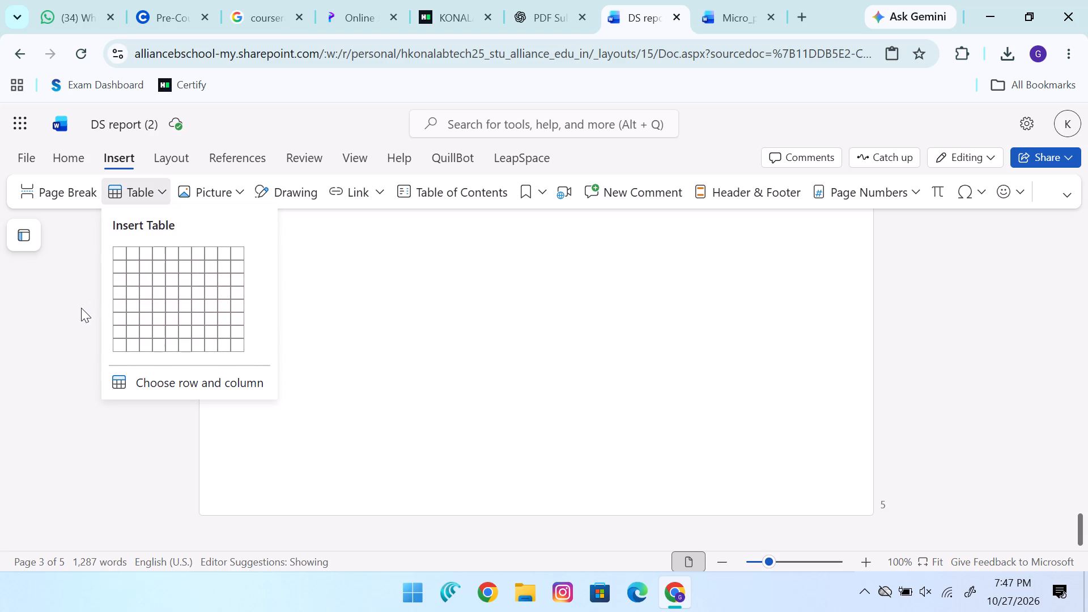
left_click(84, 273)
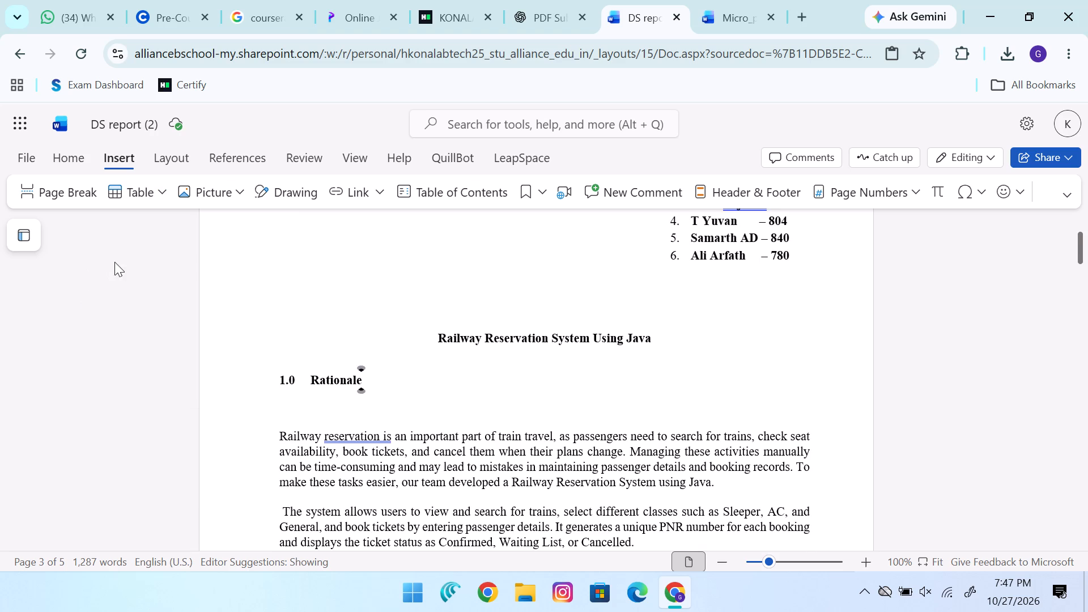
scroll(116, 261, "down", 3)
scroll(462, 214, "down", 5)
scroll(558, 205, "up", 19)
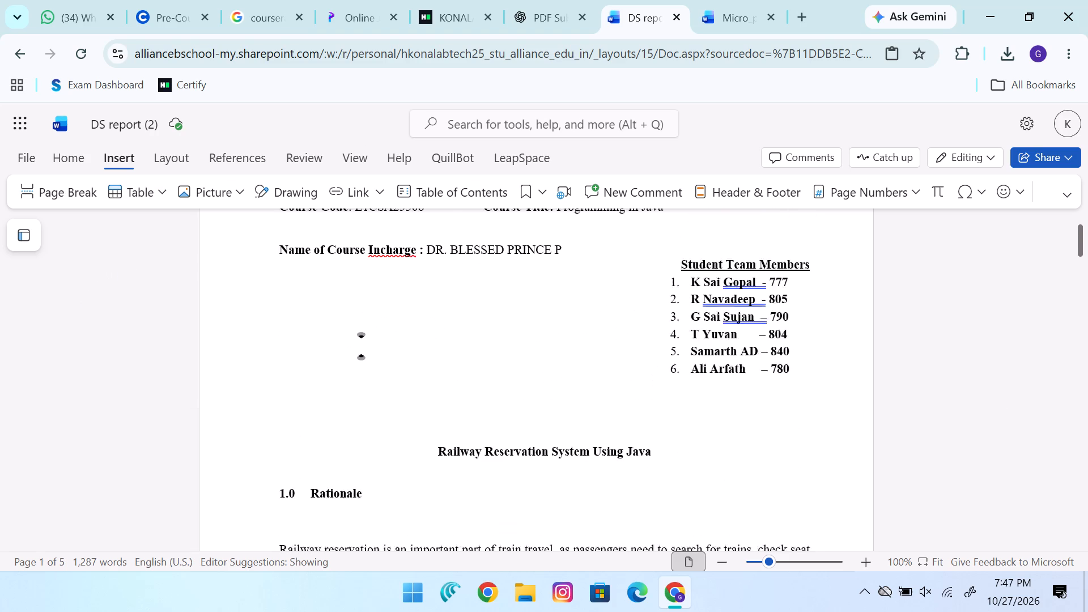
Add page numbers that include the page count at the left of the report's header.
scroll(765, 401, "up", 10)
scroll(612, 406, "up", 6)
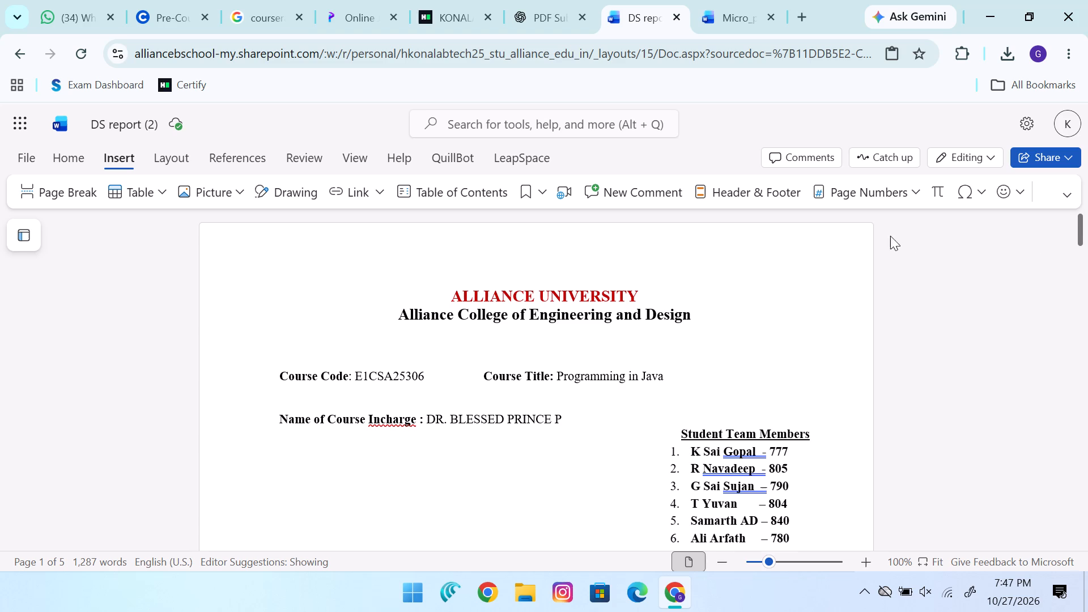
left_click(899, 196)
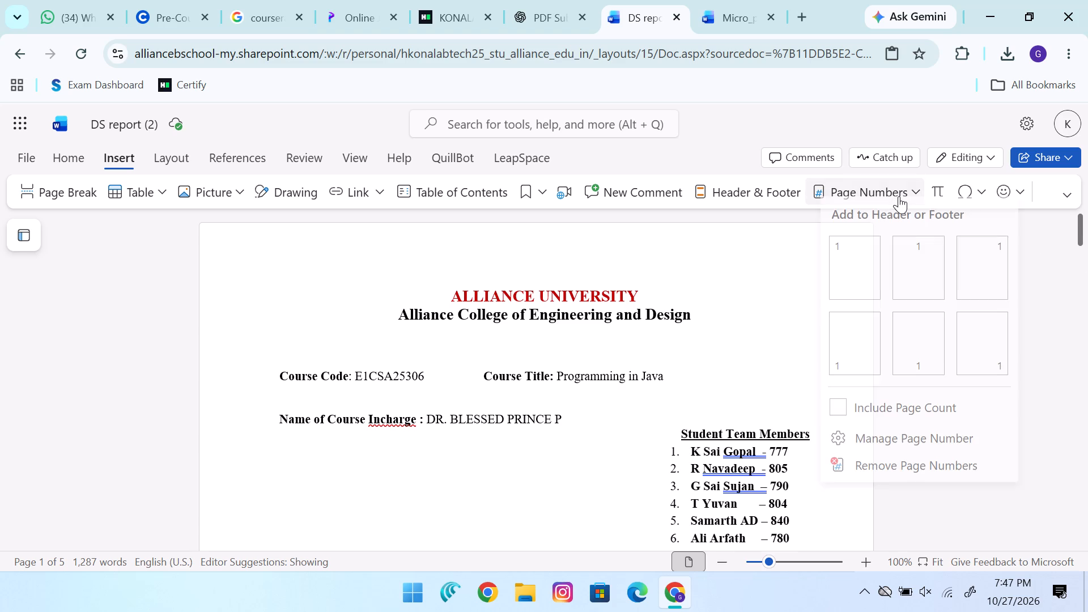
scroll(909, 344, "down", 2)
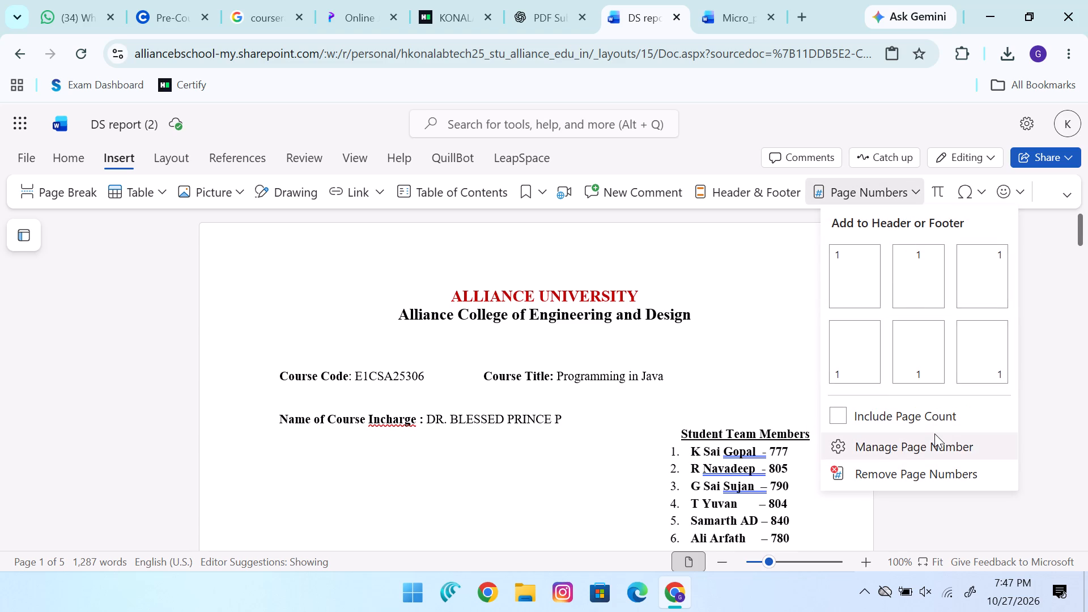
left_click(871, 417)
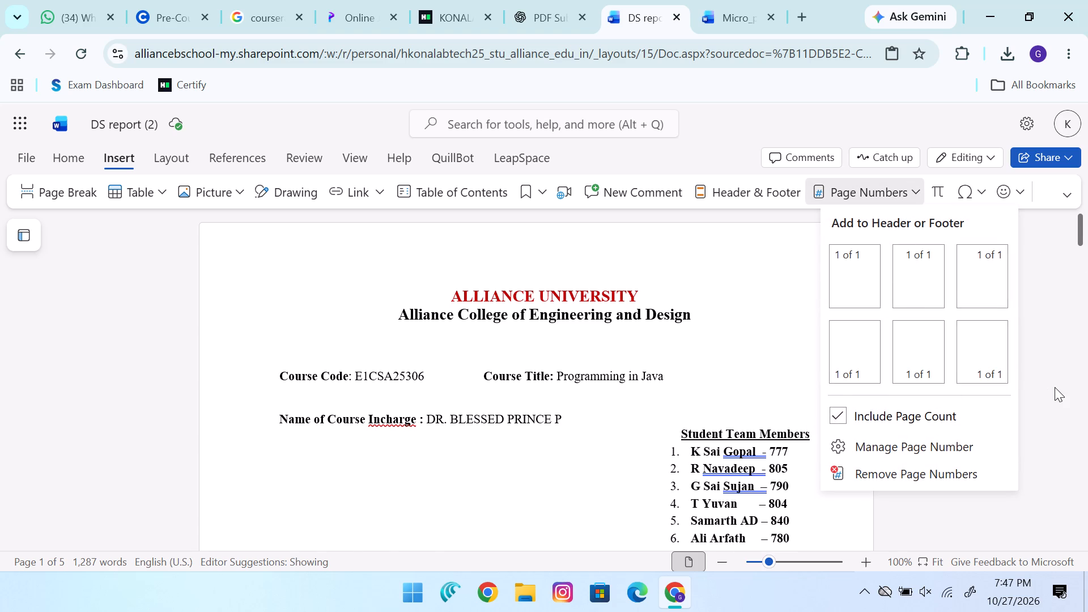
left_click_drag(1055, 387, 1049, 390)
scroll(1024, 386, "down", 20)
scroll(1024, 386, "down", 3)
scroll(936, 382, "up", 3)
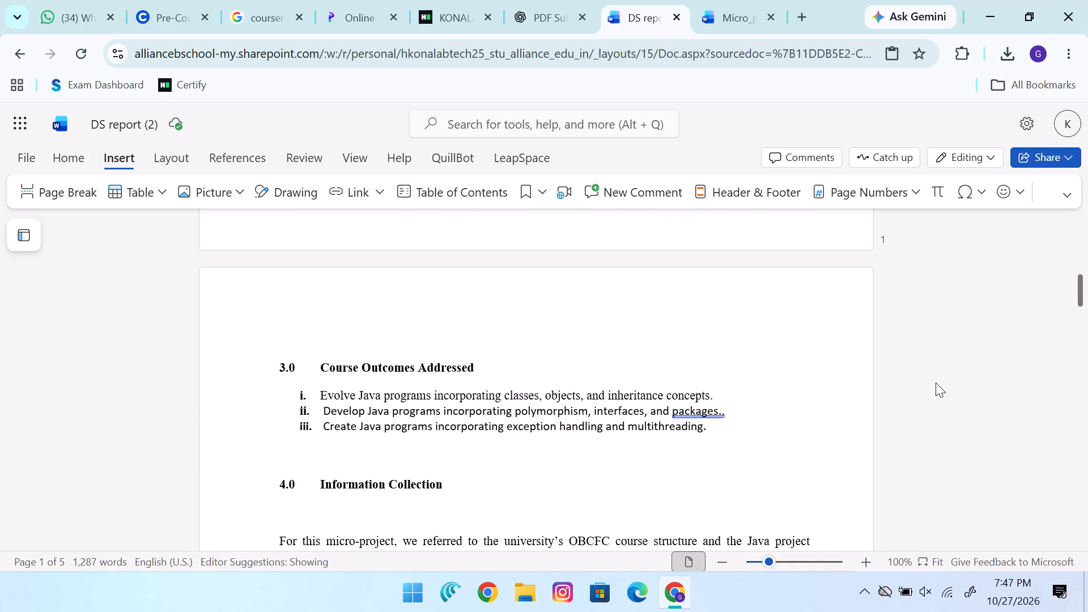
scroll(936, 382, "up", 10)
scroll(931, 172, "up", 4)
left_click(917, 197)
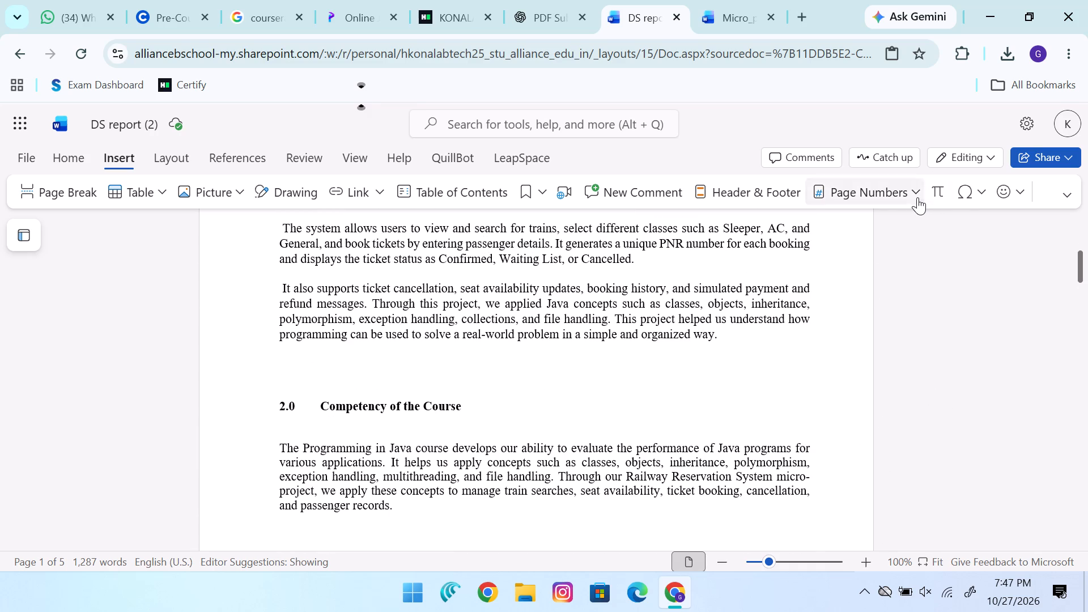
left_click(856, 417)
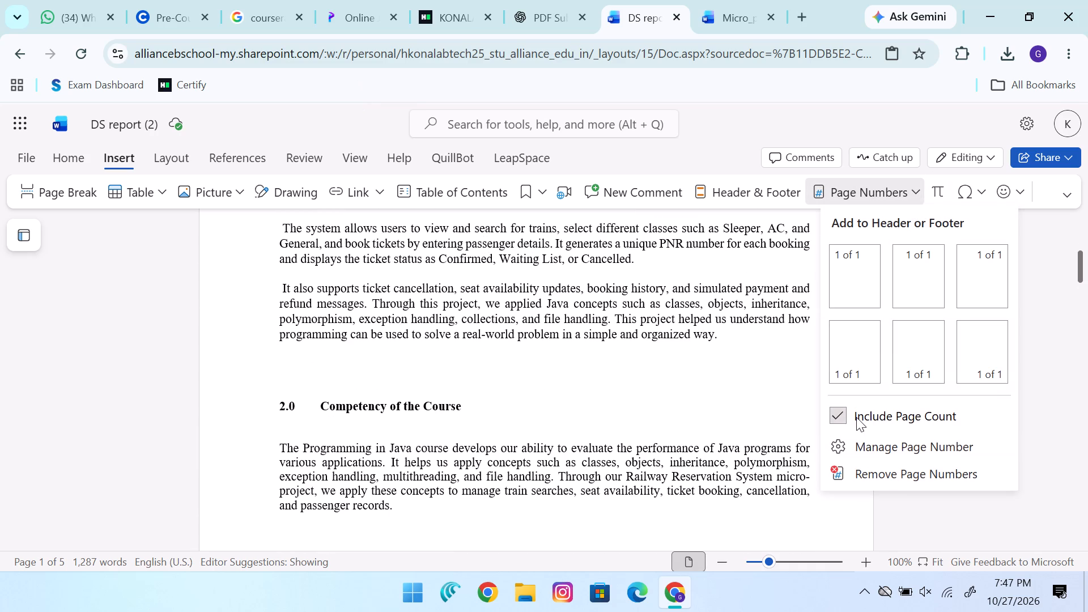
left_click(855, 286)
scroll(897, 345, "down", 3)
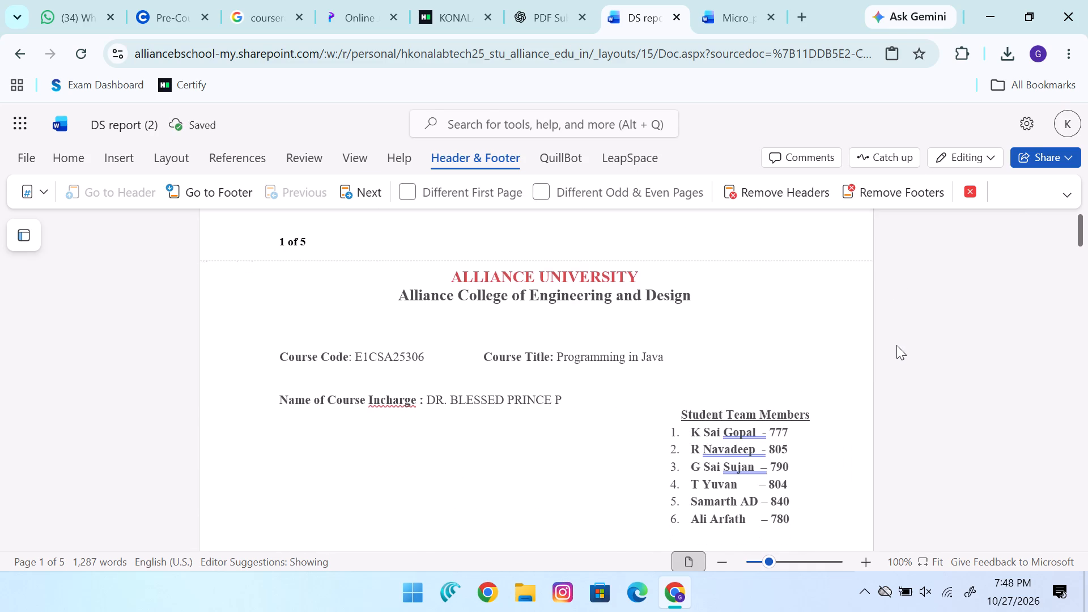
Check how the header page numbering looks on the first and second pages of the report.
scroll(896, 345, "down", 1)
scroll(892, 343, "up", 11)
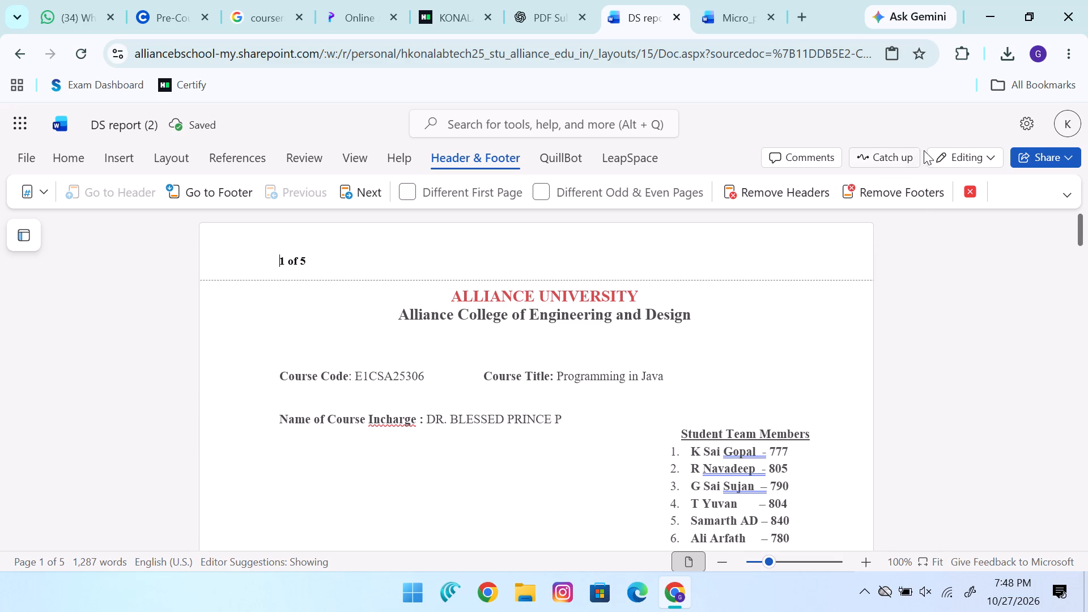
scroll(844, 275, "up", 2)
scroll(830, 226, "down", 1)
scroll(819, 277, "down", 1)
scroll(812, 278, "up", 5)
scroll(812, 278, "down", 20)
scroll(812, 278, "down", 3)
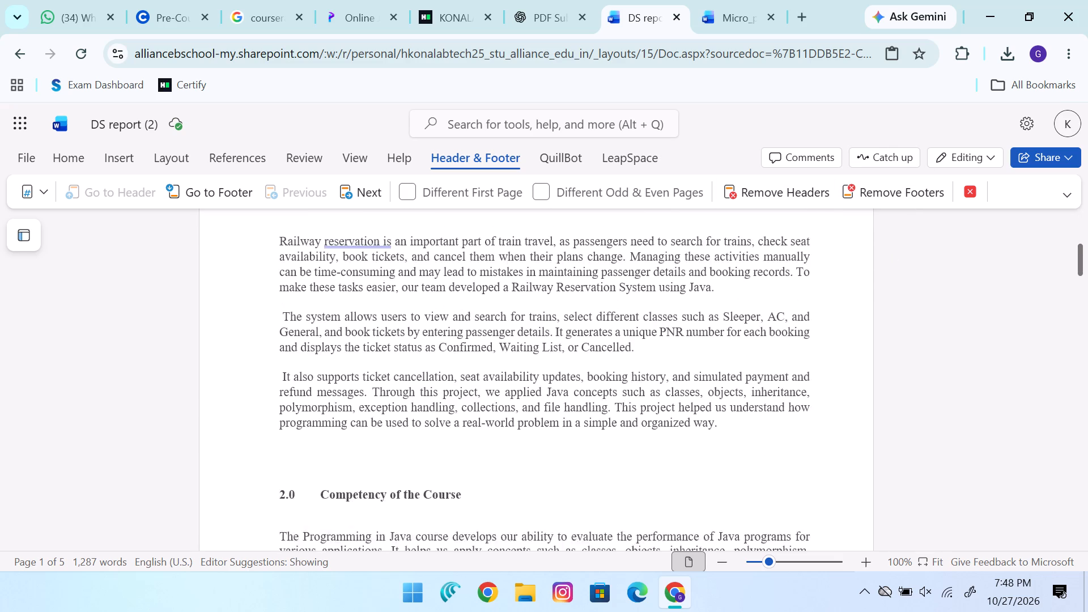
scroll(805, 294, "up", 3)
scroll(804, 294, "down", 14)
scroll(802, 294, "up", 6)
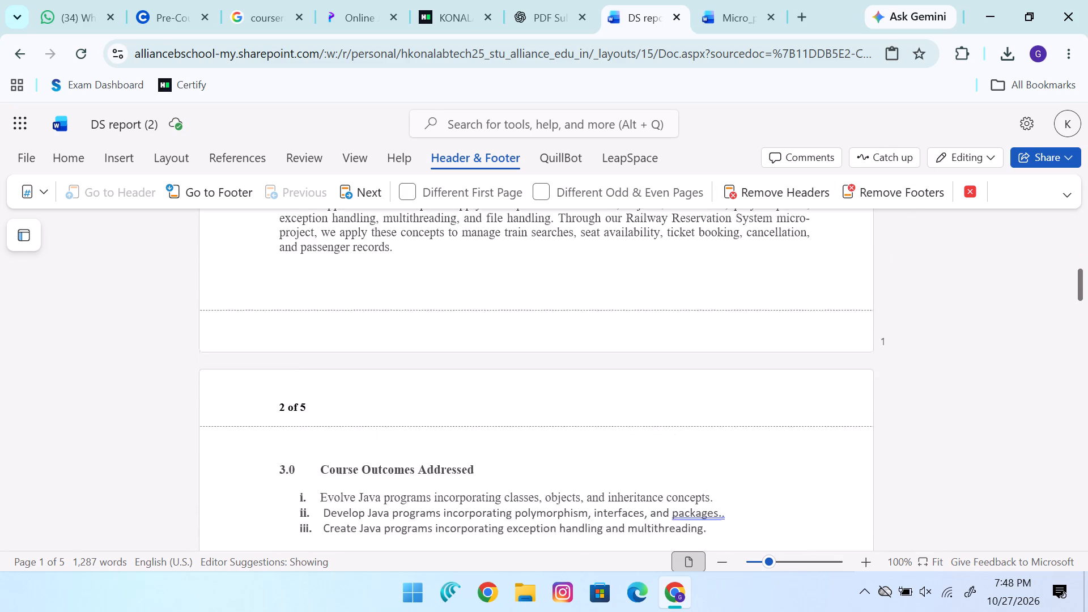
scroll(799, 291, "up", 7)
scroll(865, 187, "up", 5)
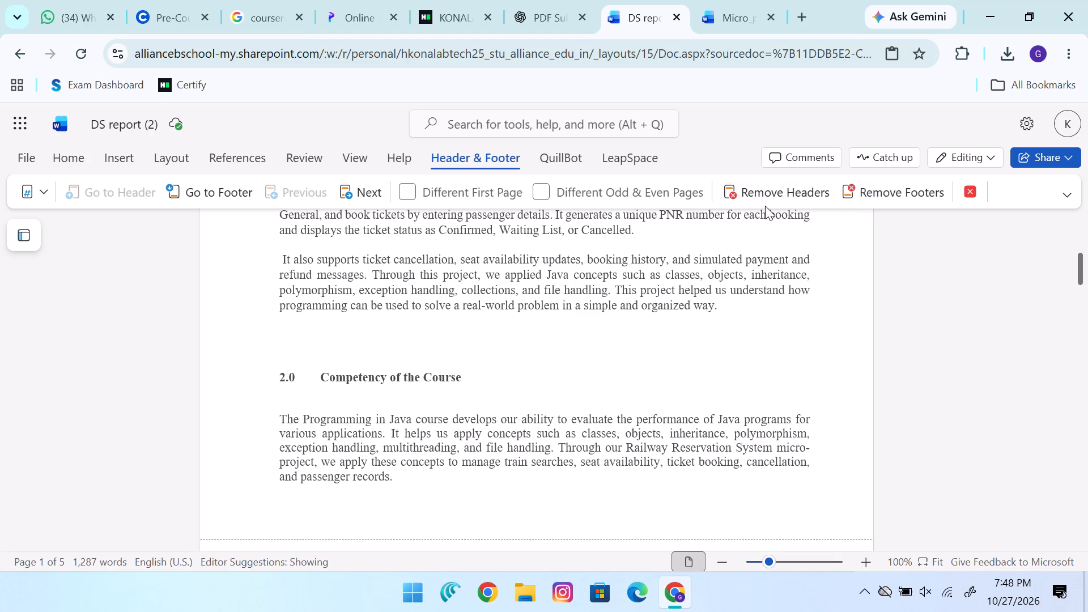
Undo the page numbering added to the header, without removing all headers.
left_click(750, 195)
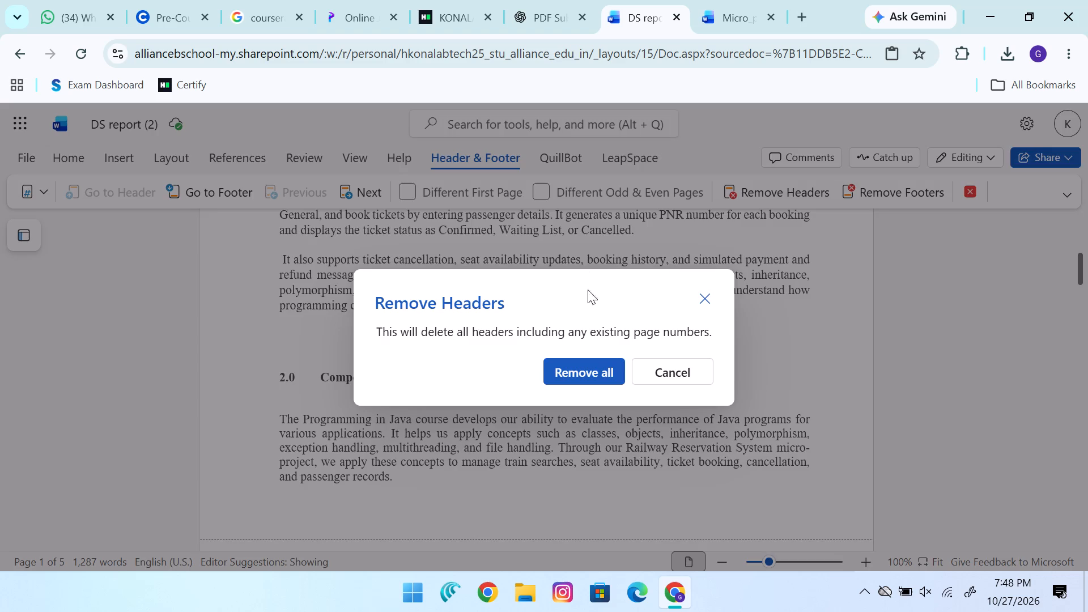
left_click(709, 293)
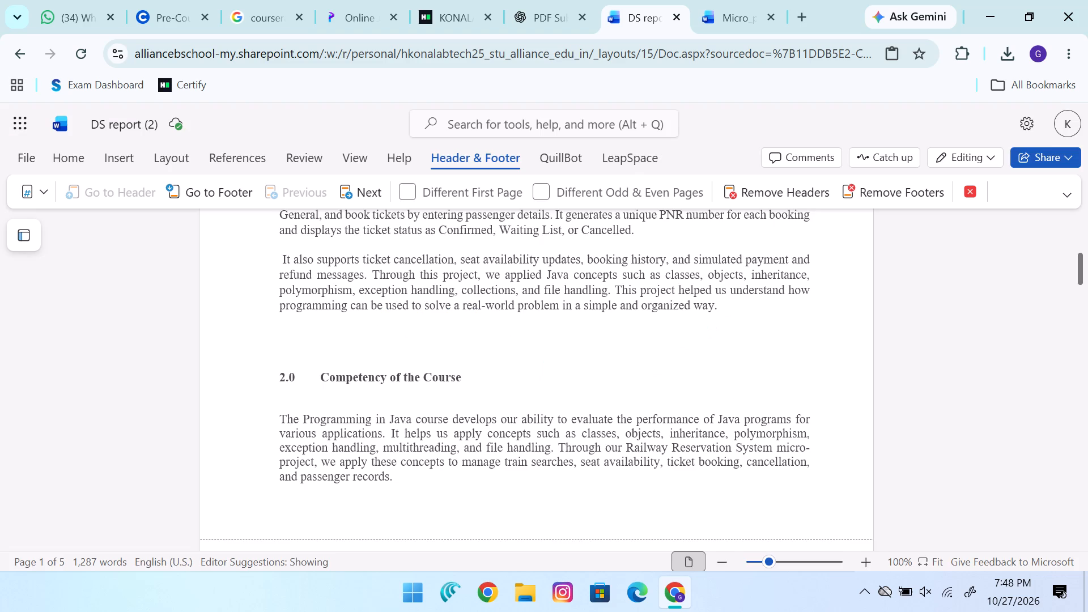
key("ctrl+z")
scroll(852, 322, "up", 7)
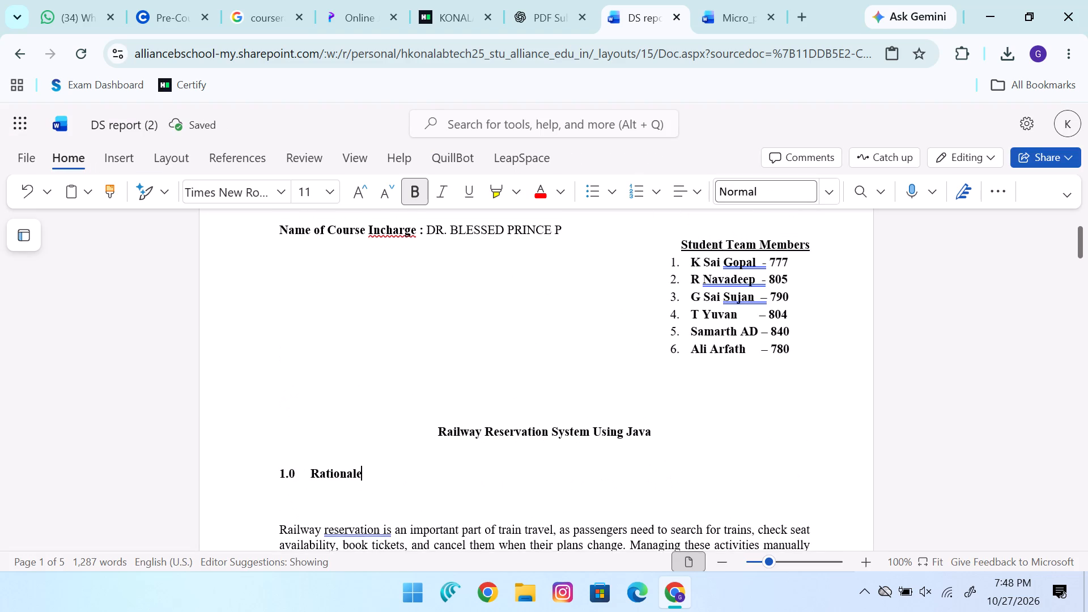
Add plain page numbers, without the page count, centred in the report's footer.
scroll(852, 320, "up", 14)
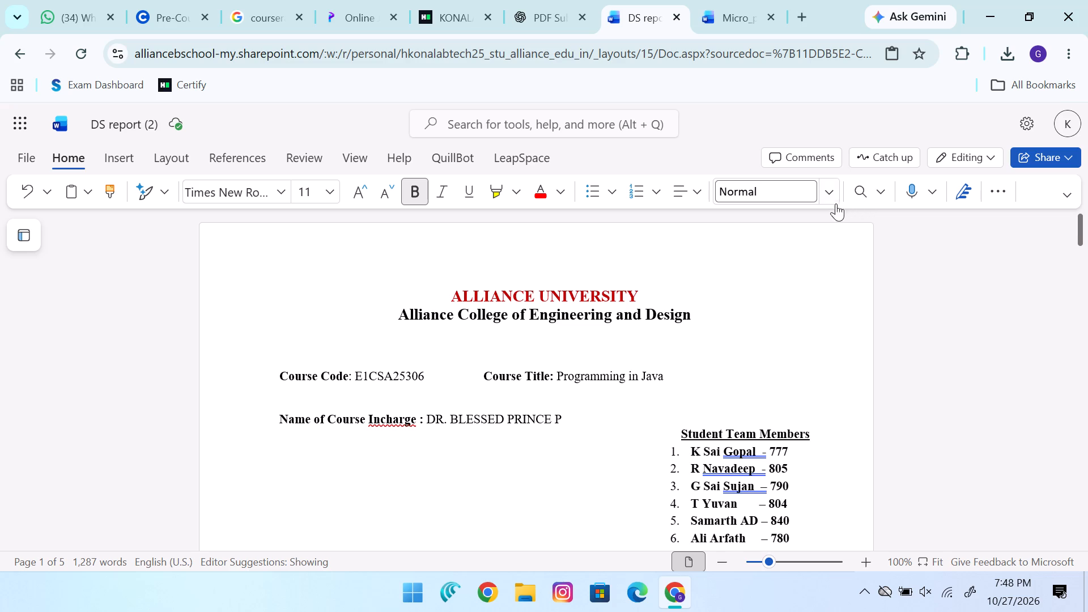
left_click(1013, 236)
left_click(129, 165)
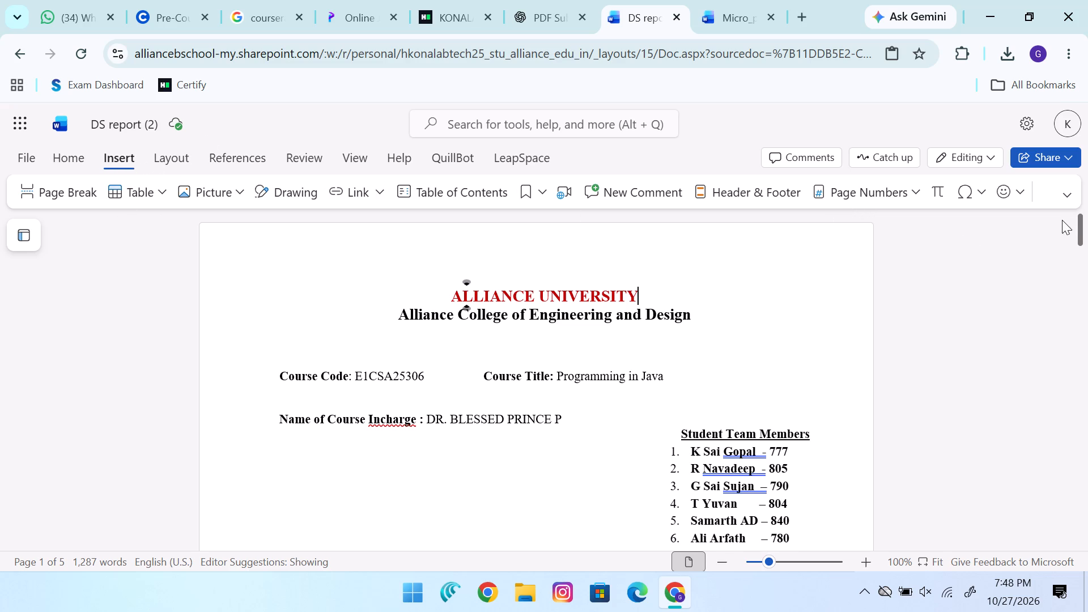
left_click(911, 194)
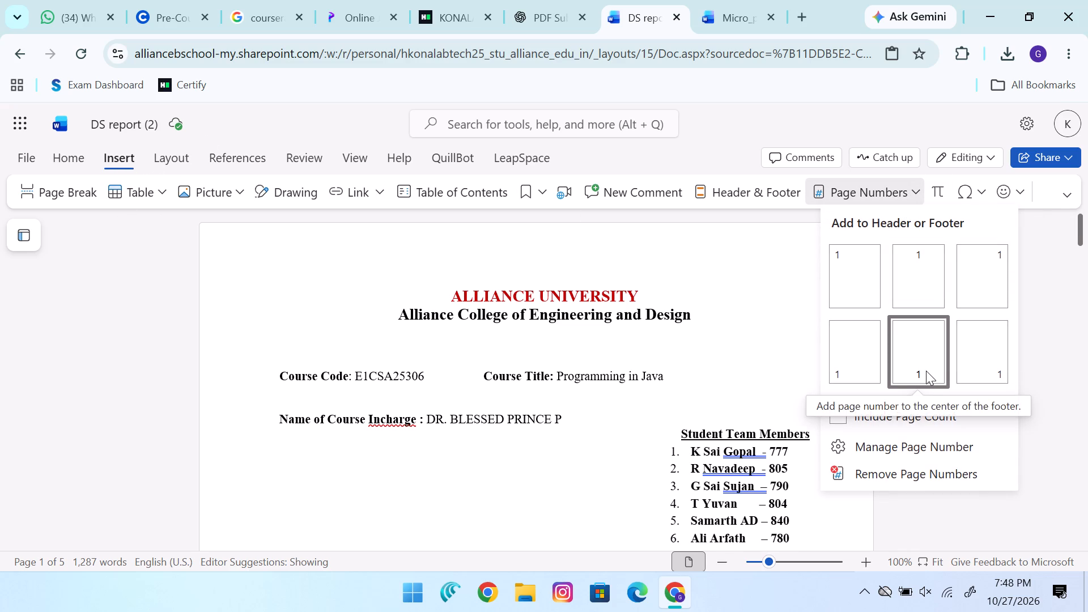
left_click(947, 360)
Check the footer page numbers on every page down to the end of the report.
scroll(950, 360, "down", 4)
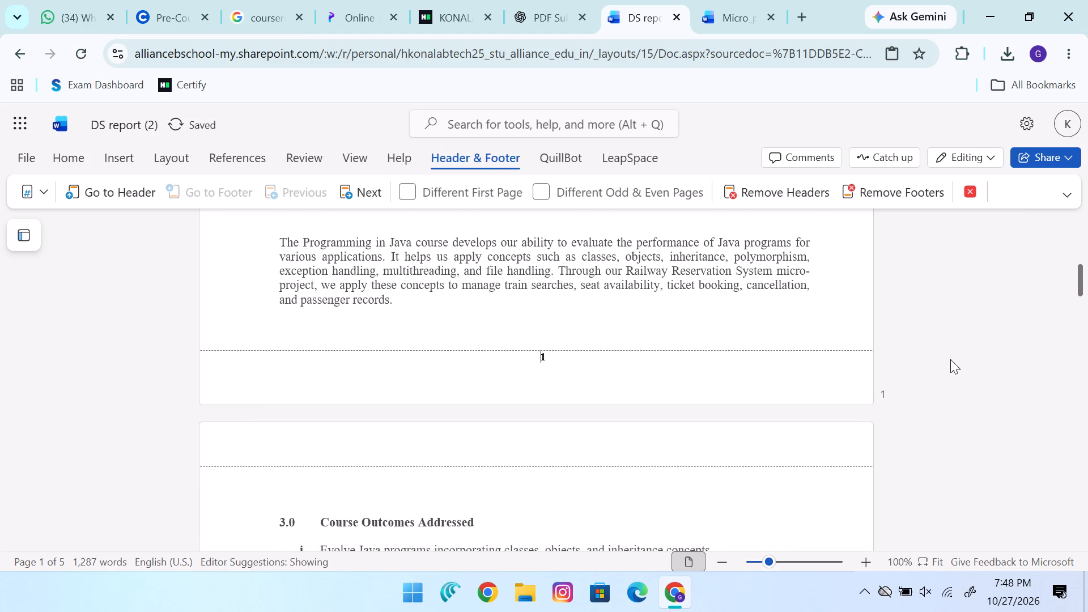
scroll(941, 358, "down", 20)
scroll(941, 358, "down", 15)
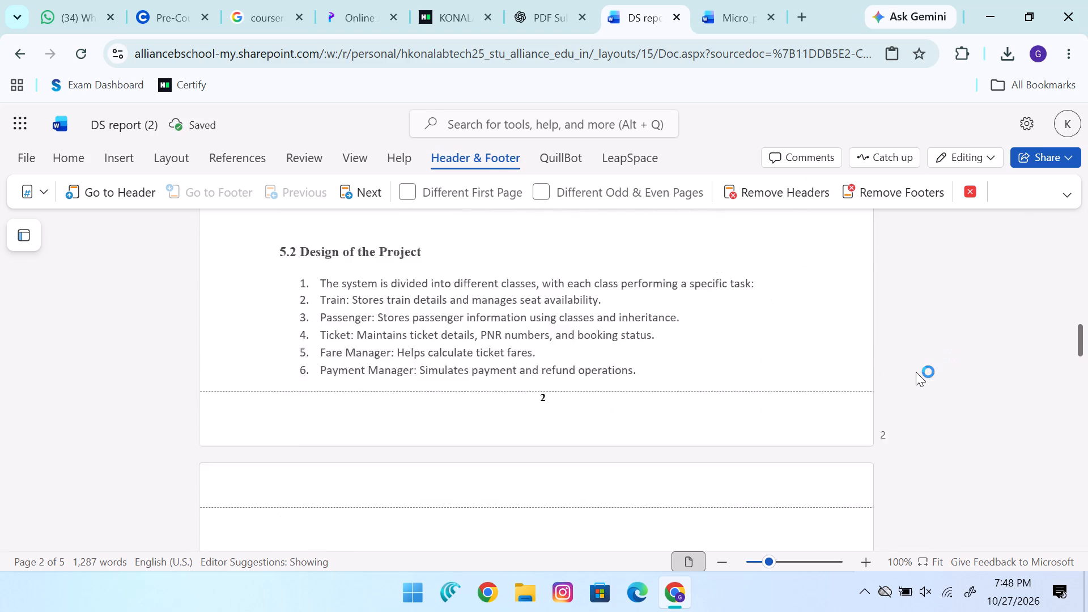
scroll(914, 372, "down", 20)
scroll(914, 372, "down", 15)
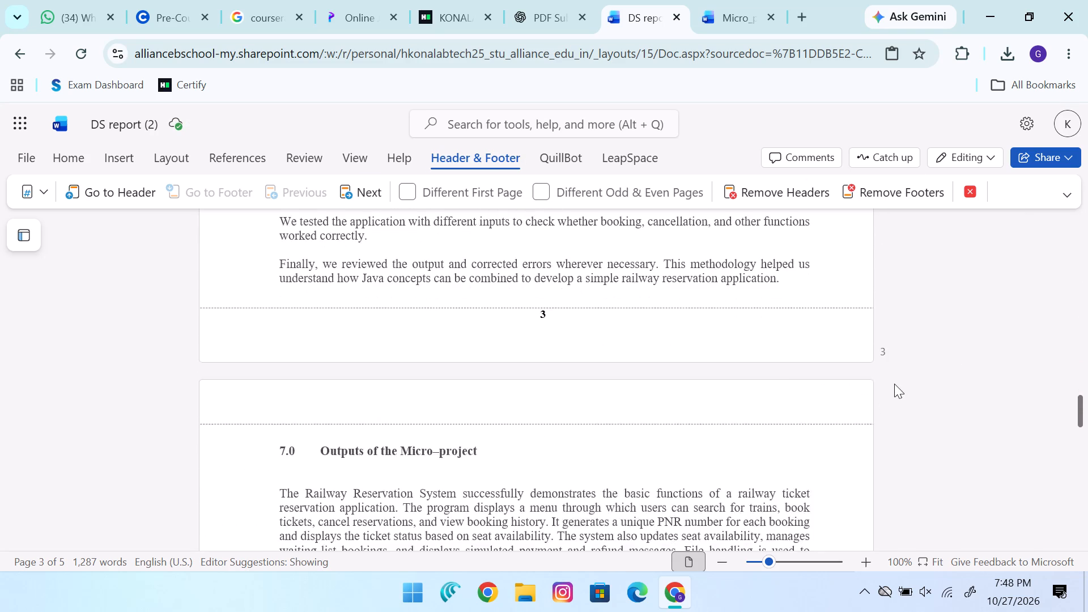
scroll(894, 384, "down", 20)
scroll(894, 384, "down", 20)
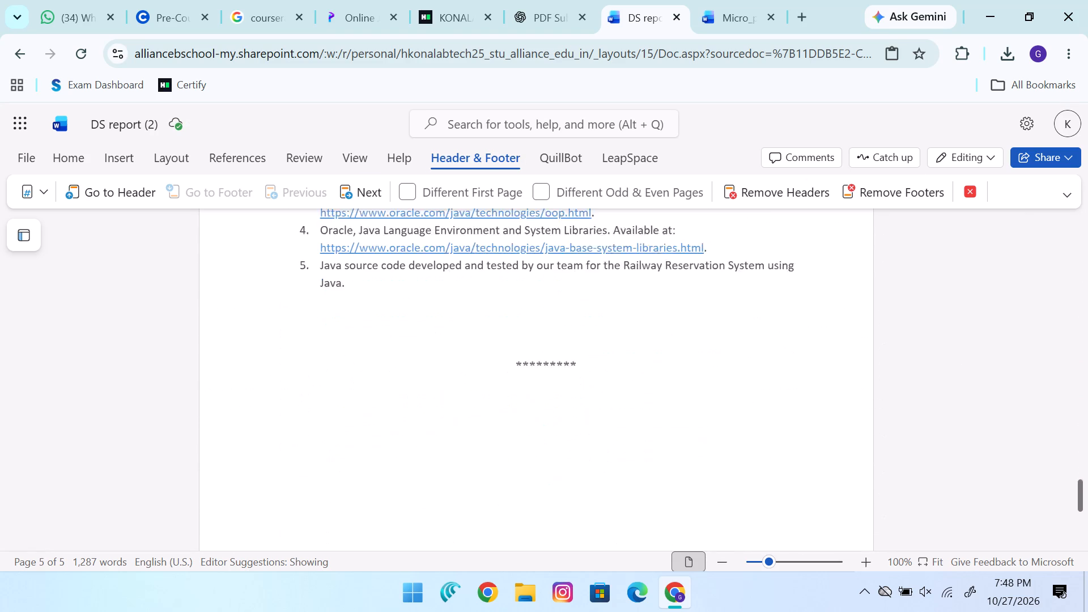
scroll(851, 390, "down", 20)
scroll(851, 390, "down", 20)
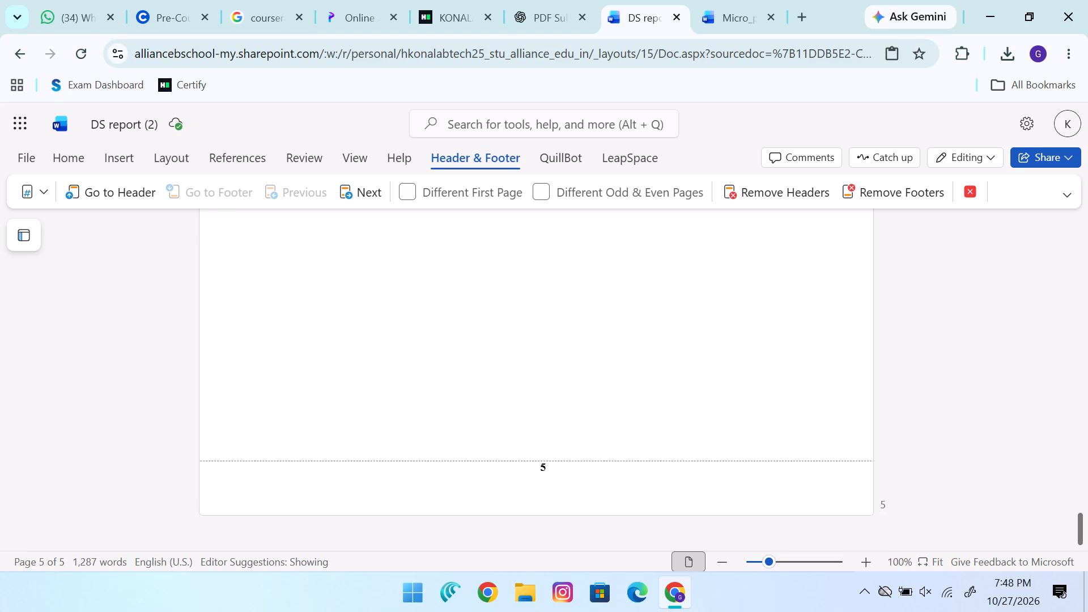
scroll(861, 414, "down", 2)
scroll(712, 385, "up", 2)
scroll(594, 372, "up", 1)
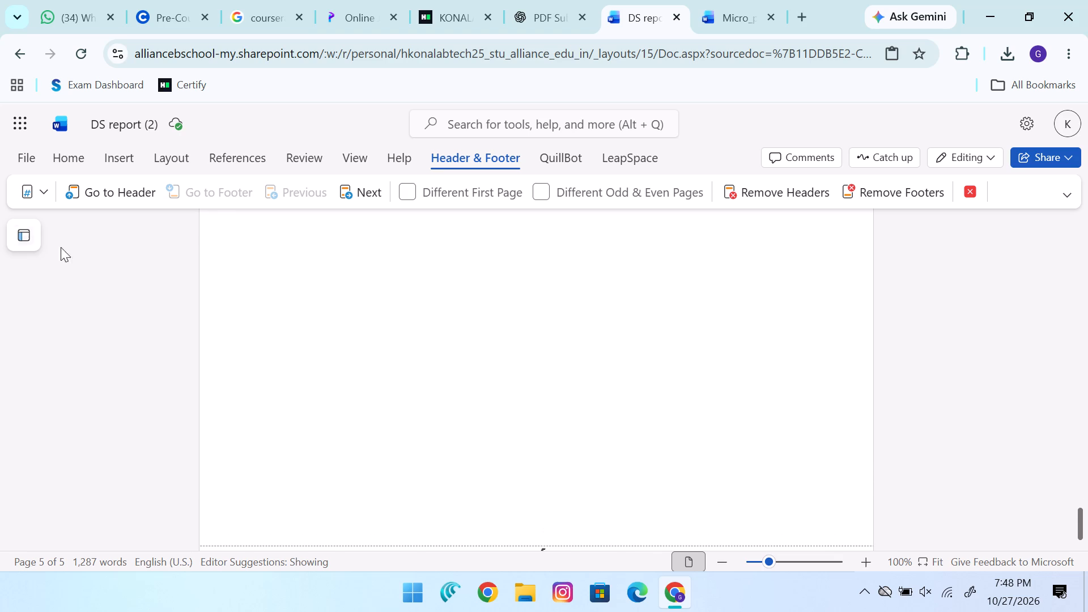
Return from footer editing to the body text and add two new lines after the closing row of asterisks on the last page.
left_click(114, 161)
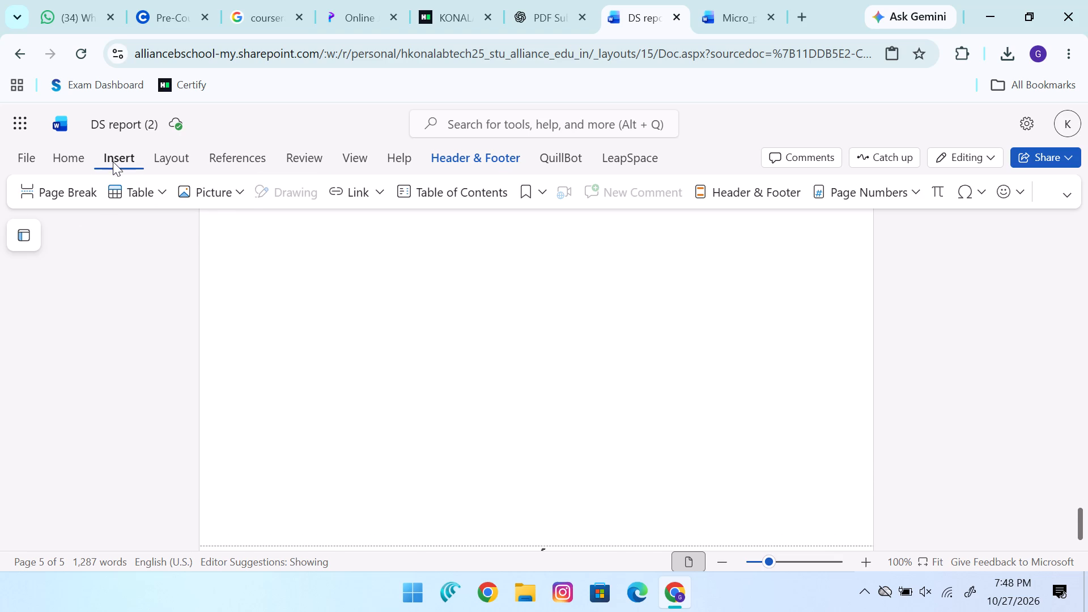
scroll(174, 275, "up", 7)
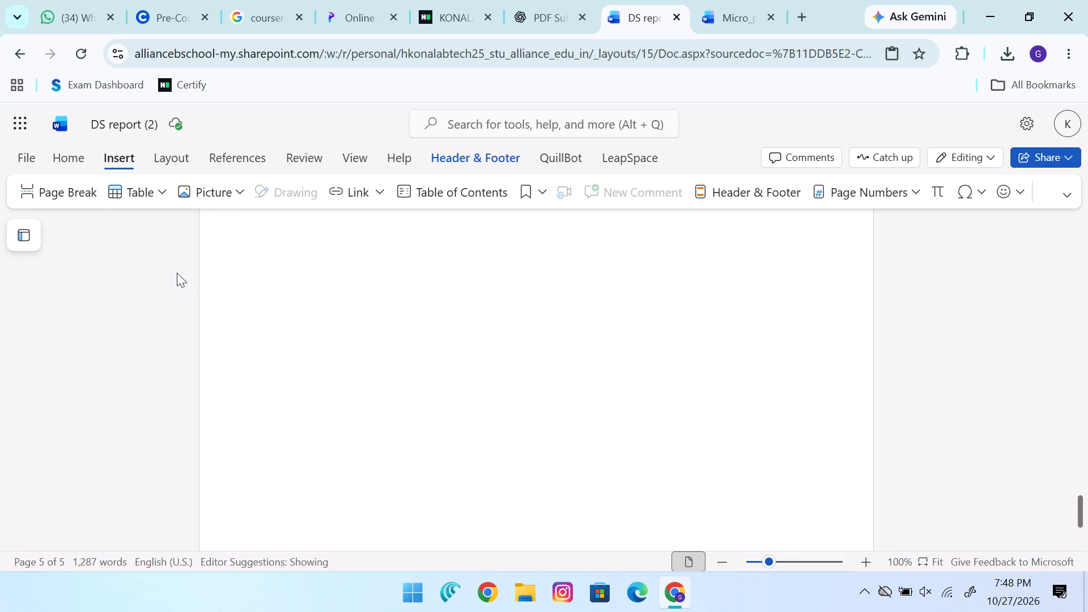
scroll(180, 273, "up", 5)
scroll(789, 317, "up", 4)
scroll(551, 333, "down", 5)
left_click(643, 323)
scroll(643, 323, "down", 8)
scroll(520, 314, "up", 3)
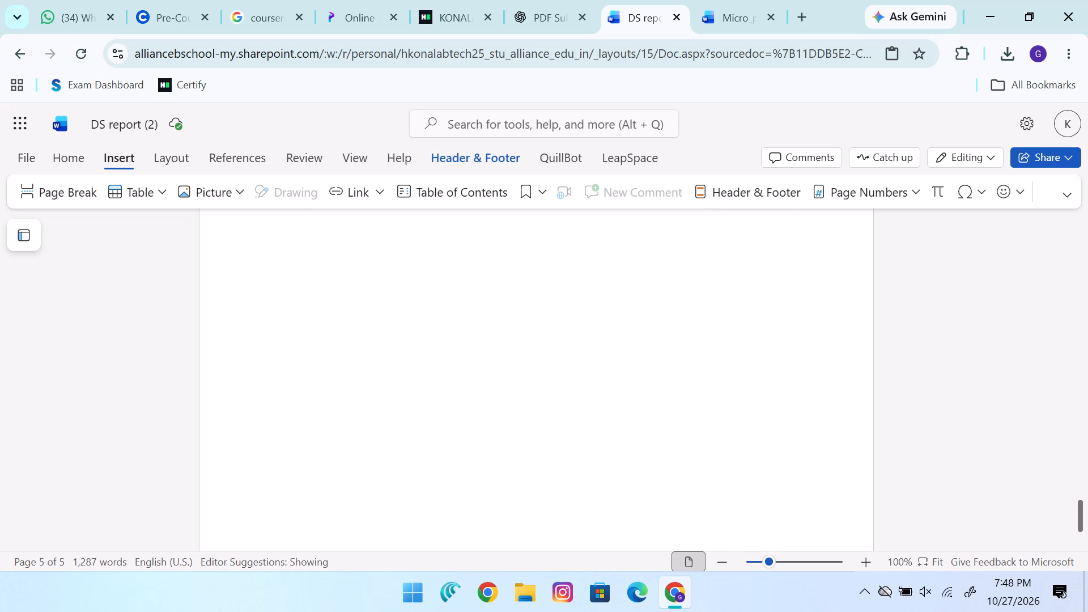
scroll(520, 314, "up", 9)
left_click(630, 381)
left_click(542, 405)
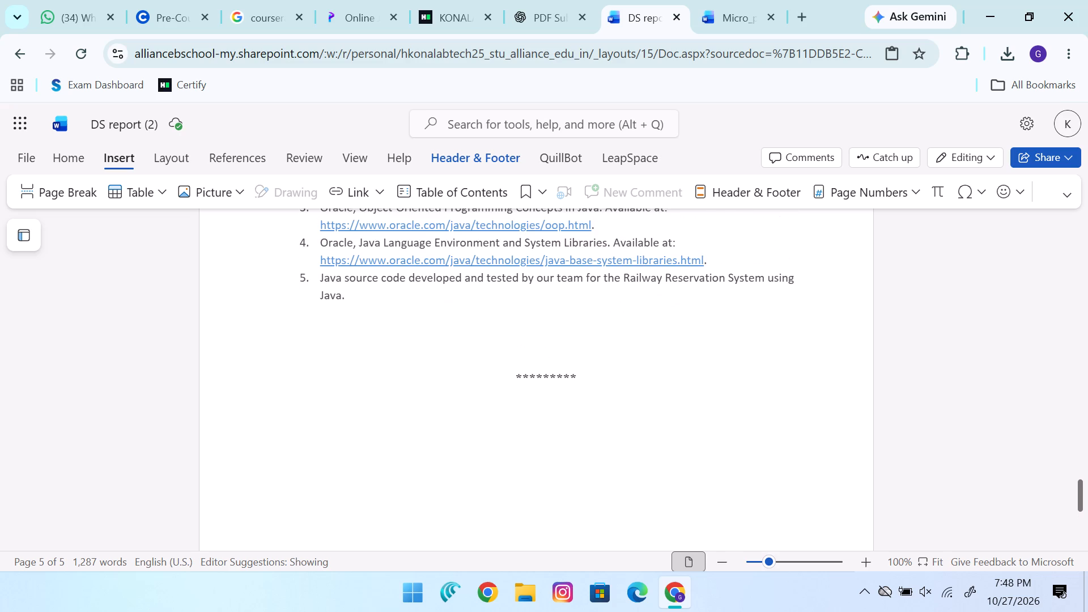
left_click(586, 370)
left_click_drag(587, 370, 589, 382)
left_click(589, 382)
left_click(579, 369)
left_click_drag(577, 369, 564, 373)
left_click(561, 372)
left_click(58, 159)
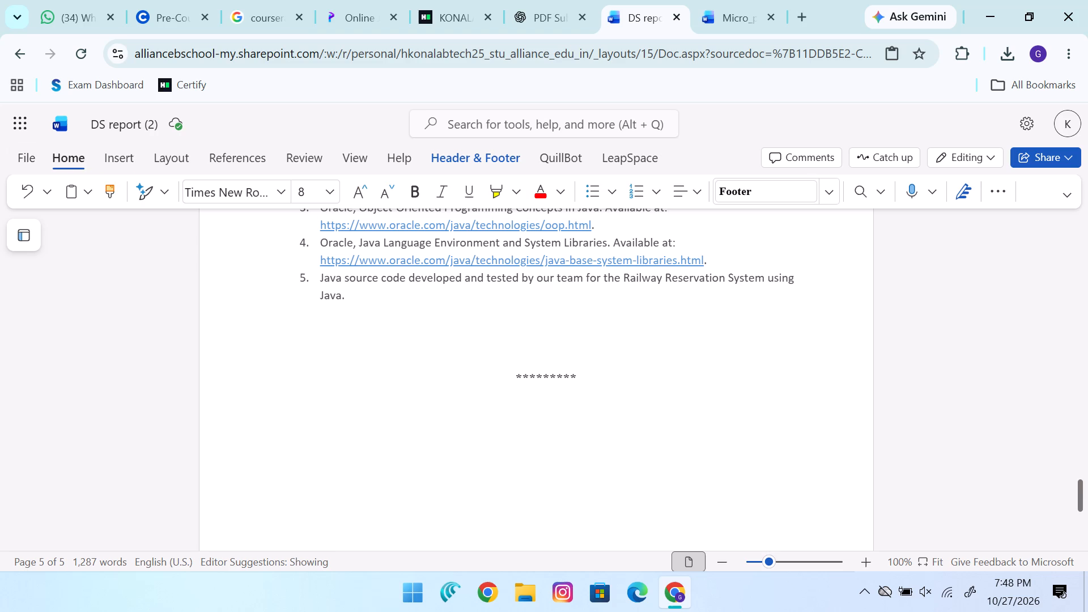
left_click(615, 362)
left_click(610, 377)
double_click(561, 375)
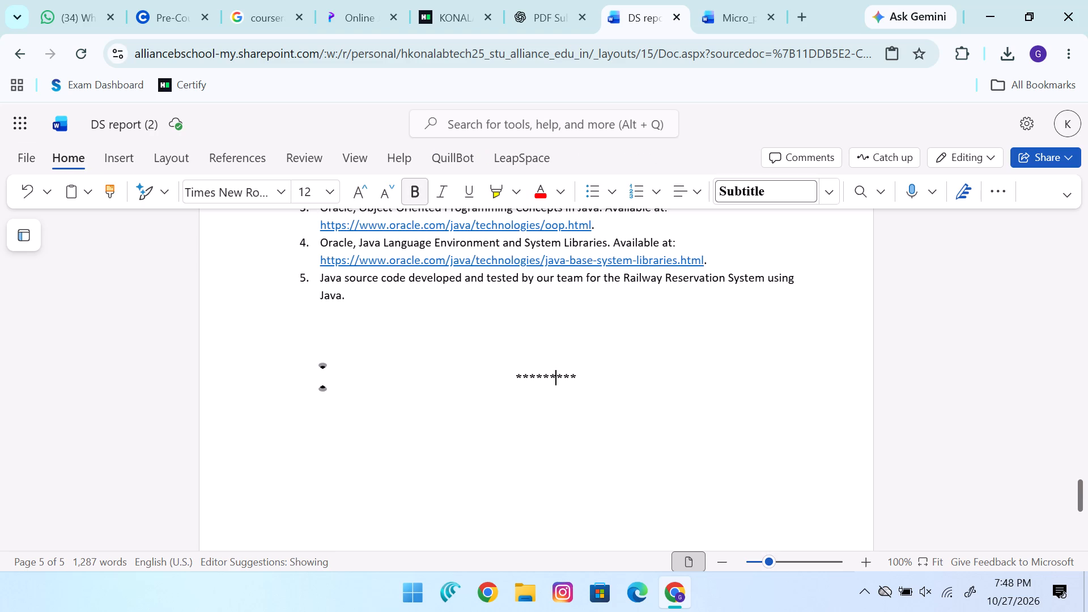
left_click_drag(508, 407, 569, 403)
left_click(599, 378)
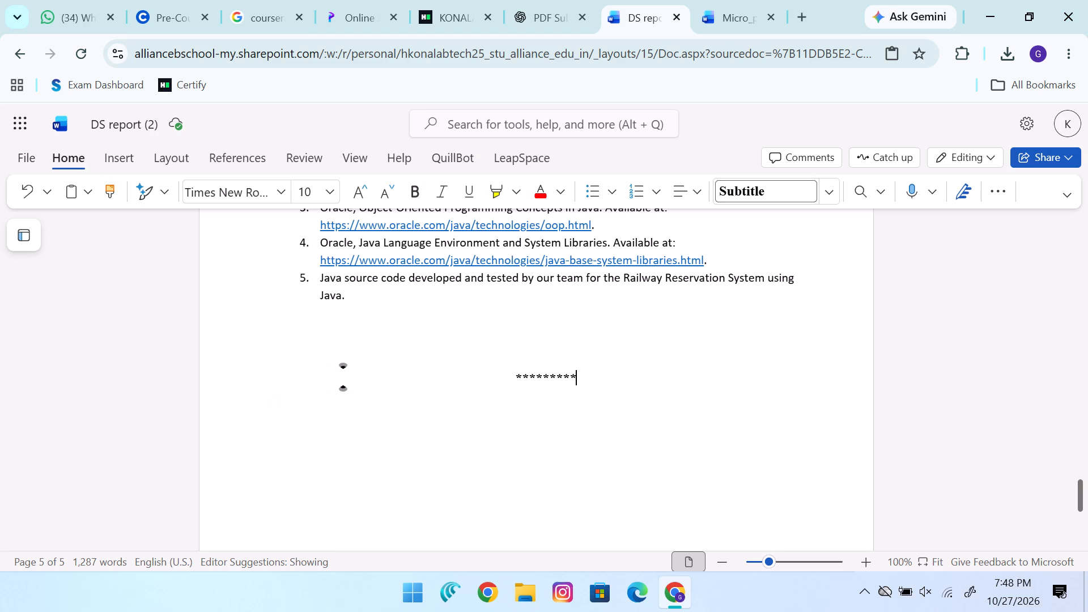
left_click(600, 381)
key("Return")
key("Return")
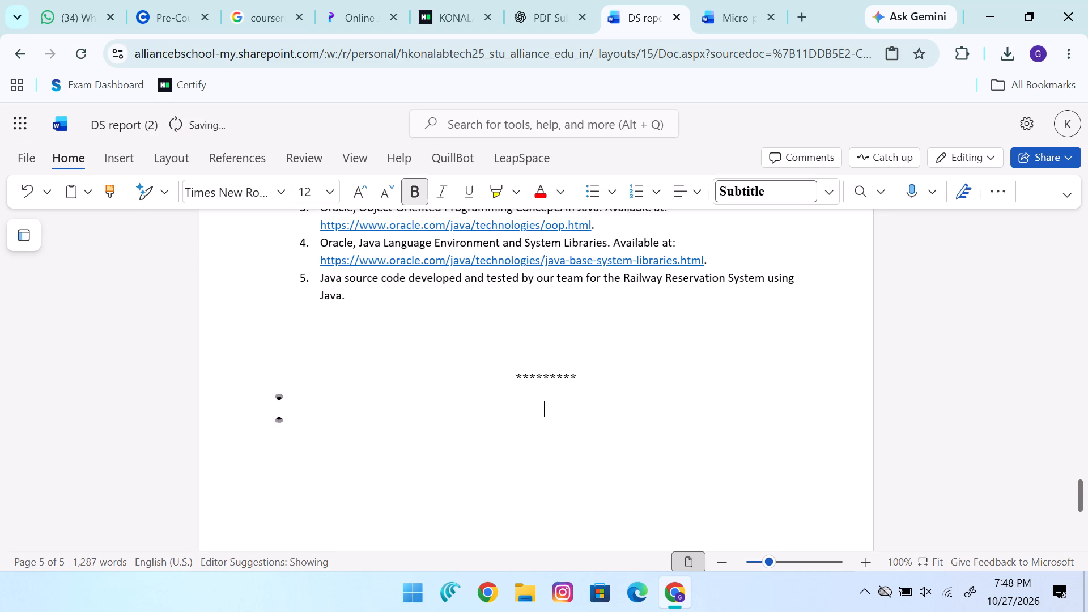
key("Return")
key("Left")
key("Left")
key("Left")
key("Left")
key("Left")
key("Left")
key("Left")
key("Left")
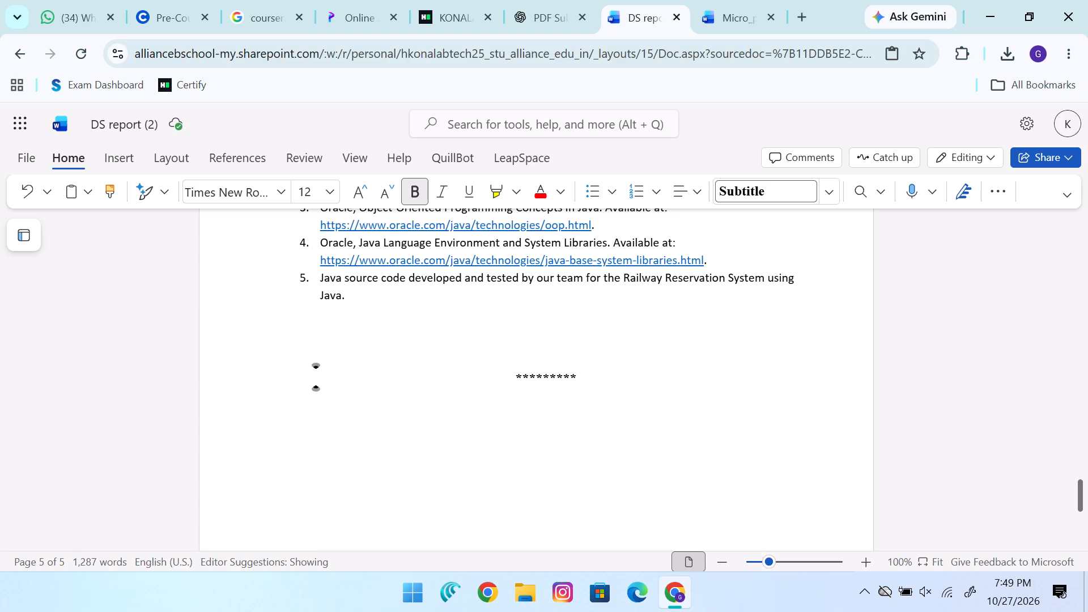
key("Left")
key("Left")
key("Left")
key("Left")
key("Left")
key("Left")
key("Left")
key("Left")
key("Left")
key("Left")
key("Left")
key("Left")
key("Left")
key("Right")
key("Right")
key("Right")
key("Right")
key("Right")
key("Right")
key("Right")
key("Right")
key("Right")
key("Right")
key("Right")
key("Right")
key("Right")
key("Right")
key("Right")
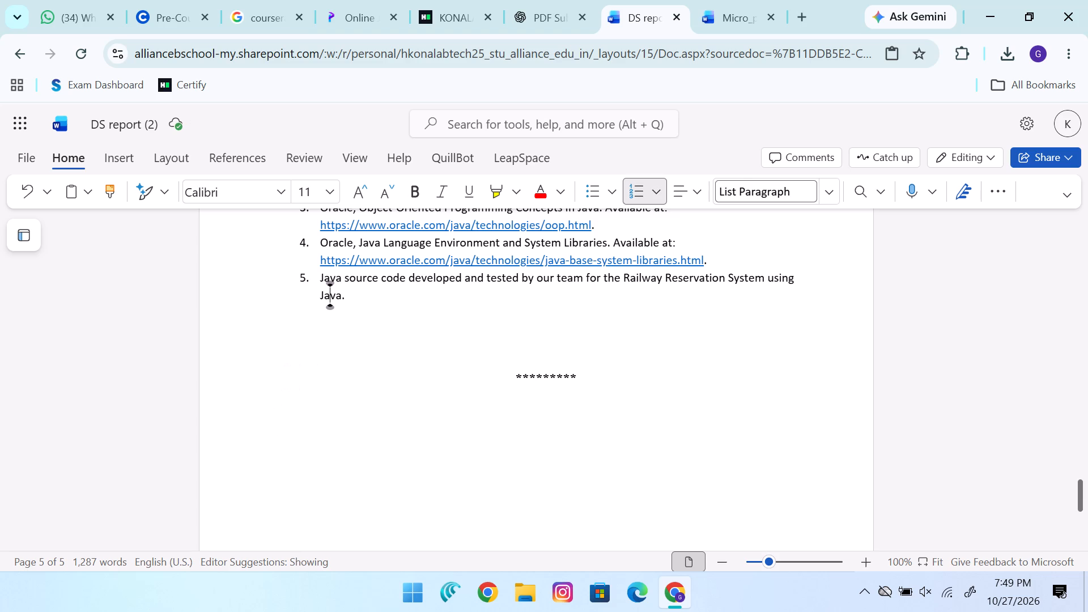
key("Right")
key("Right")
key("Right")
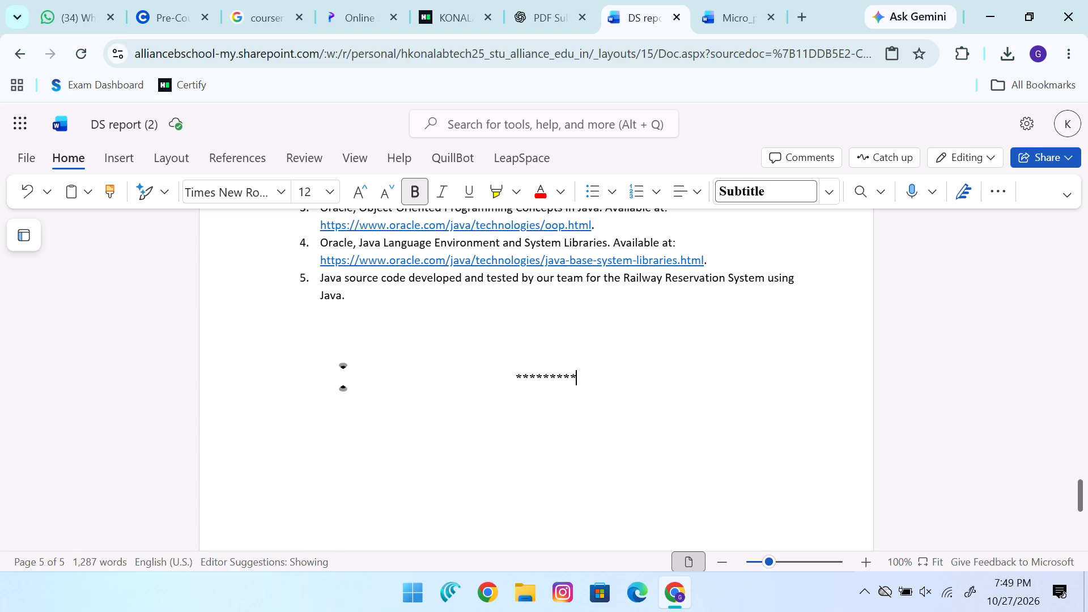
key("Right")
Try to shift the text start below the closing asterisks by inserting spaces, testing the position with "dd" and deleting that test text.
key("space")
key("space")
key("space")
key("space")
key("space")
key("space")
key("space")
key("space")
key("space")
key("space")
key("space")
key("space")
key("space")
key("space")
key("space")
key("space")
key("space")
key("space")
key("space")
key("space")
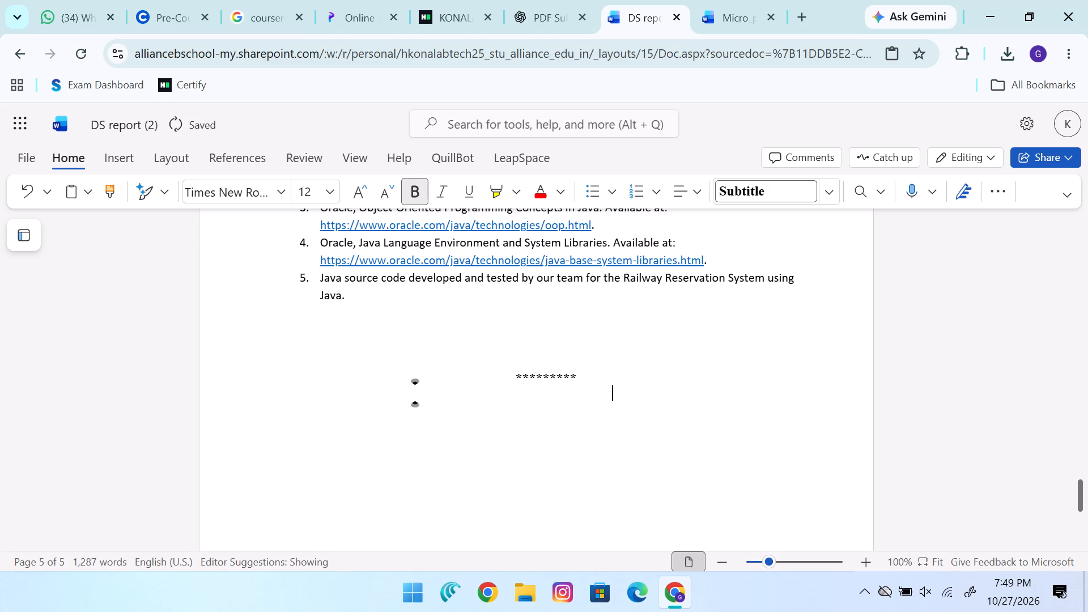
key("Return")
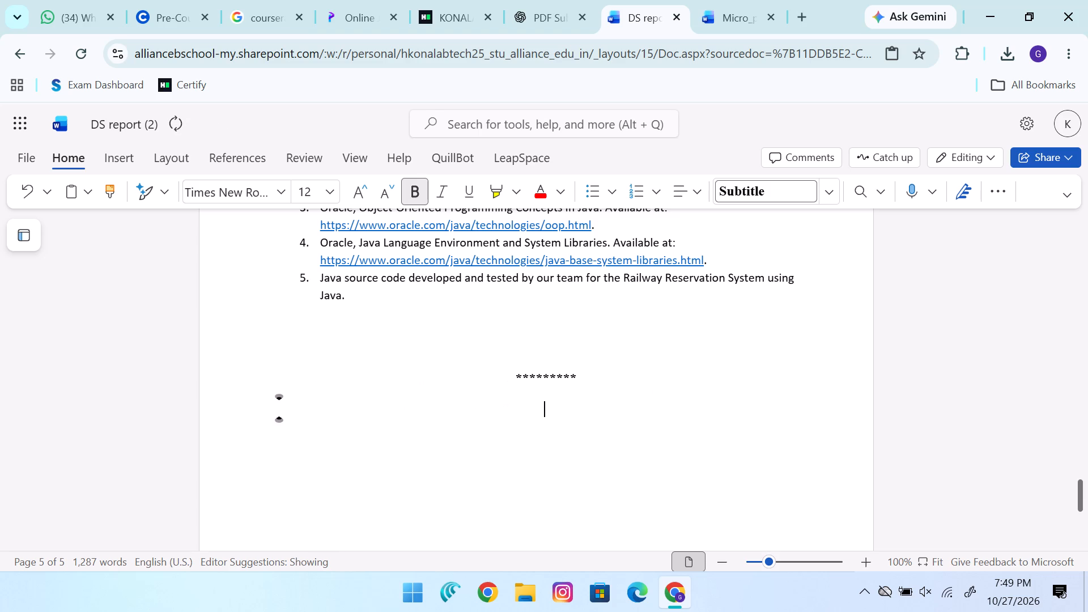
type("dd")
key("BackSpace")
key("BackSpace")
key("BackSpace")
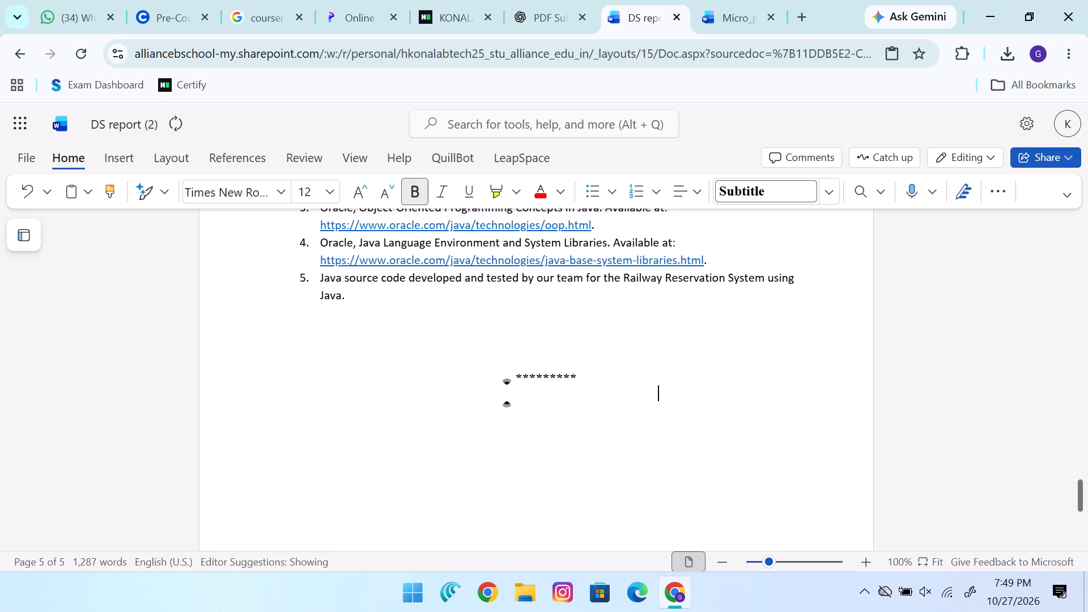
Left-align the blank paragraph below the closing row of asterisks, checking it with a trial letter that is removed again.
left_click(694, 192)
left_click(680, 261)
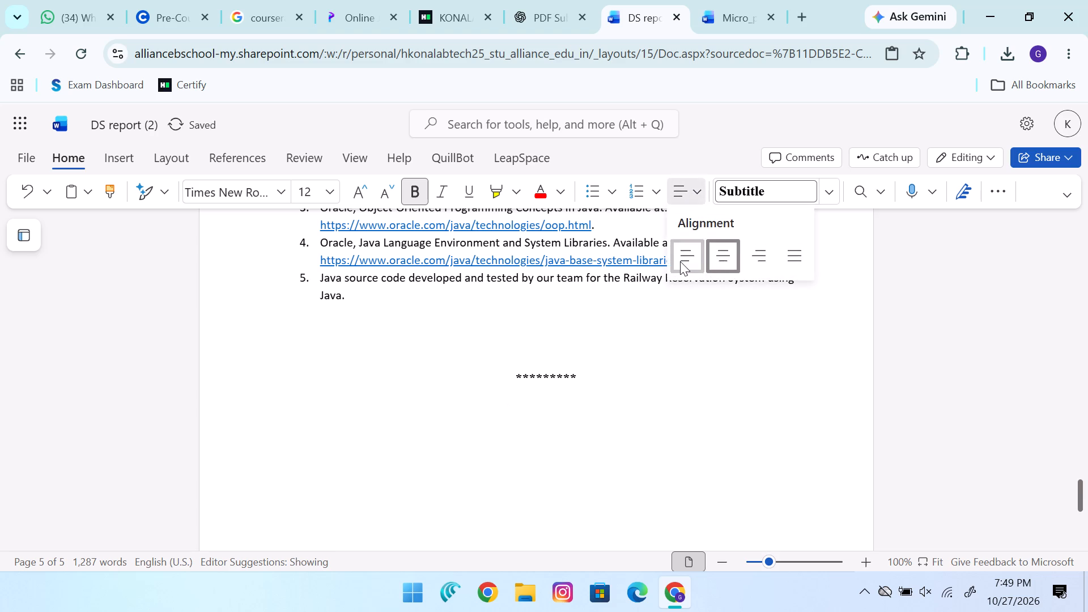
key("s")
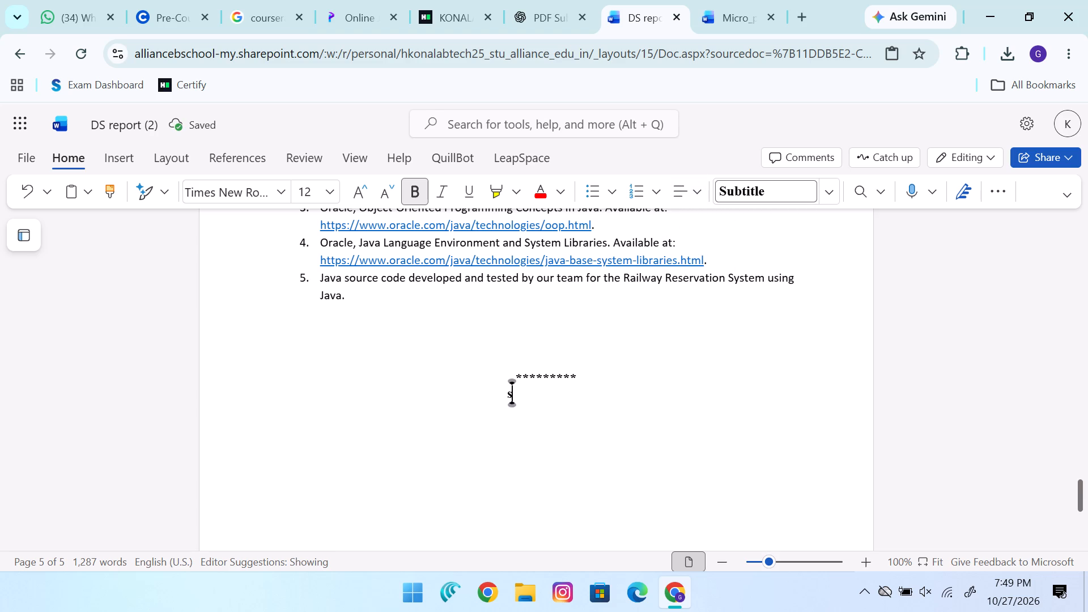
key("BackSpace")
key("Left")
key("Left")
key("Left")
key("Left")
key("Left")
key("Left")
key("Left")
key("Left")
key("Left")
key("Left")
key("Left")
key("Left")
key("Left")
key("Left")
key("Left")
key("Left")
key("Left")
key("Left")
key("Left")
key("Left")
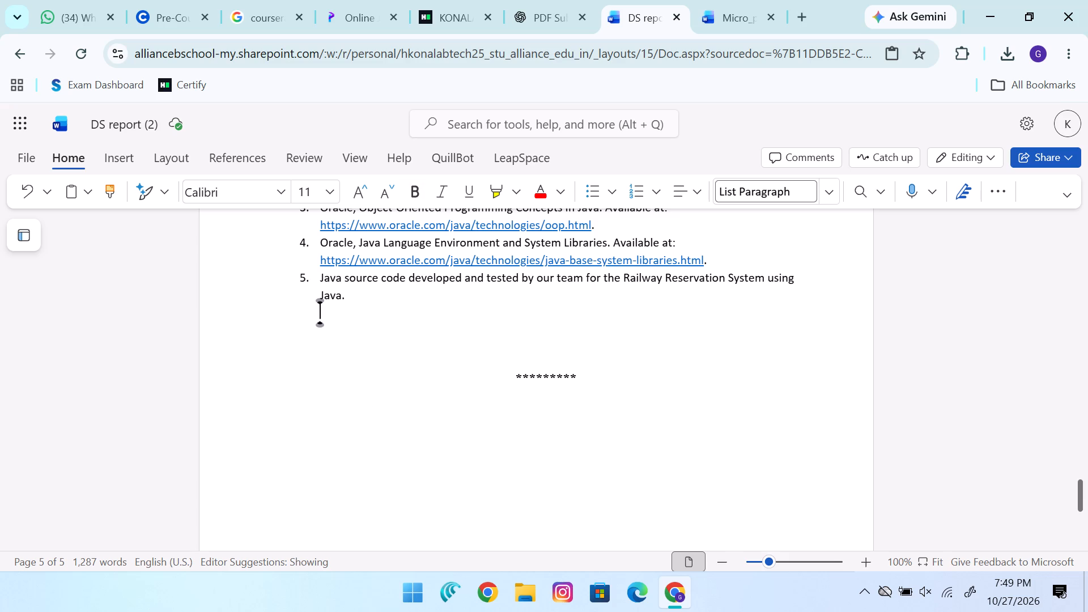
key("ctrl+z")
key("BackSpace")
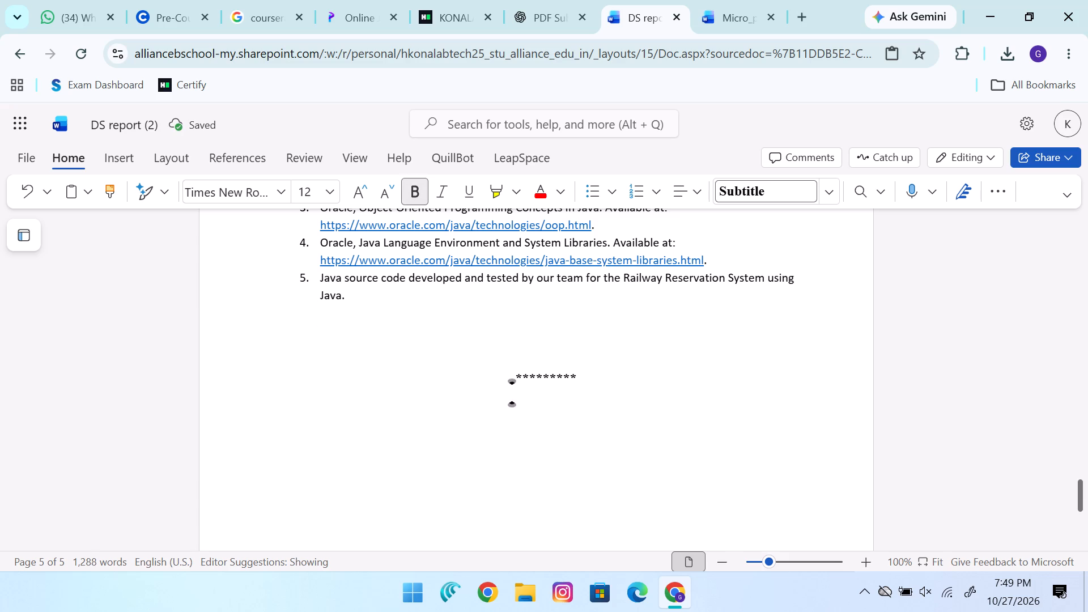
Start a heading with the word "Code" on a new line at the left margin below the closing asterisks.
key("Left")
key("Left")
key("Left")
key("Left")
key("Left")
key("Left")
key("Left")
key("Left")
key("Left")
key("Left")
key("Left")
key("Left")
key("Left")
key("Left")
key("Left")
key("Left")
key("Left")
key("Left")
key("Left")
key("Left")
key("Left")
key("Left")
key("Left")
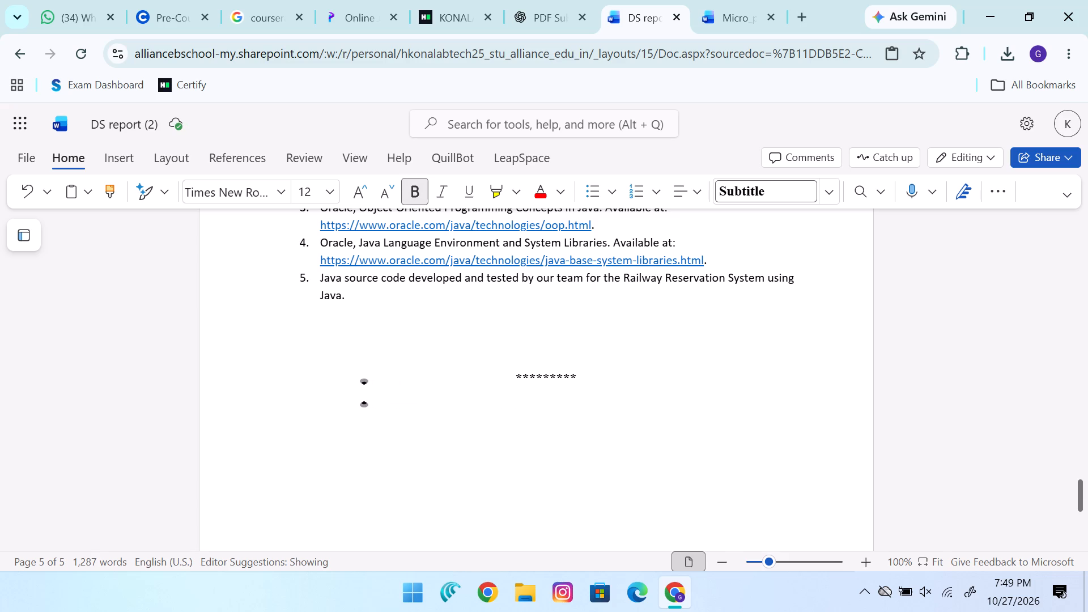
key("Left")
key("Left")
key("Left")
key("Left")
key("Left")
key("Left")
key("Left")
key("Left")
key("Left")
key("Left")
key("Left")
key("Left")
key("Left")
key("Left")
key("Left")
key("Left")
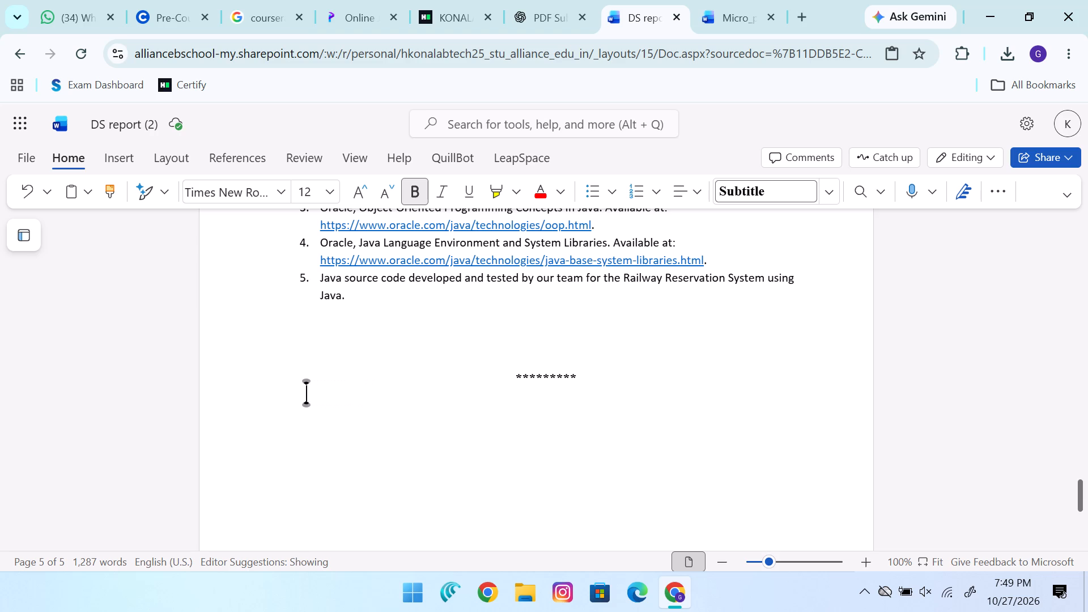
key("Return")
type("code")
key("space")
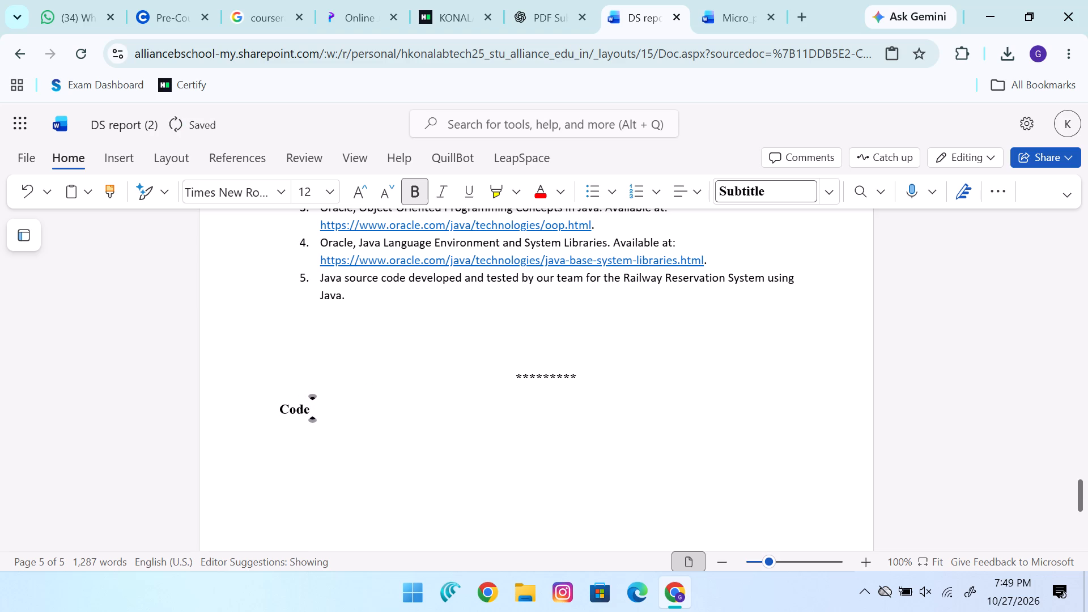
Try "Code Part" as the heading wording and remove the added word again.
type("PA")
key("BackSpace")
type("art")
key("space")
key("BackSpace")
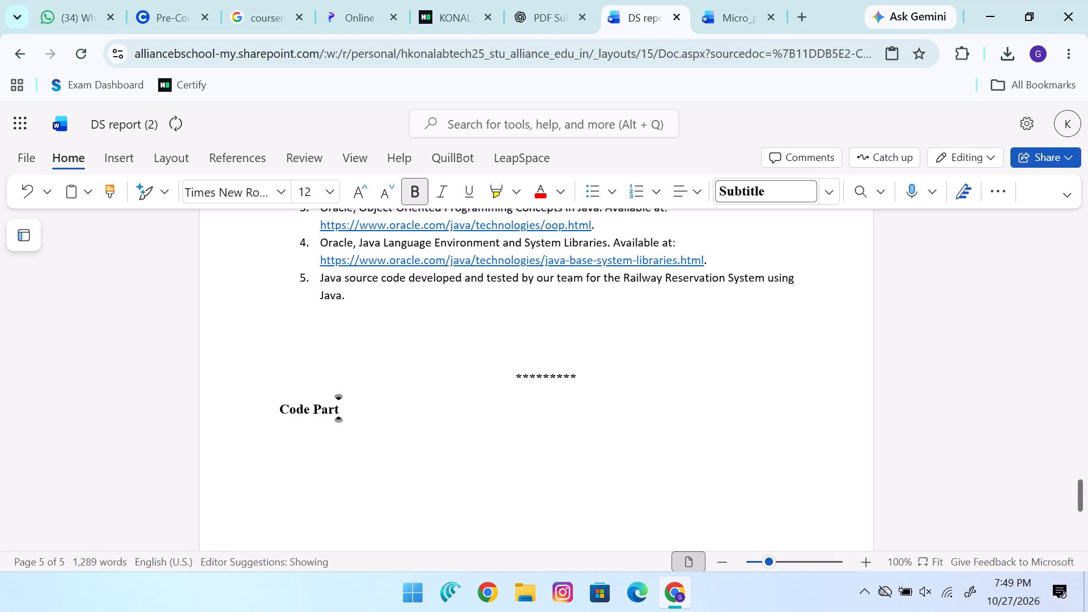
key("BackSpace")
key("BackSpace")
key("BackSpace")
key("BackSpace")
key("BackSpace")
Extend the heading below the closing asterisks so that it reads "Code for the".
key("space")
type("for")
key("space")
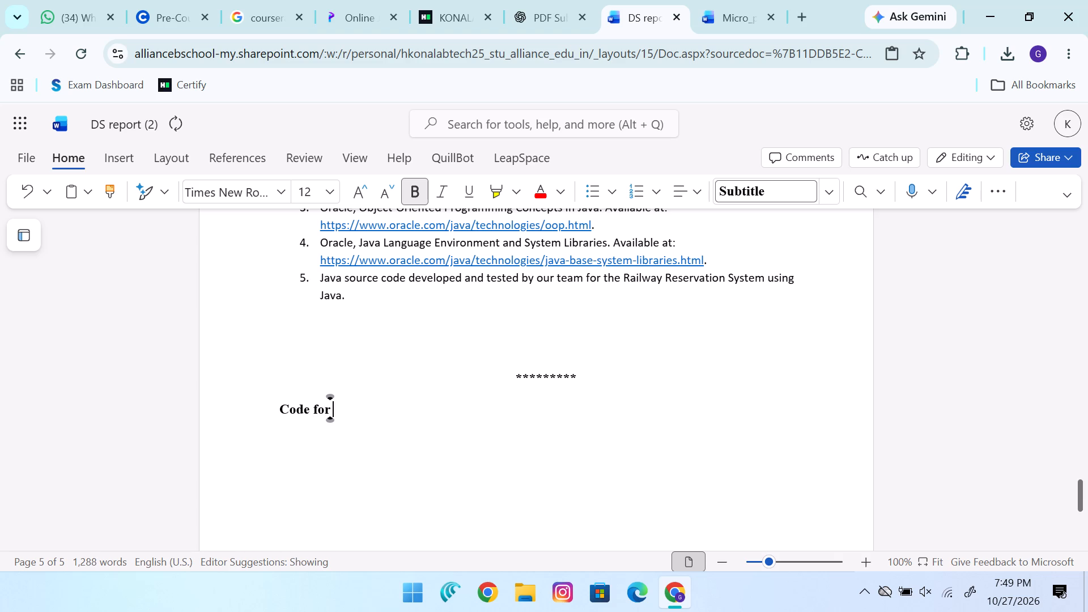
type("the")
key("space")
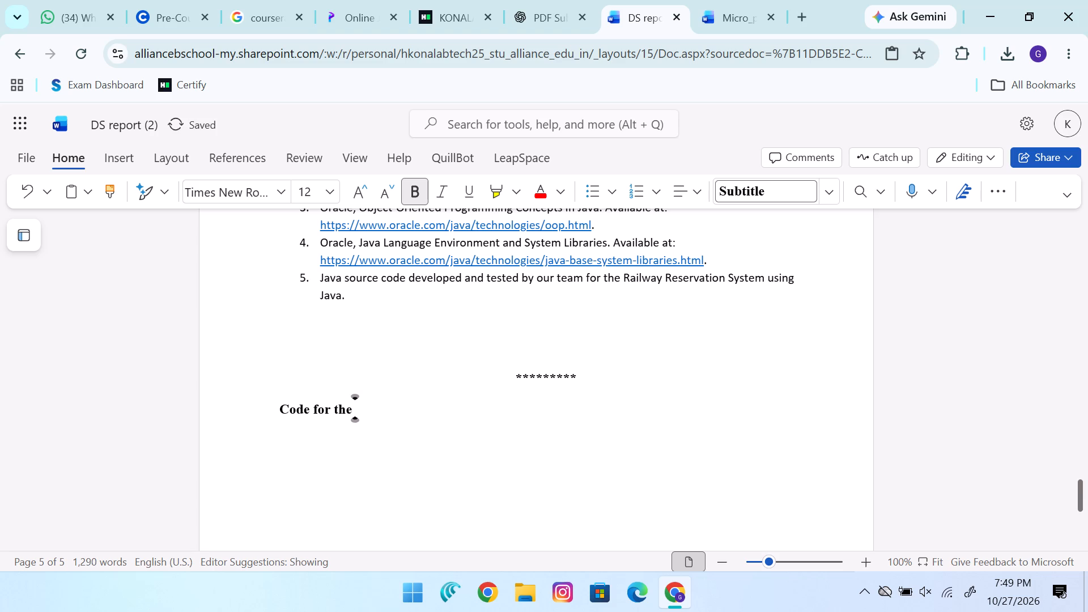
type("Pr")
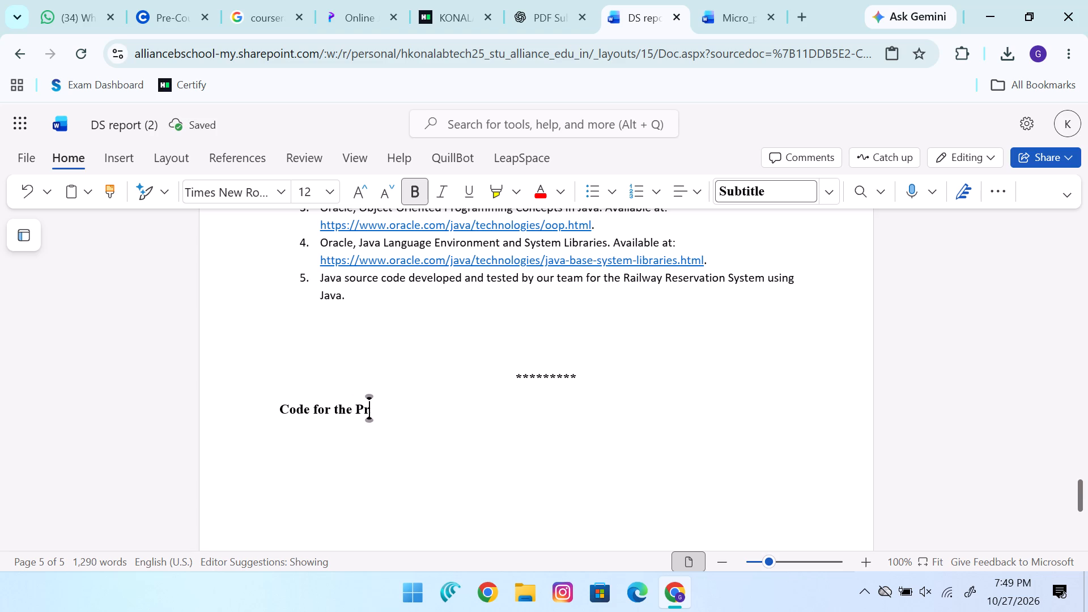
key("BackSpace")
key("BackSpace")
key("Left")
key("Left")
key("Left")
key("Left")
key("Left")
key("Left")
key("Left")
key("Left")
key("Left")
key("Left")
key("Left")
key("Left")
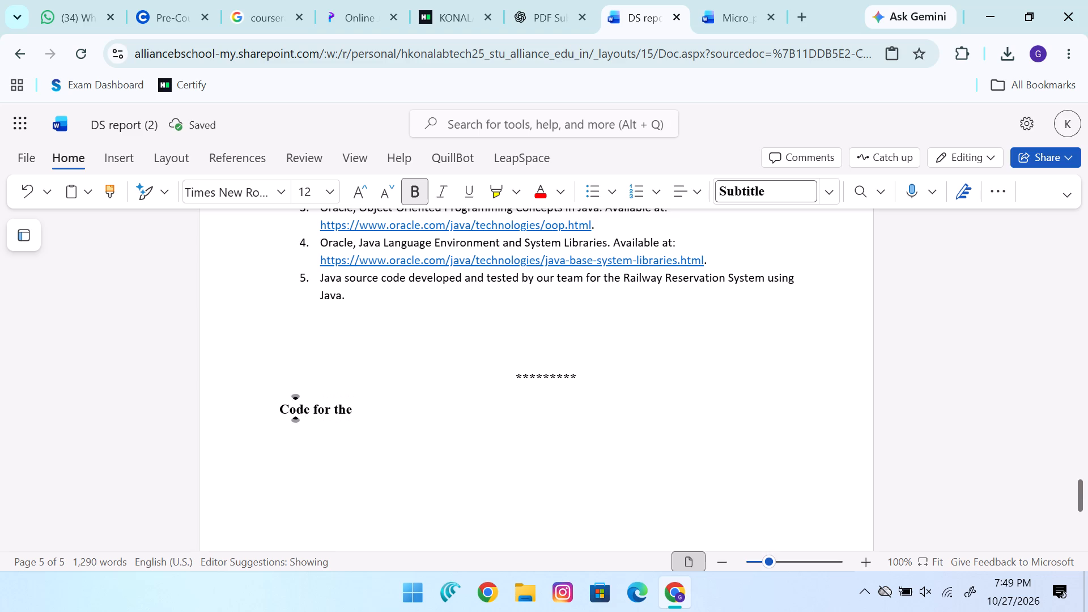
key("Left")
key("Return")
key("Return")
key("Return")
key("Return")
key("Return")
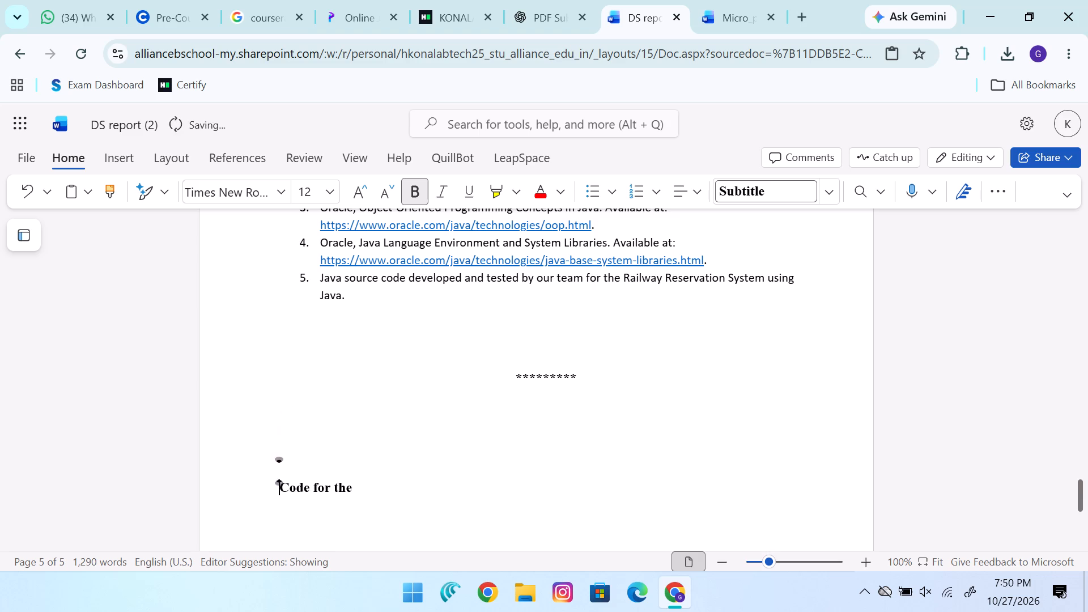
key("Return")
key("Return")
key("Return")
key("Return")
key("Return")
key("Return")
key("Return")
key("Return")
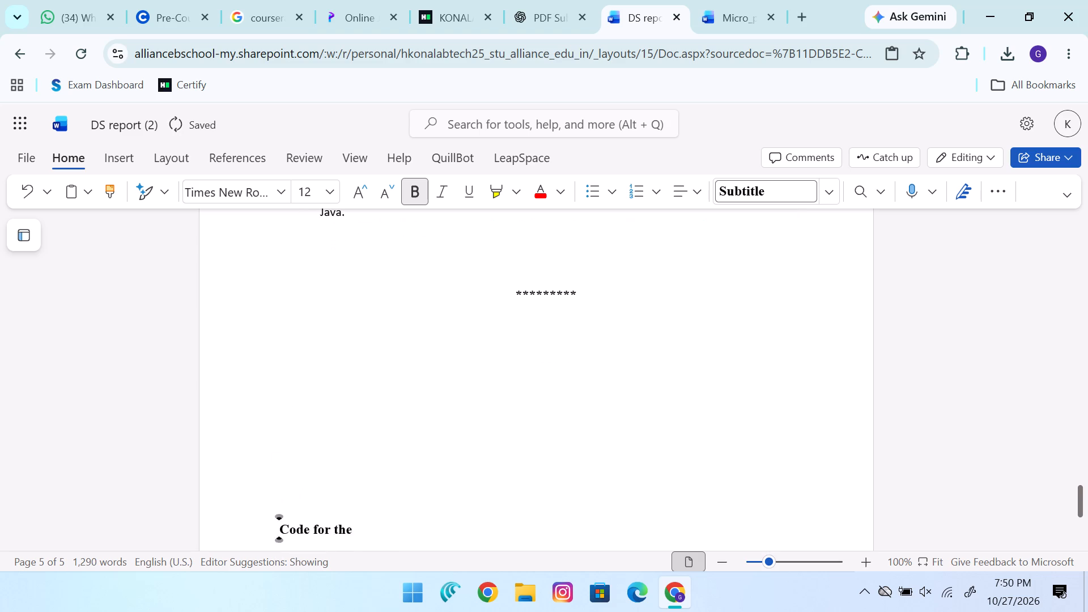
key("Return")
key("Return")
key("Return")
key("Return")
key("Return")
key("Return")
key("Return")
key("Return")
key("Return")
key("Return")
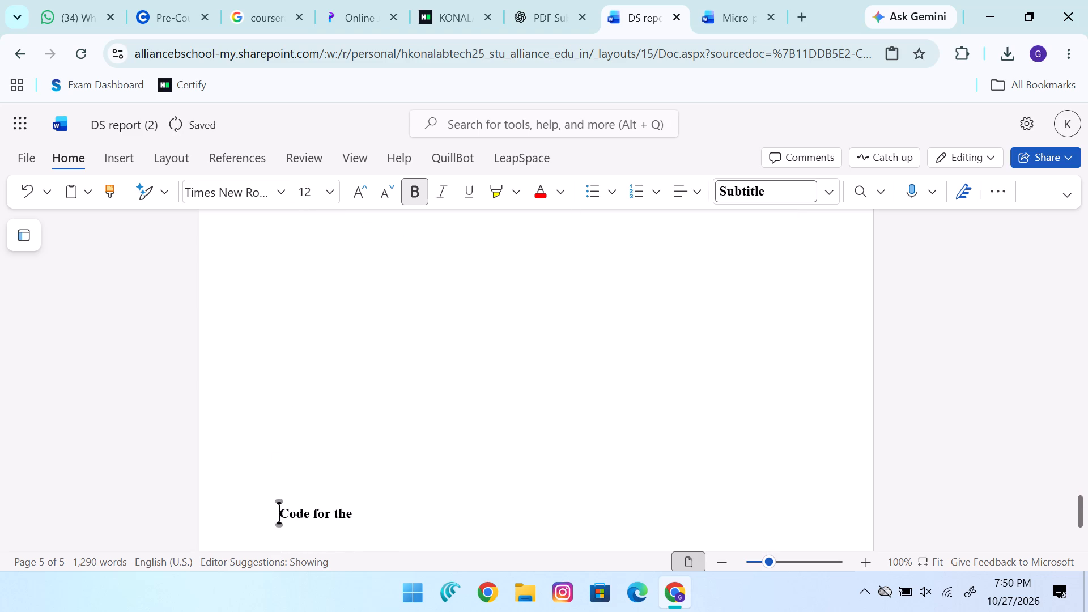
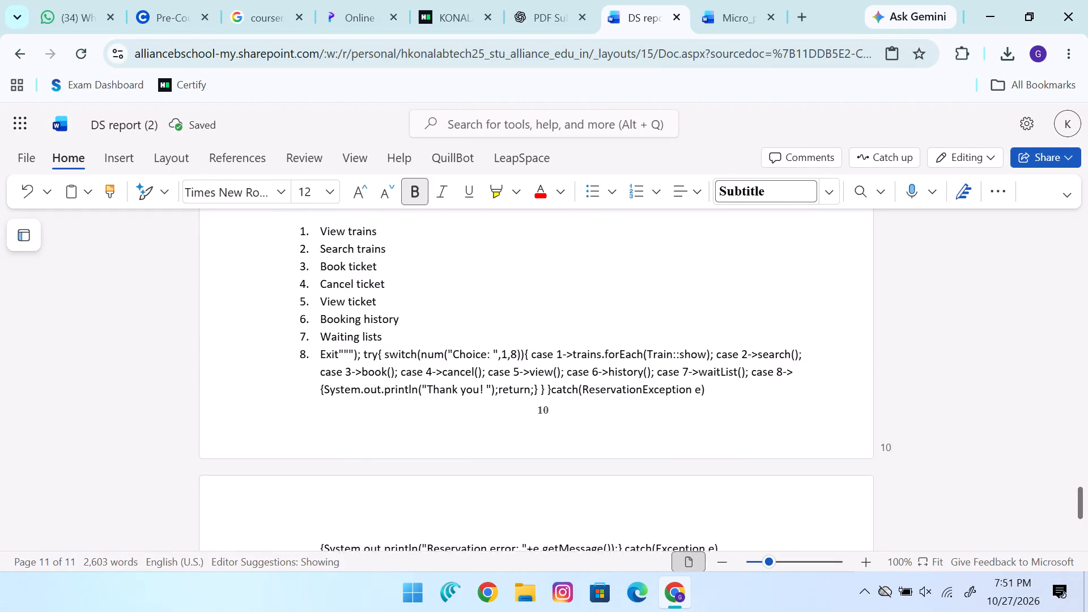
Look back through the Java code pasted in the DS report, from the closing menu code to the Train class.
scroll(546, 422, "up", 9)
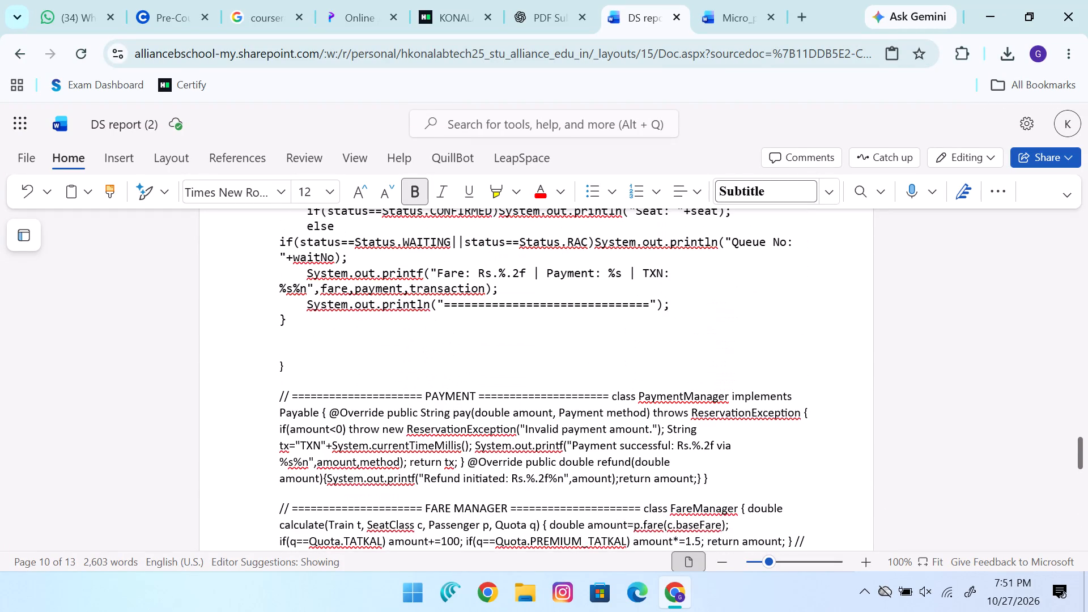
scroll(546, 419, "up", 5)
scroll(546, 418, "up", 19)
scroll(545, 417, "up", 3)
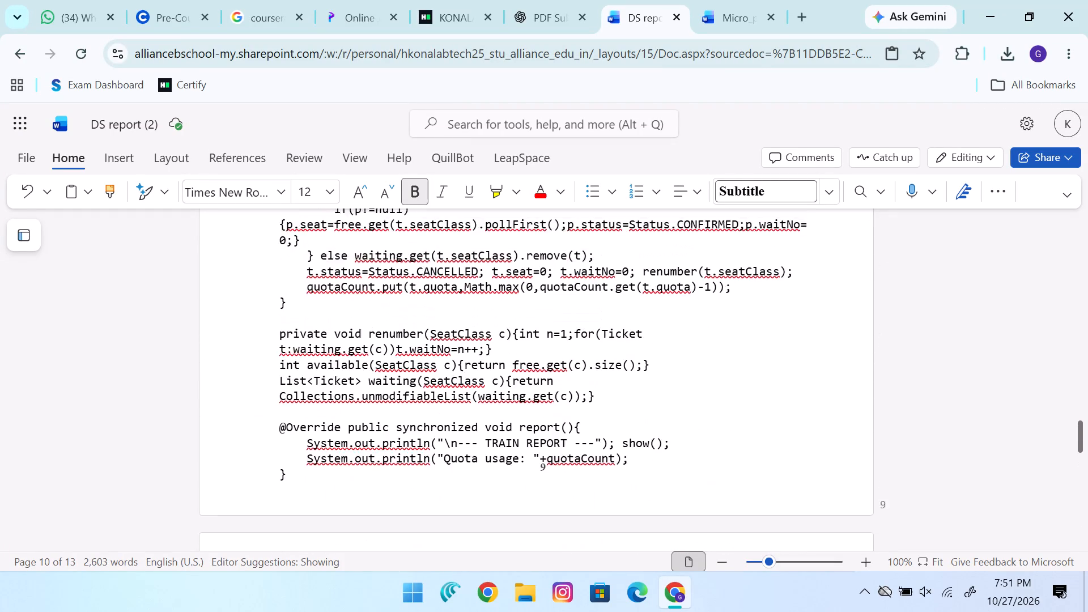
scroll(545, 417, "up", 20)
scroll(545, 417, "up", 19)
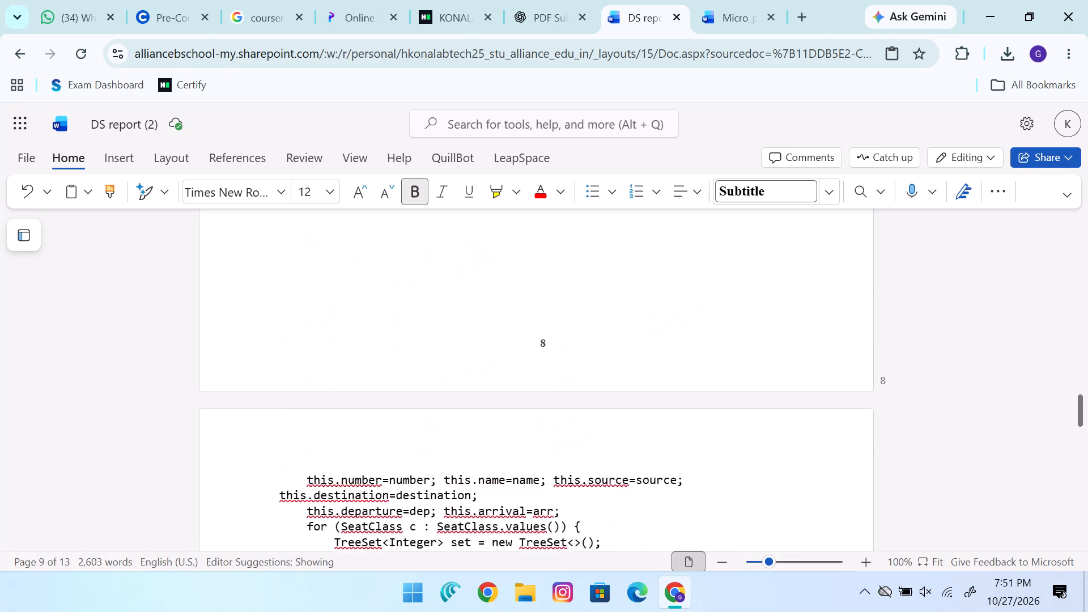
scroll(533, 416, "up", 20)
scroll(533, 416, "up", 18)
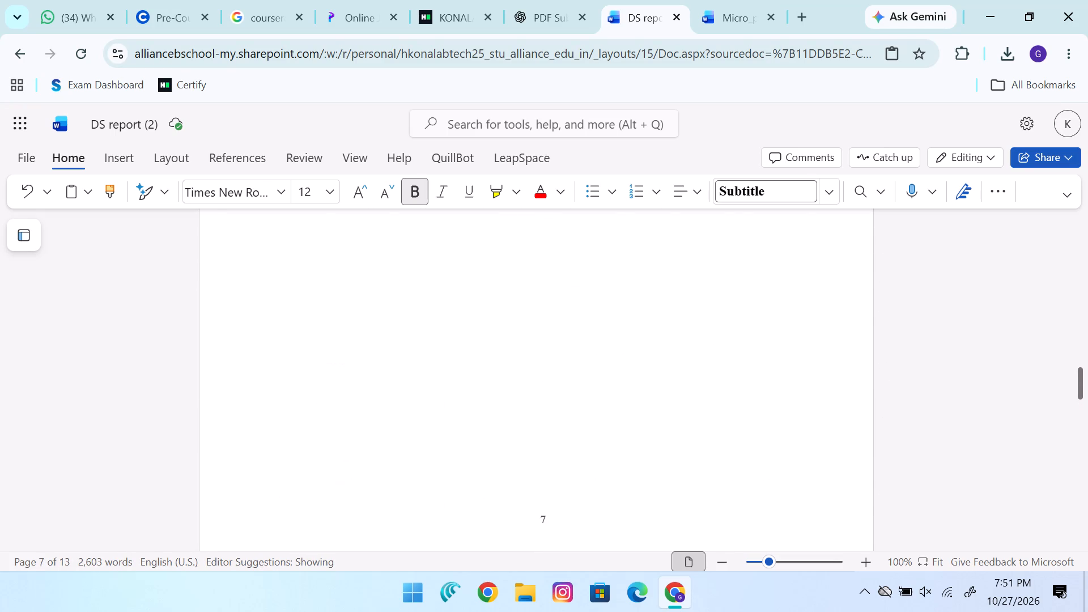
scroll(525, 417, "up", 12)
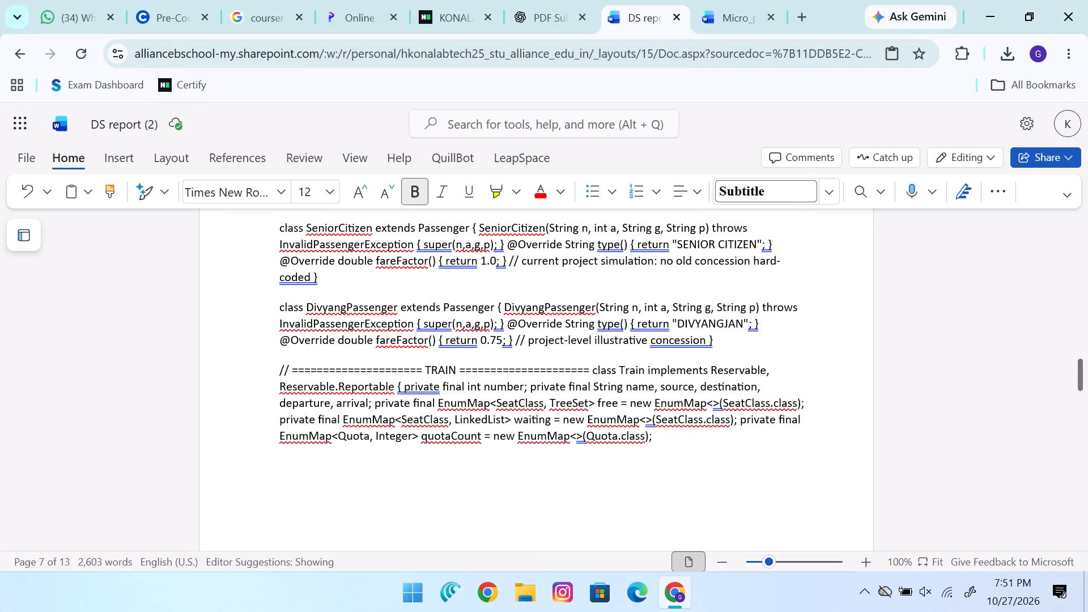
Undo all recent edits back to the earliest available state, removing the pasted Java code and the changes around its heading.
key("ctrl+z")
key("ctrl+z")
key("ctrl+z")
key("ctrl+z")
key("ctrl+z")
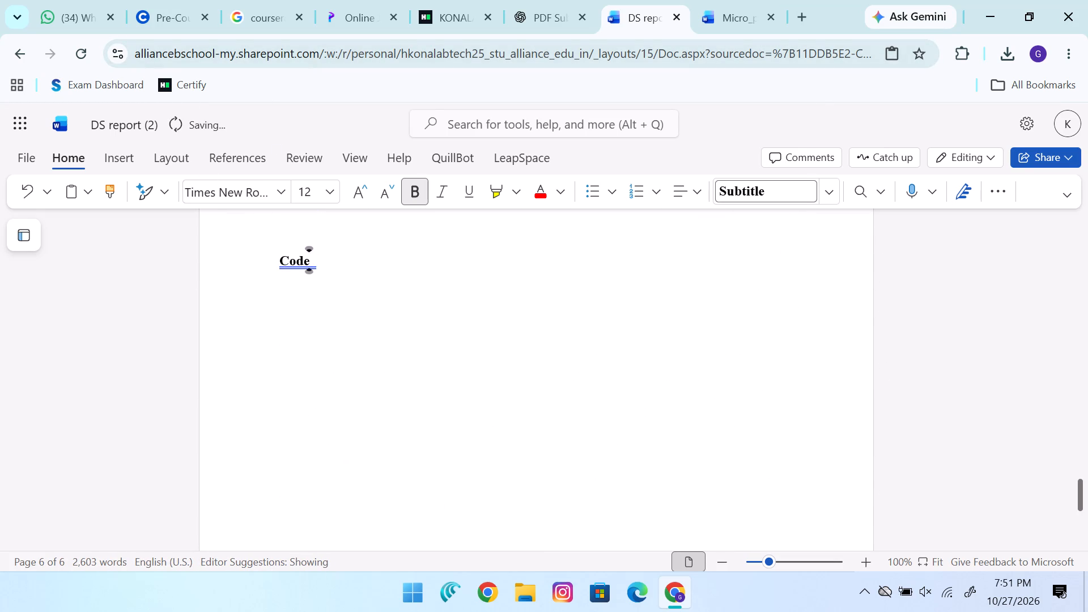
key("ctrl+z")
key("ctrl+z")
key("ctrl+z")
key("ctrl+z")
key("ctrl+z")
key("ctrl+z")
key("ctrl+z")
key("ctrl+z")
key("ctrl+z")
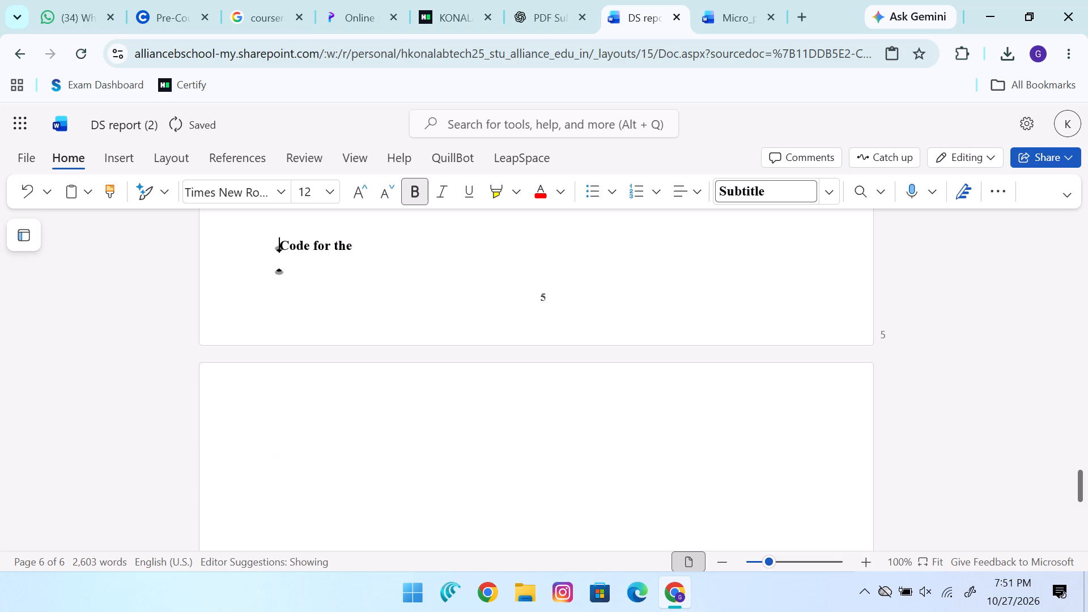
key("ctrl+z")
key("ctrl+z")
key("ctrl+z")
key("ctrl+z")
key("ctrl+z")
key("ctrl+z")
key("ctrl+z")
key("ctrl+z")
key("ctrl+z")
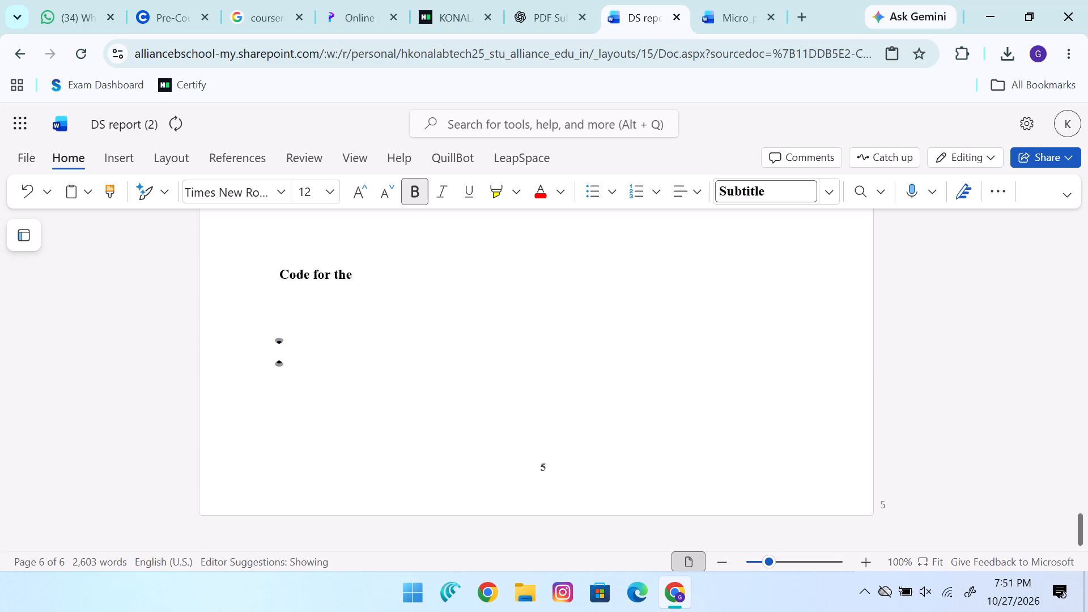
key("ctrl+z")
key("ctrl+z")
key("ctrl+z")
key("ctrl+z")
key("ctrl+z")
key("ctrl+z")
key("ctrl+z")
key("ctrl+z")
key("ctrl+z")
key("ctrl+z")
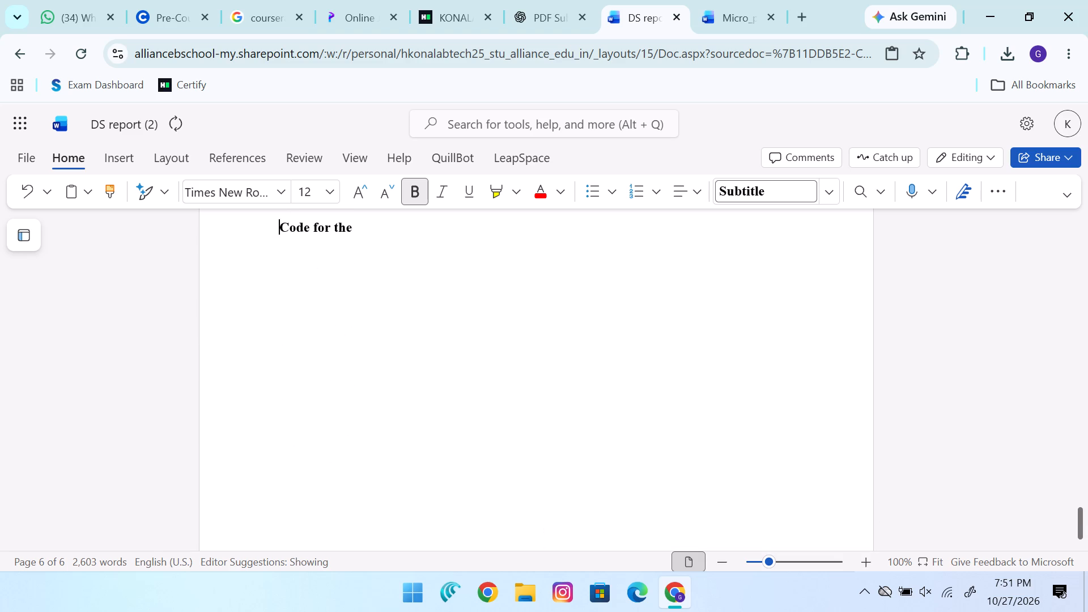
key("ctrl+z")
key("ctrl+z")
key("ctrl+z")
key("ctrl+z")
key("ctrl+z")
key("ctrl+z")
key("ctrl+z")
key("ctrl+z")
key("ctrl+z")
key("ctrl+z")
key("ctrl+z")
key("ctrl+z")
key("ctrl+z")
key("ctrl+z")
key("ctrl+z")
key("ctrl+z")
key("ctrl+z")
key("ctrl+z")
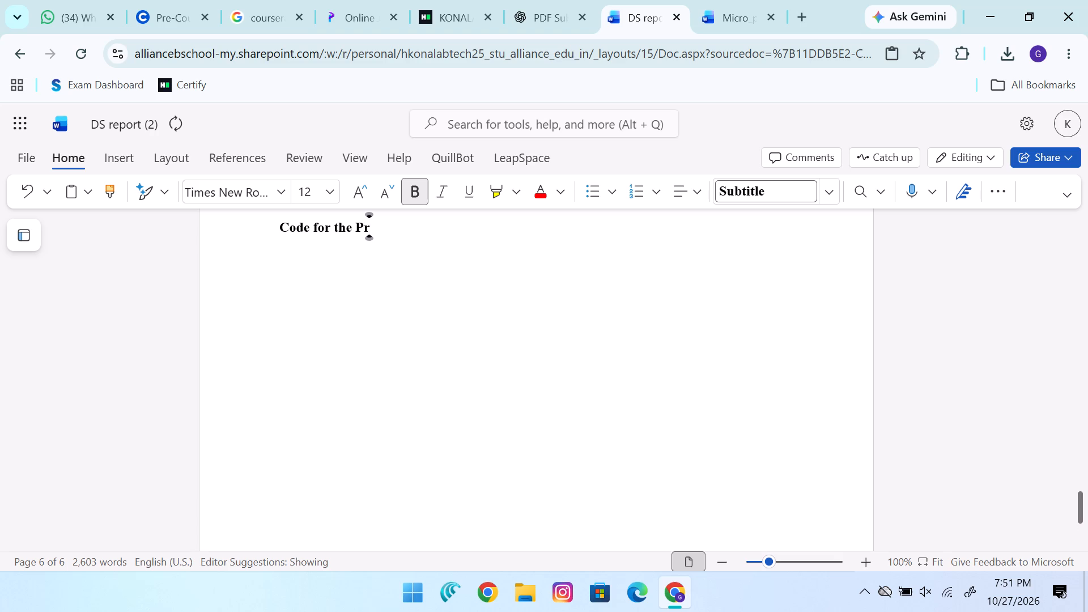
key("ctrl+z")
key("ctrl+z")
key("ctrl+z")
key("ctrl+z")
key("ctrl+z")
key("ctrl+z")
key("ctrl+z")
key("ctrl+z")
key("ctrl+z")
key("ctrl+z")
key("ctrl+z")
key("ctrl+z")
key("ctrl+z")
key("ctrl+z")
key("ctrl+z")
key("ctrl+z")
Delete the leftover "Code for the Pr" heading below the row of asterisks at the end of the report.
scroll(377, 343, "up", 6)
left_click_drag(384, 405, 268, 398)
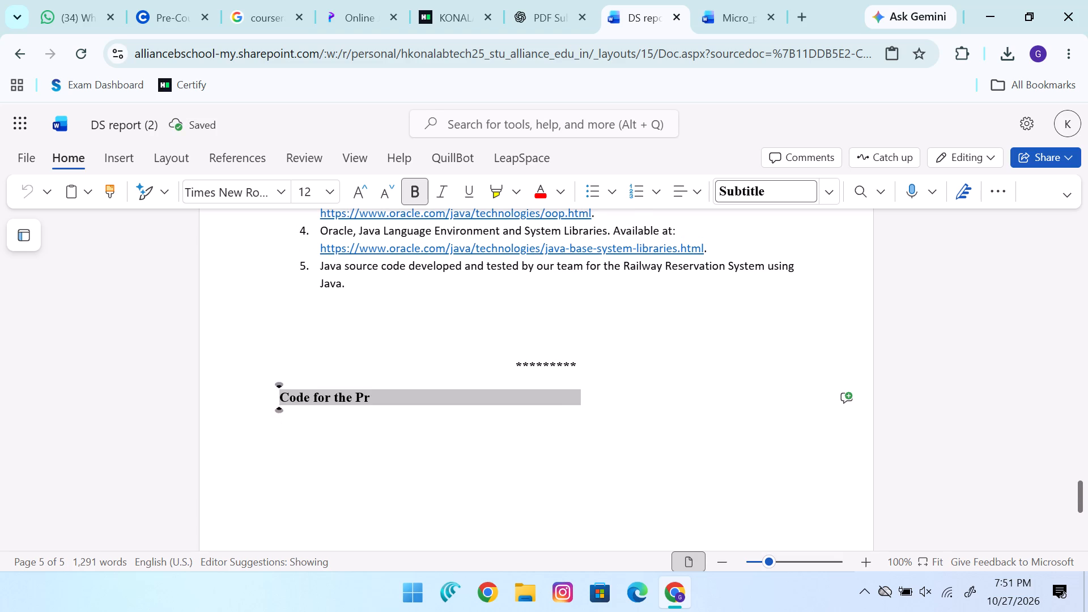
key("BackSpace")
key("BackSpace")
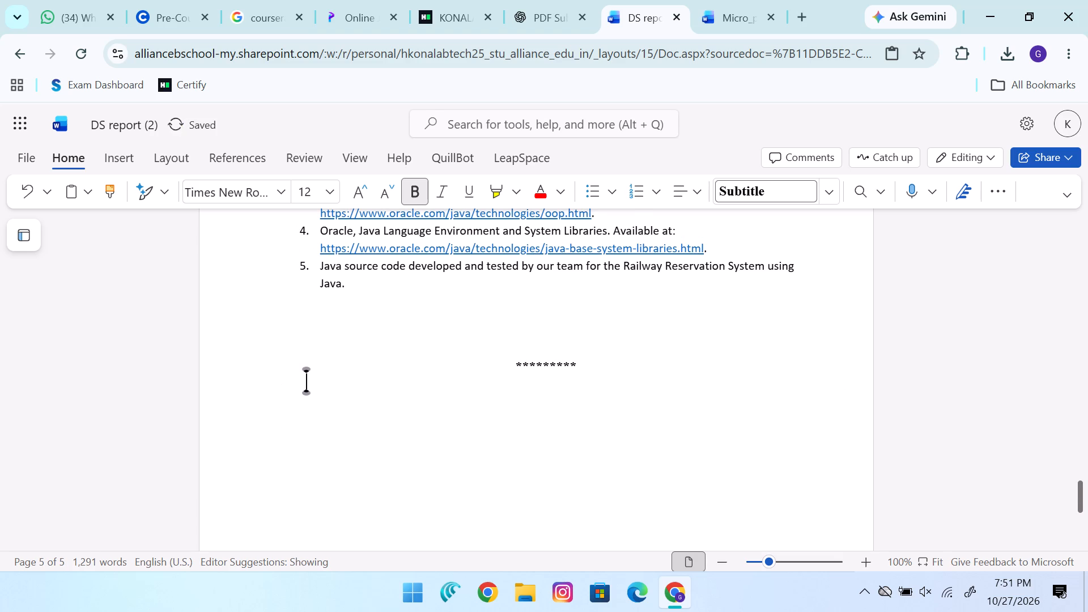
key("BackSpace")
Open the file options for the DS report document.
scroll(498, 368, "up", 2)
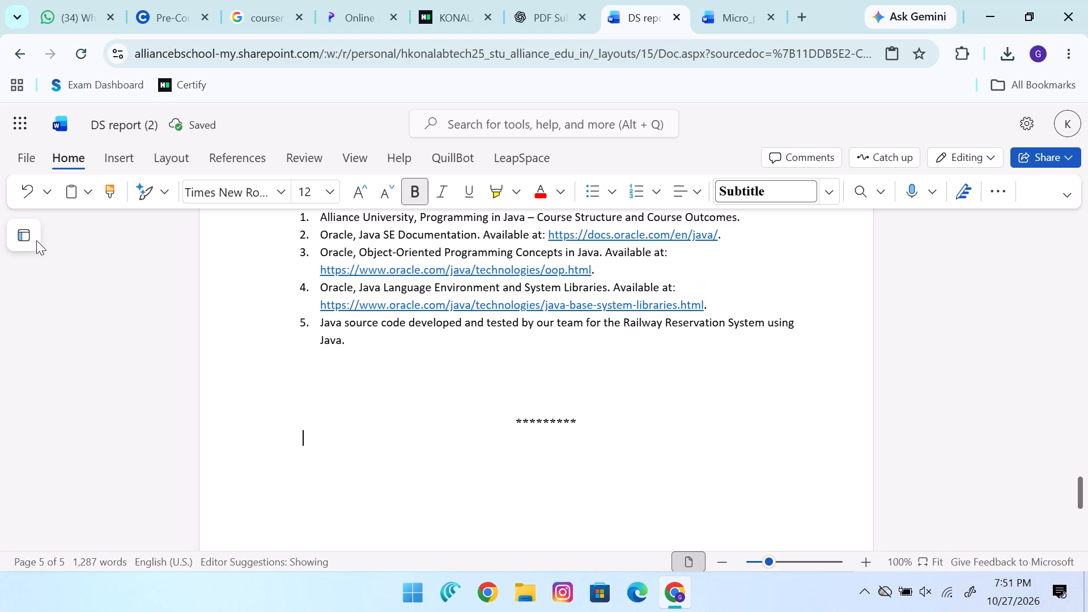
left_click(23, 152)
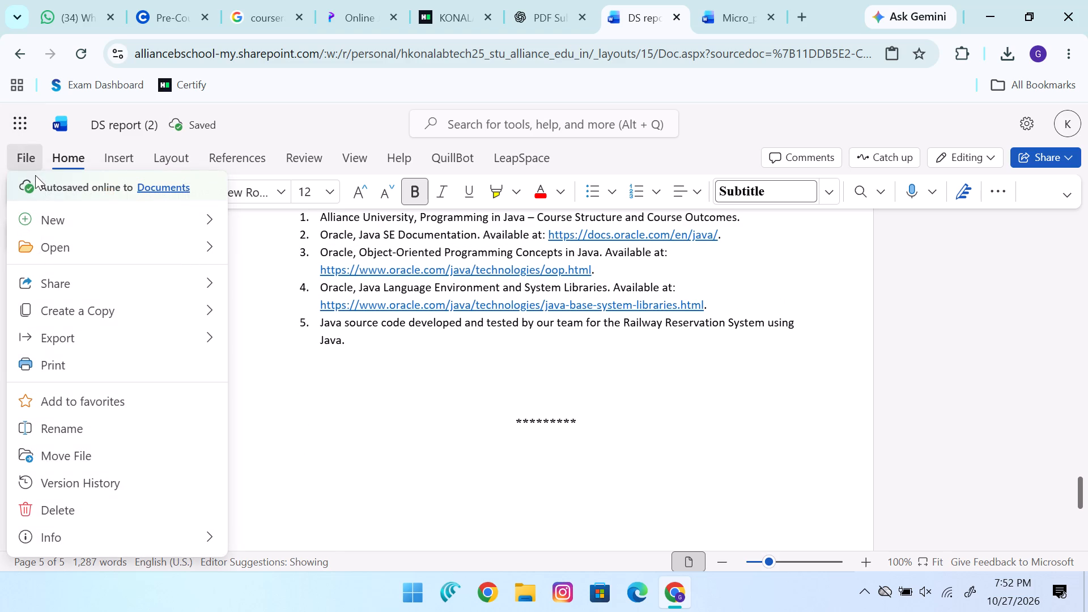
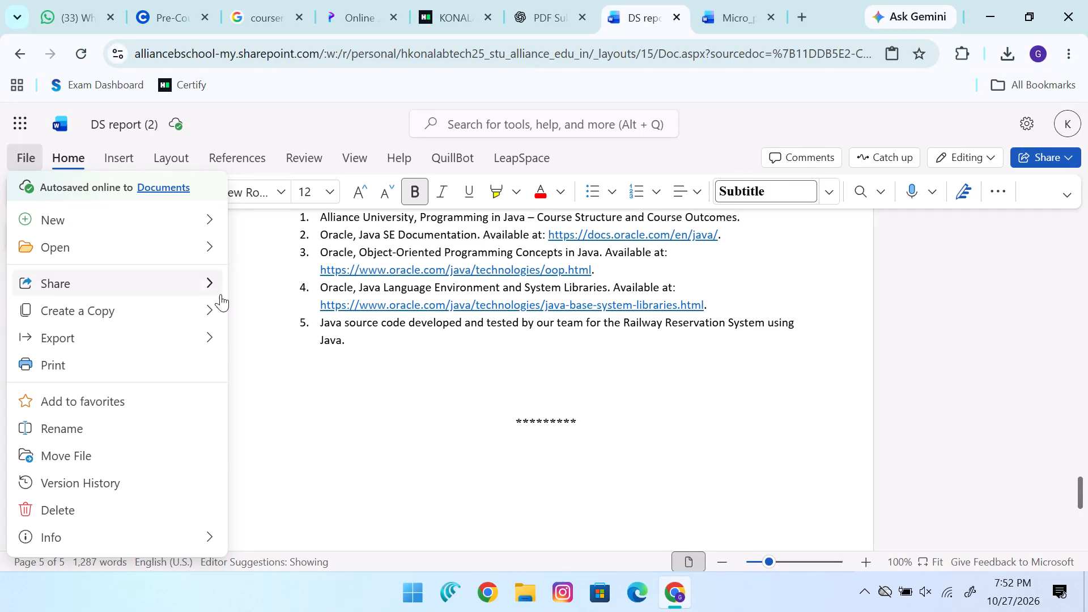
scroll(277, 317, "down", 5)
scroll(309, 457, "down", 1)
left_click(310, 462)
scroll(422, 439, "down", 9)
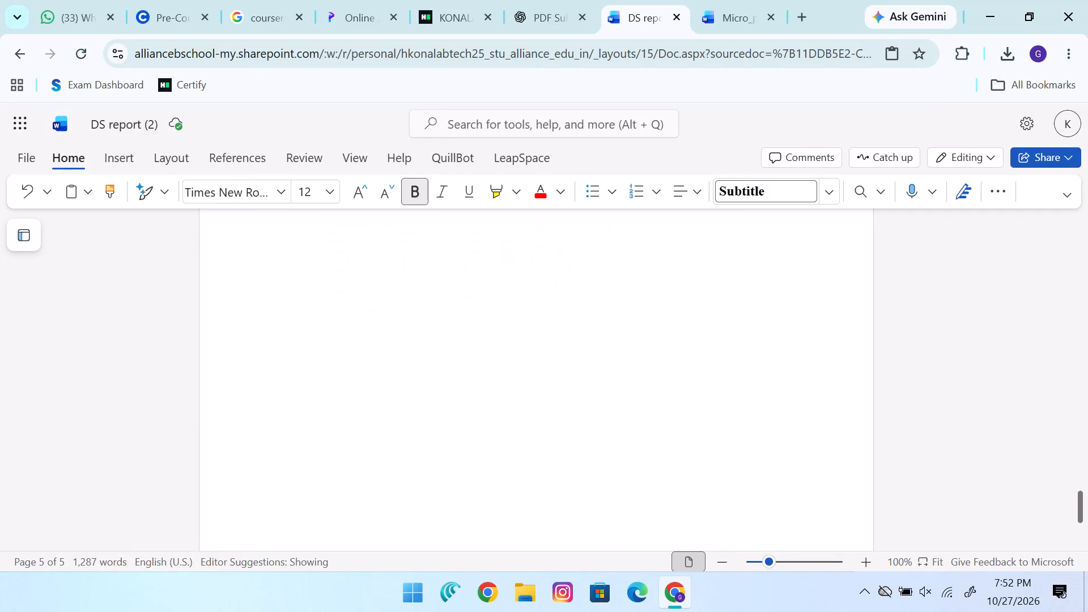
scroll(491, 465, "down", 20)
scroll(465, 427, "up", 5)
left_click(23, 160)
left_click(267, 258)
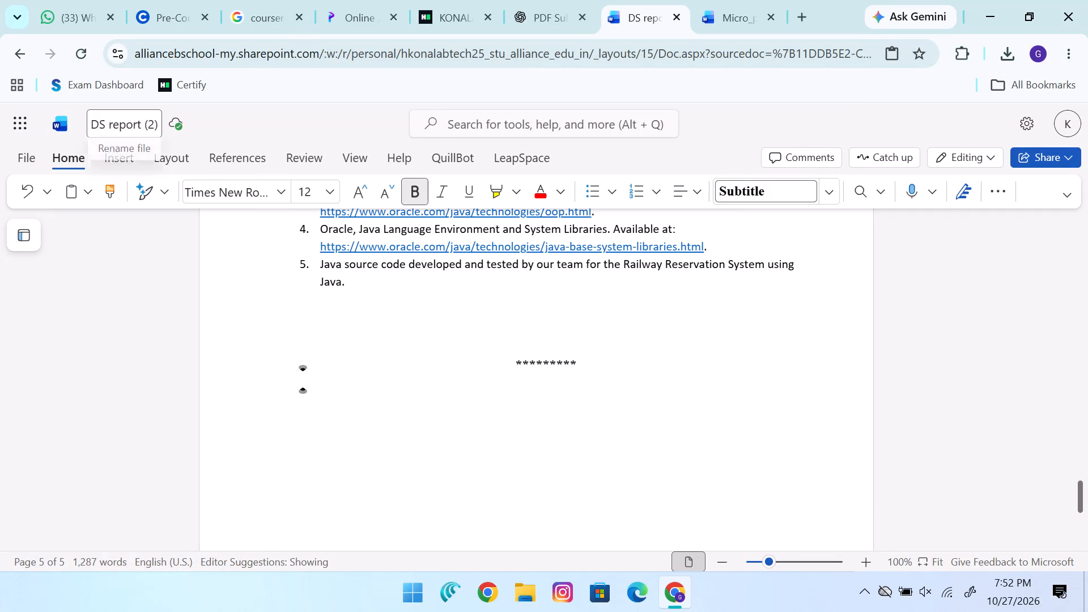
Rename the document as java report (2), replacing DS at the start of the file name.
left_click(116, 120)
left_click(106, 124)
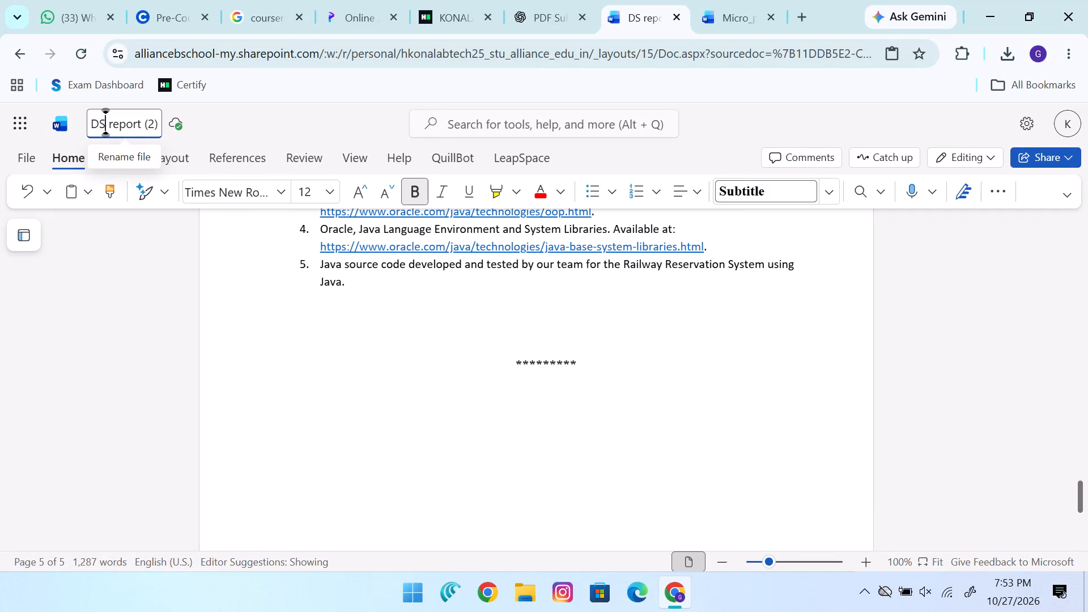
key("BackSpace")
key("BackSpace")
key("BackSpace")
type("java")
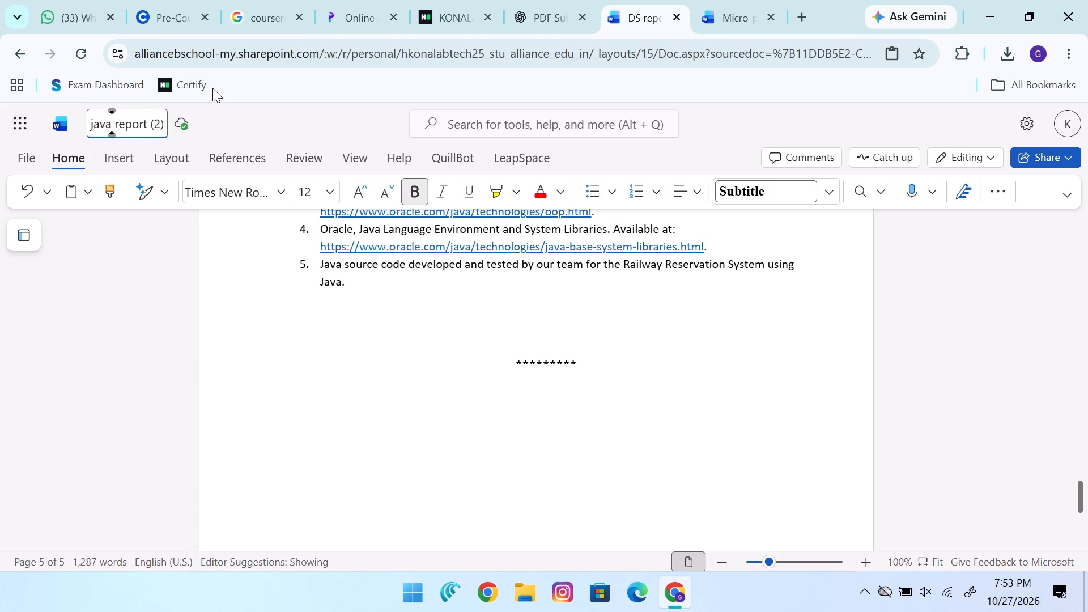
Preview the report for printing, examine the layout from the title page through the references, and close the preview without saving.
left_click(21, 158)
scroll(134, 298, "down", 2)
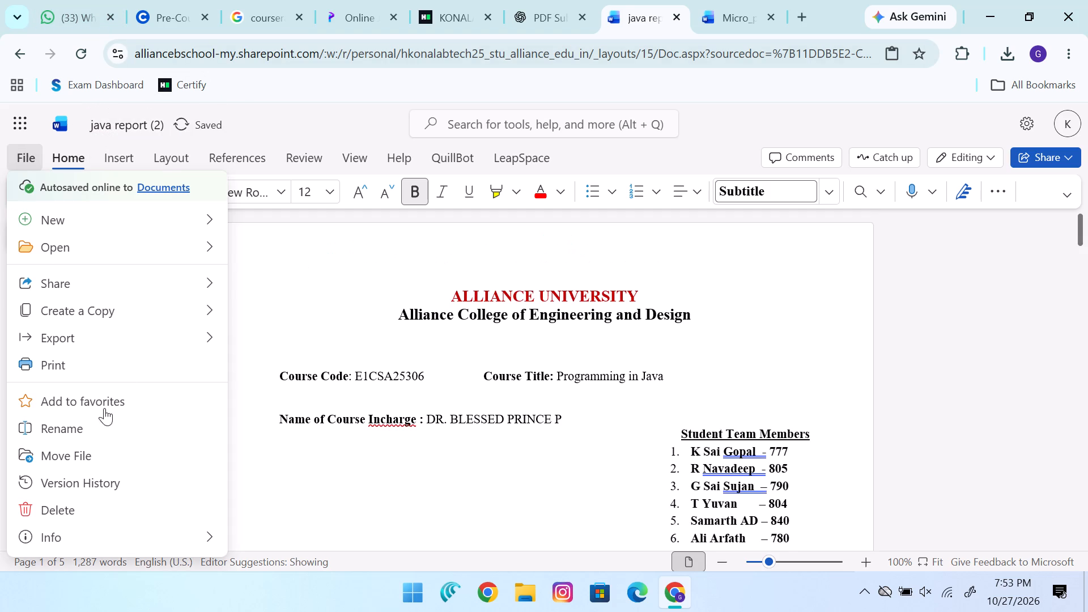
scroll(104, 408, "down", 3)
scroll(88, 486, "down", 15)
left_click(71, 359)
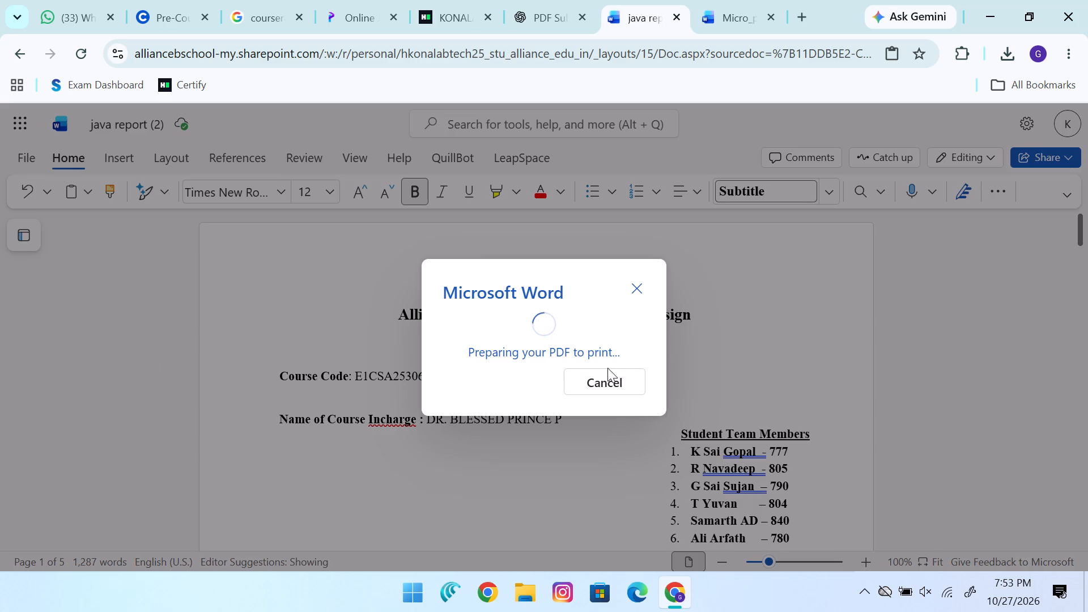
scroll(602, 379, "down", 4)
scroll(668, 439, "up", 3)
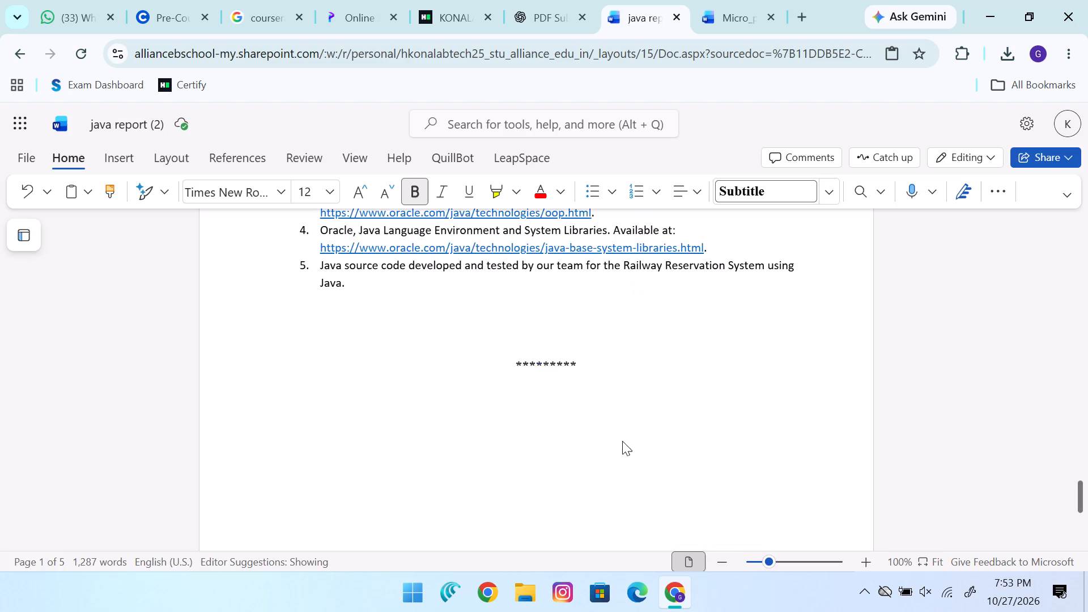
scroll(622, 441, "up", 1)
scroll(596, 446, "down", 2)
scroll(529, 438, "up", 3)
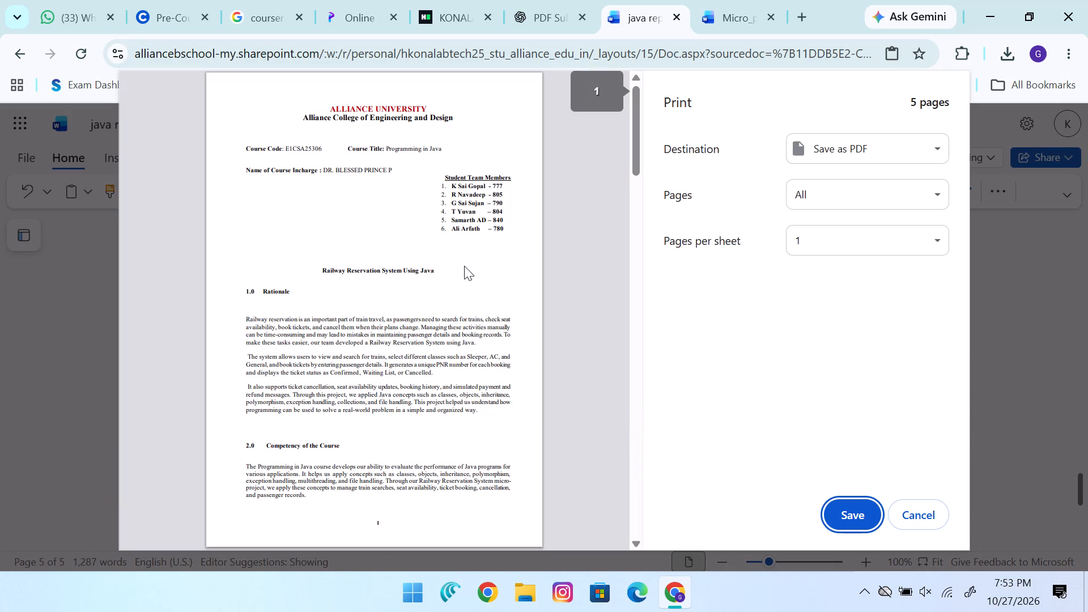
scroll(463, 269, "down", 1)
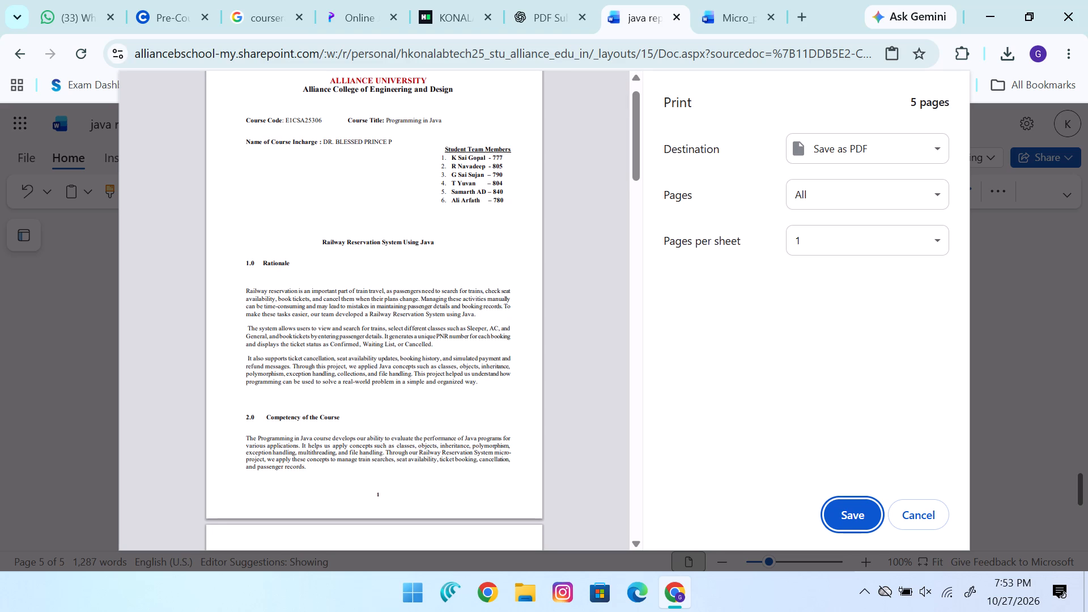
scroll(356, 332, "down", 5)
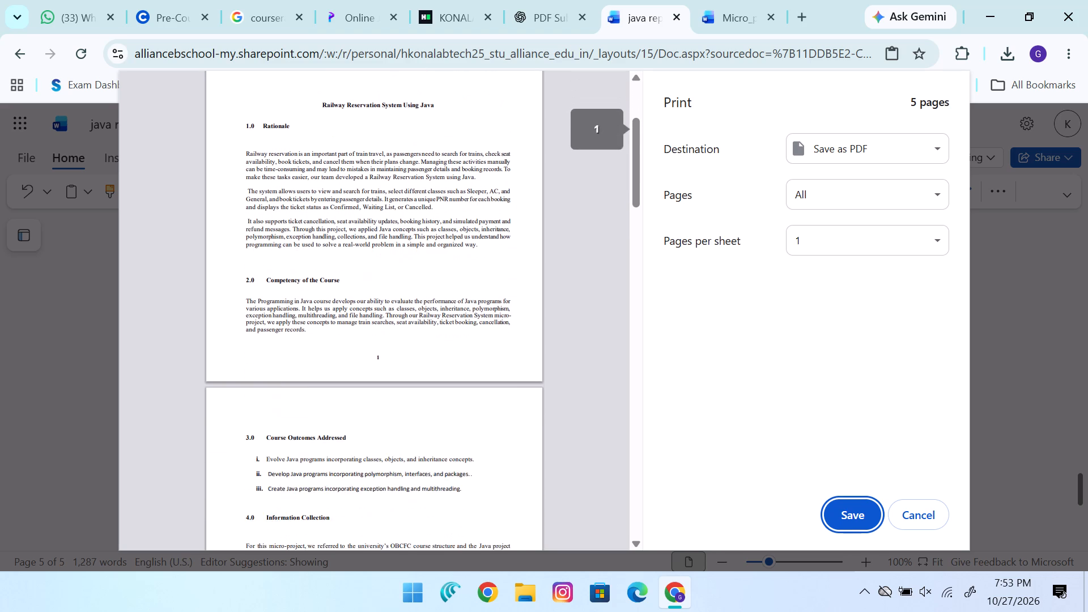
scroll(356, 332, "down", 15)
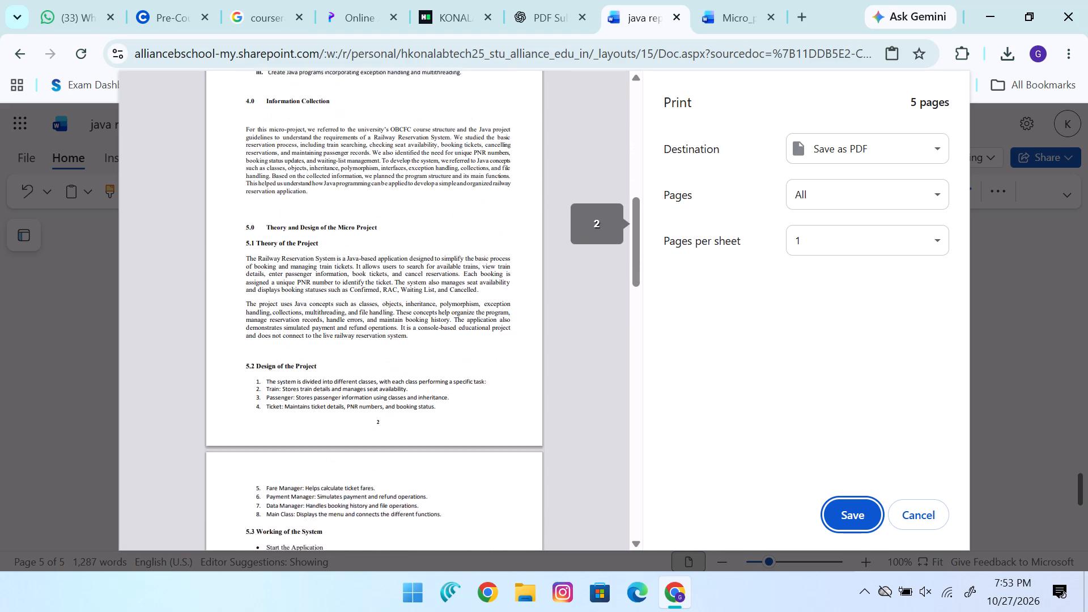
scroll(356, 332, "down", 9)
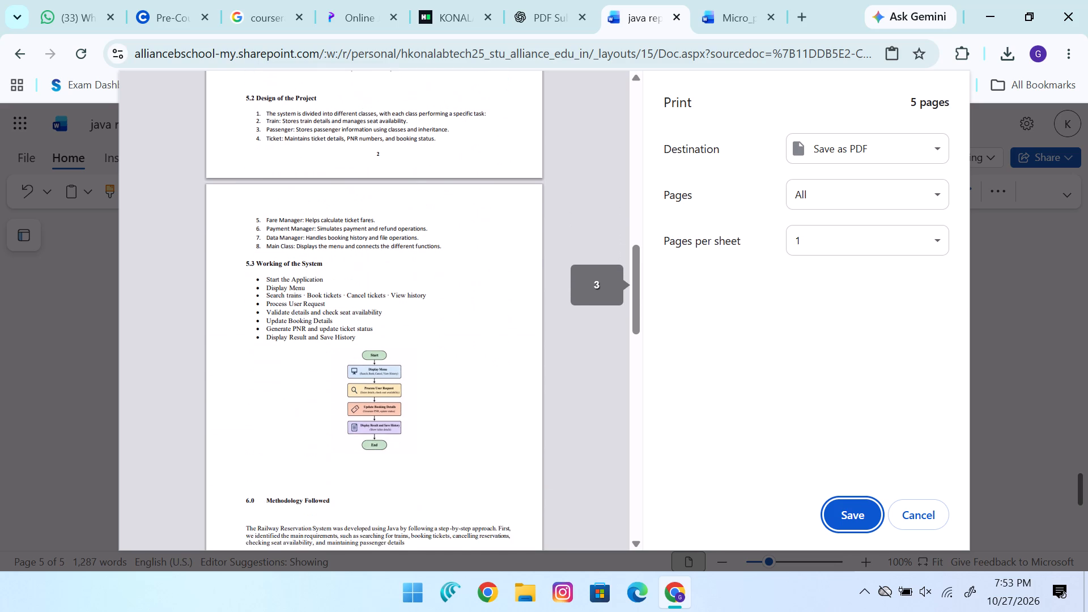
scroll(356, 332, "down", 14)
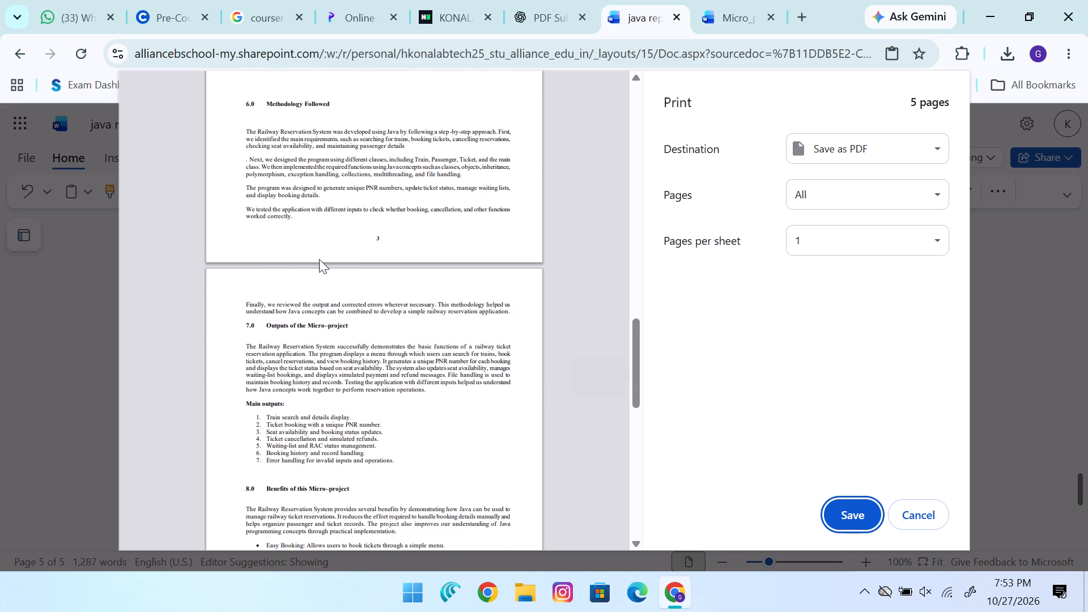
scroll(369, 324, "down", 1)
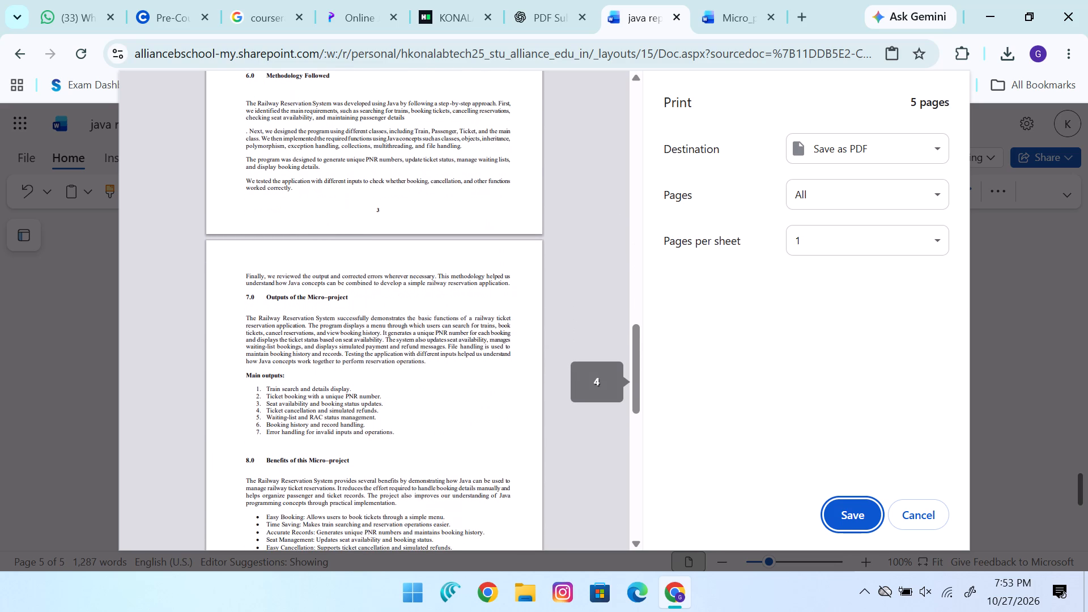
scroll(389, 310, "down", 3)
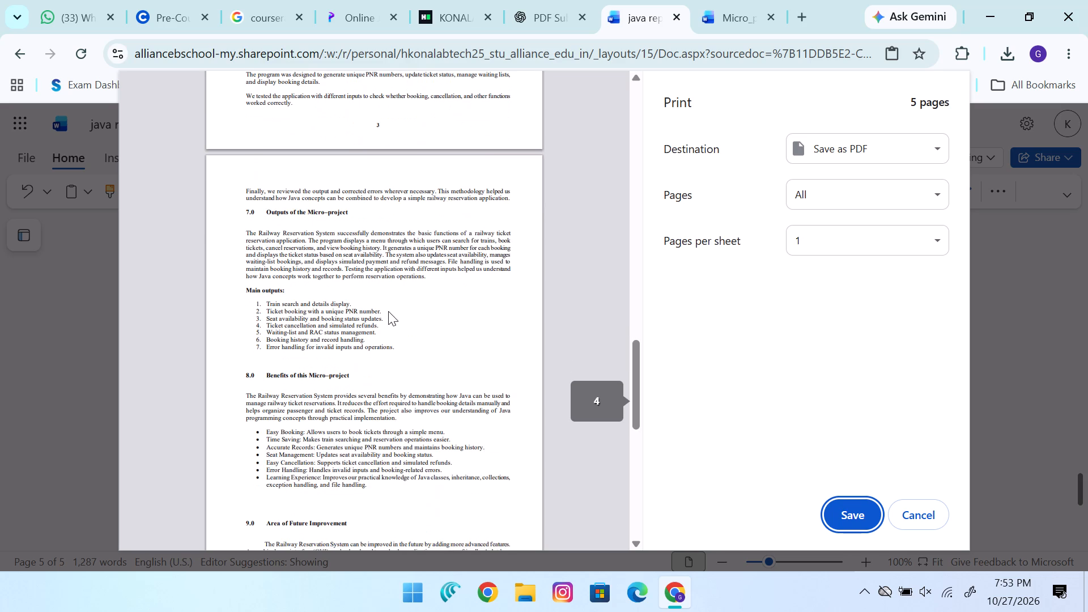
scroll(389, 307, "down", 10)
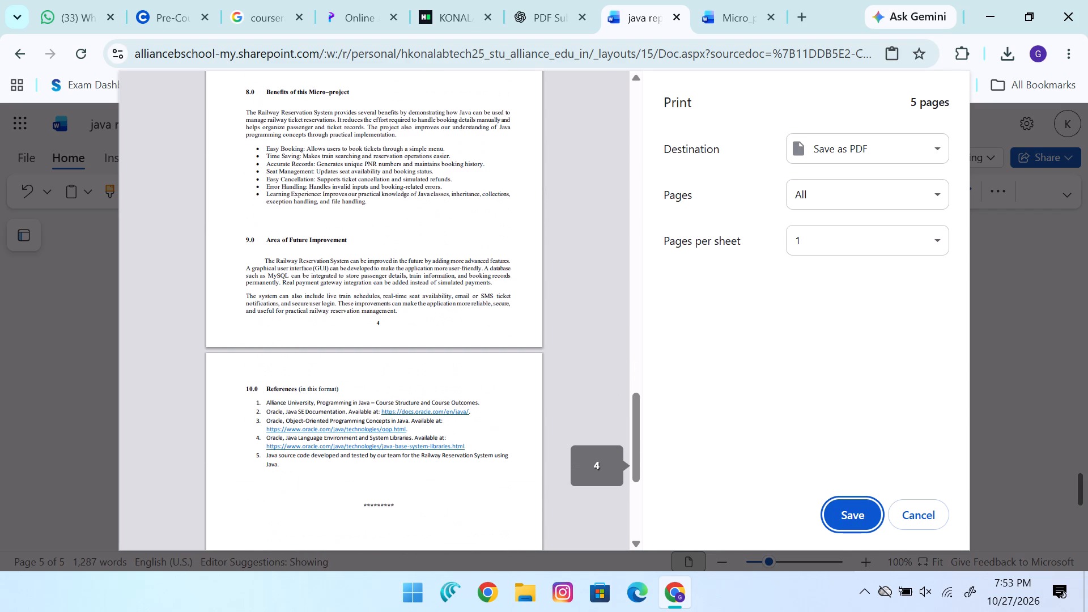
left_click(913, 518)
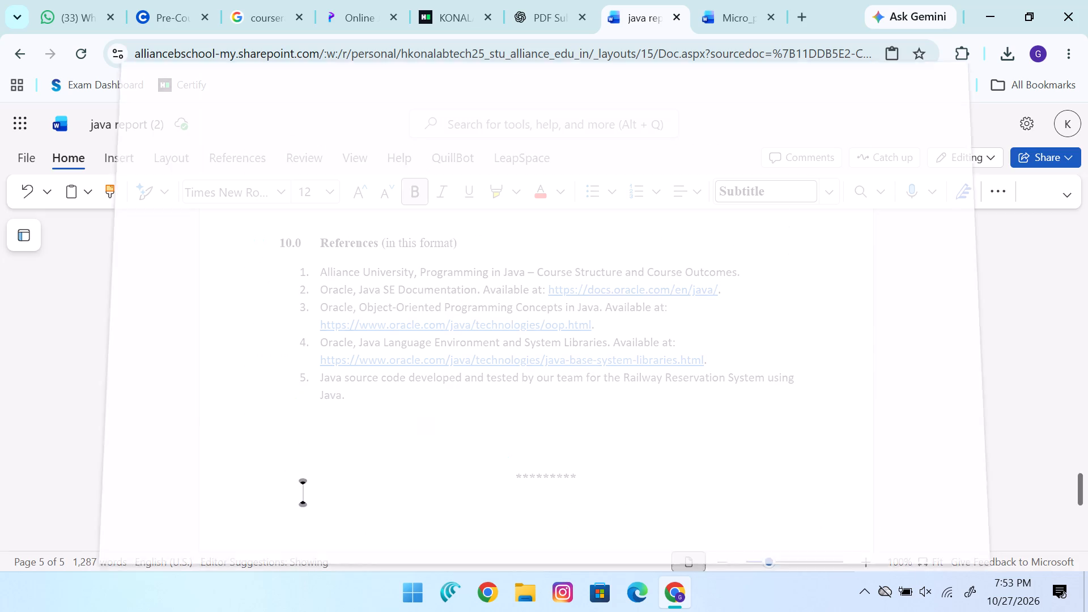
Delete extra blank lines between the flowchart and the 6.0 Methodology Followed heading.
scroll(569, 377, "up", 20)
scroll(569, 377, "up", 4)
scroll(564, 379, "down", 1)
scroll(564, 379, "up", 11)
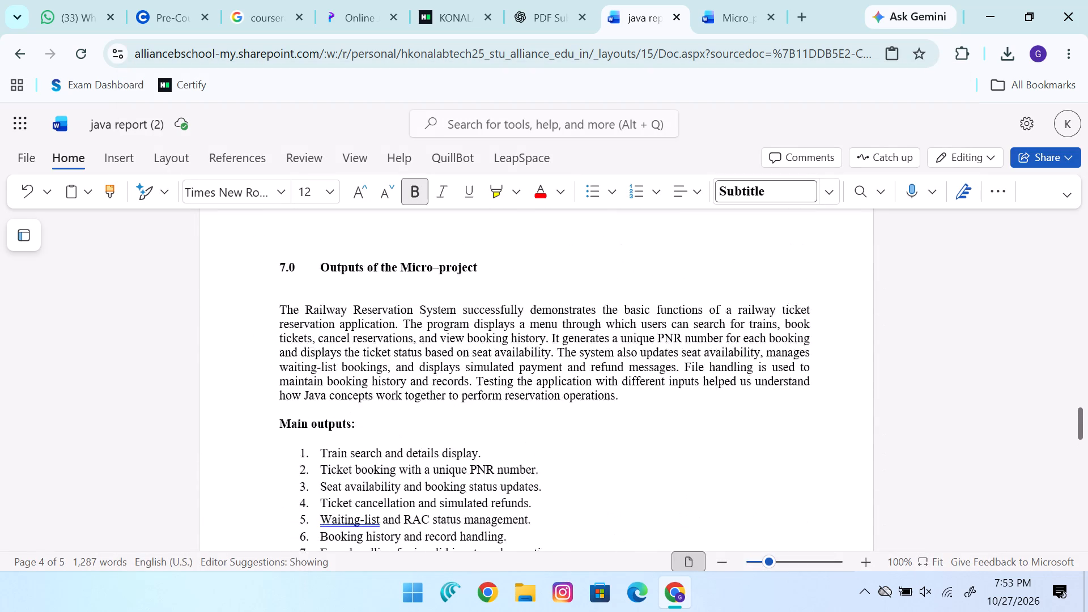
scroll(562, 379, "up", 20)
scroll(562, 379, "up", 5)
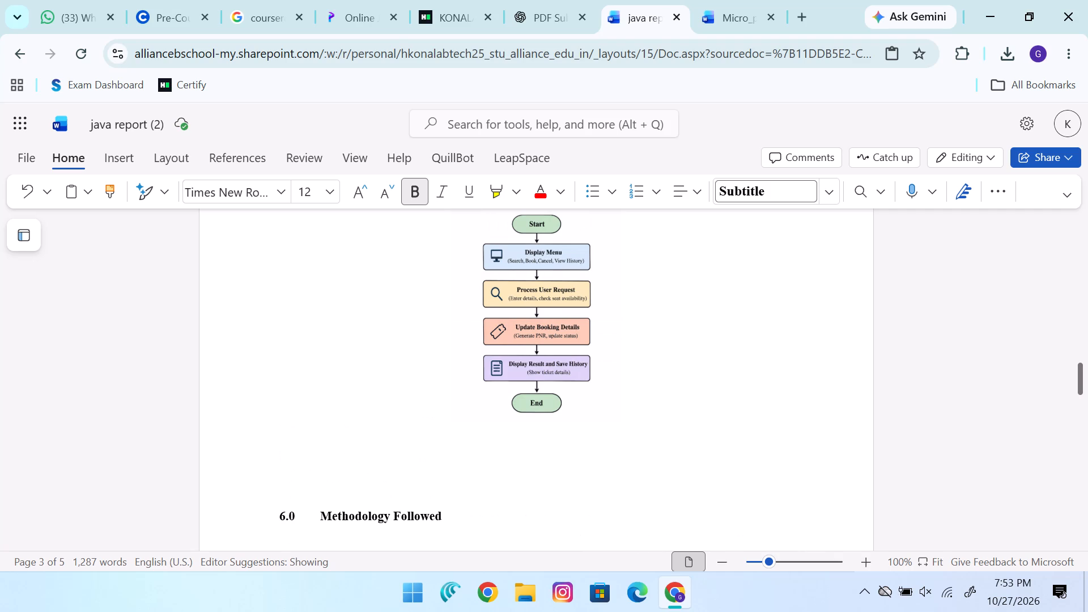
left_click(328, 481)
key("BackSpace")
key("BackSpace")
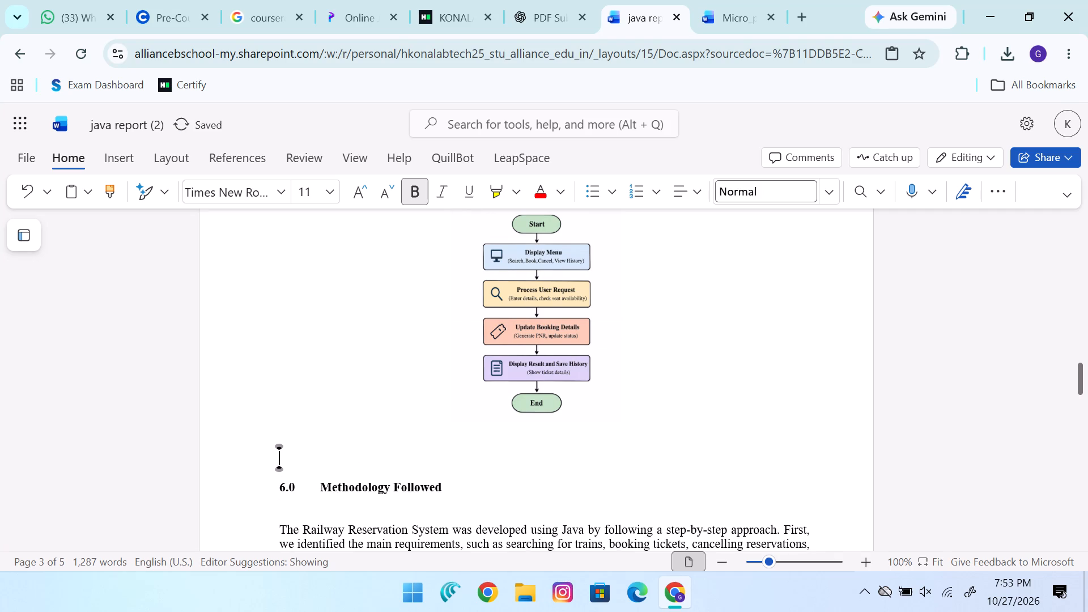
Preview the report for printing again, check the flowchart spacing and page breaks through the references, and close the preview without saving.
scroll(365, 488, "up", 1)
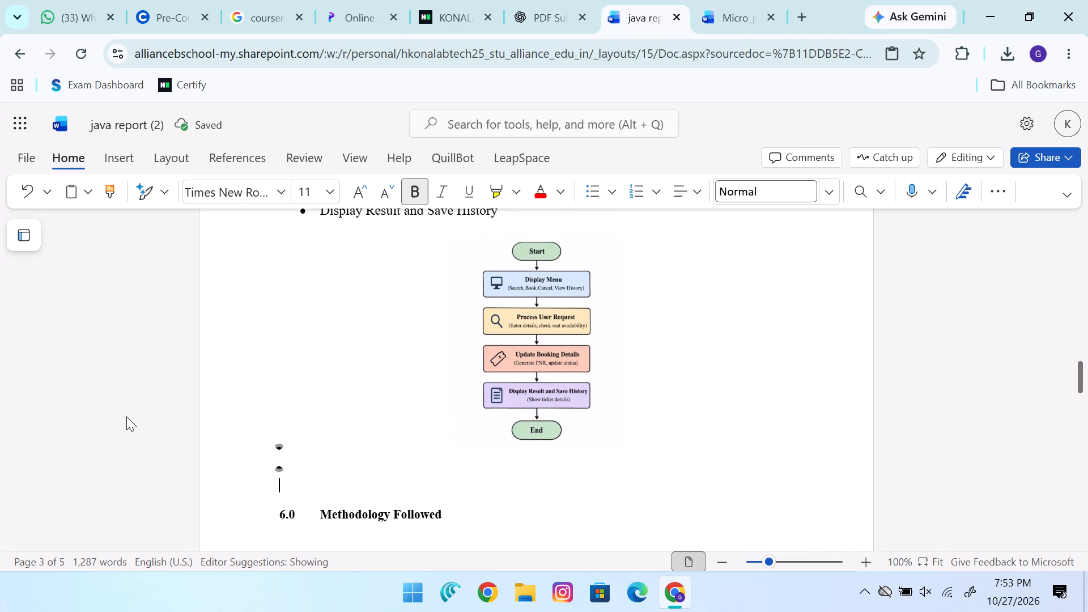
left_click(20, 156)
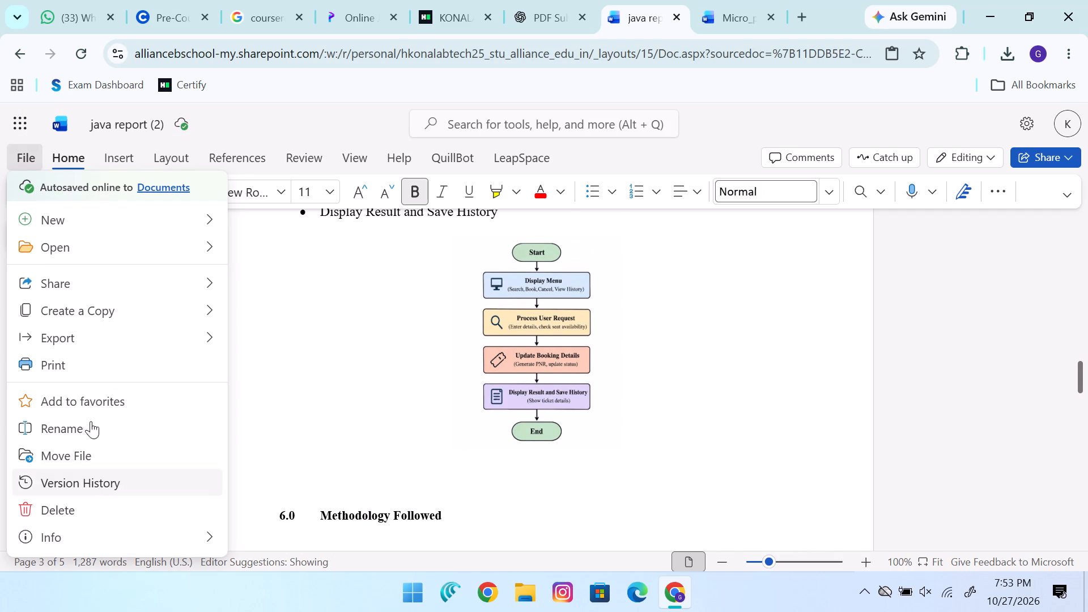
left_click(123, 376)
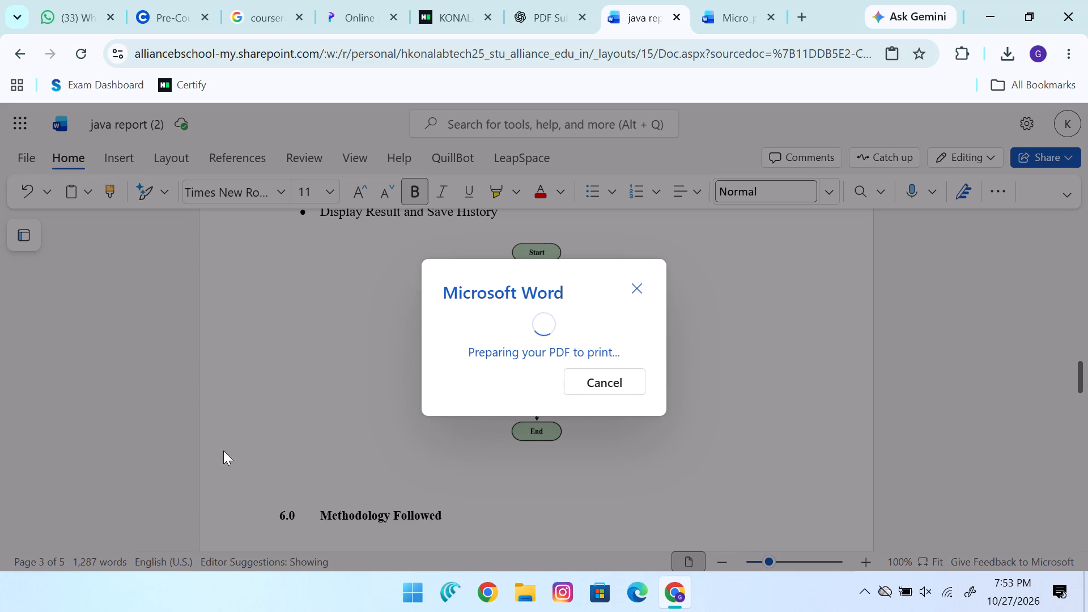
scroll(508, 407, "down", 2)
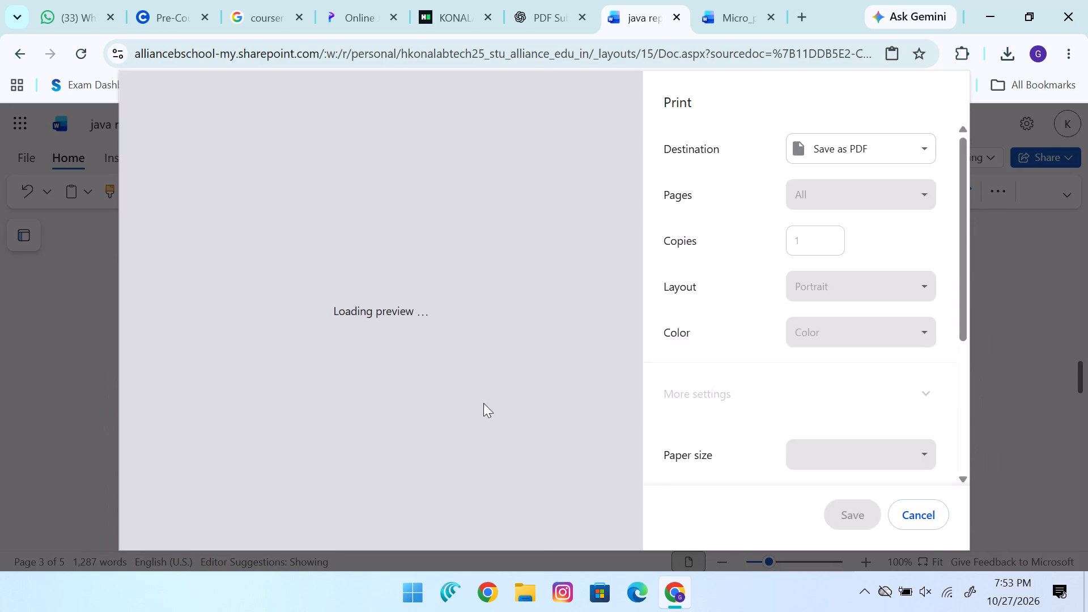
scroll(406, 325, "down", 19)
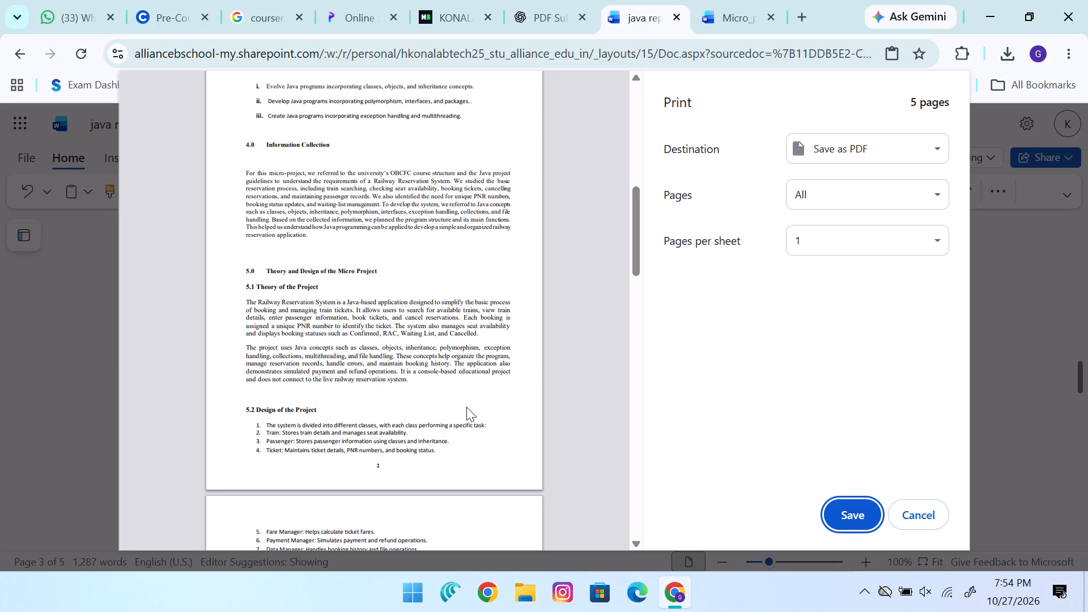
scroll(460, 401, "down", 13)
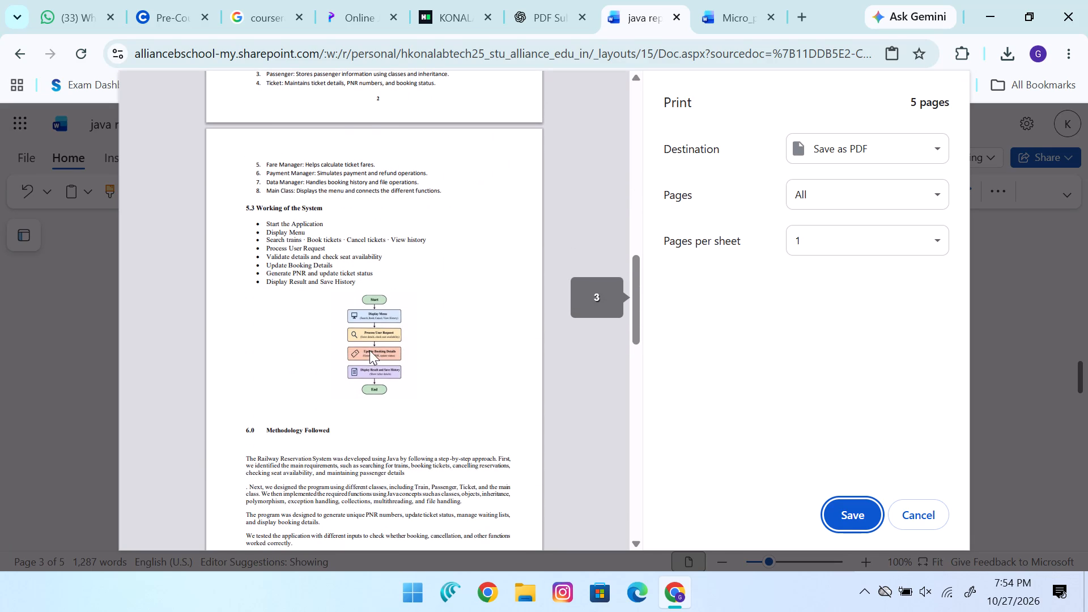
scroll(388, 351, "down", 14)
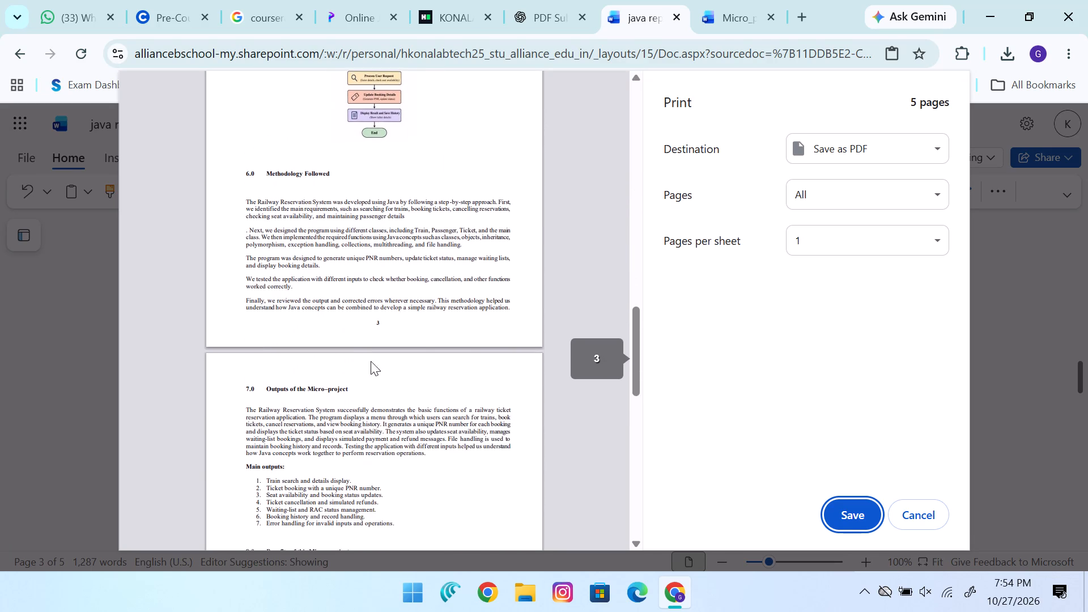
scroll(393, 342, "down", 11)
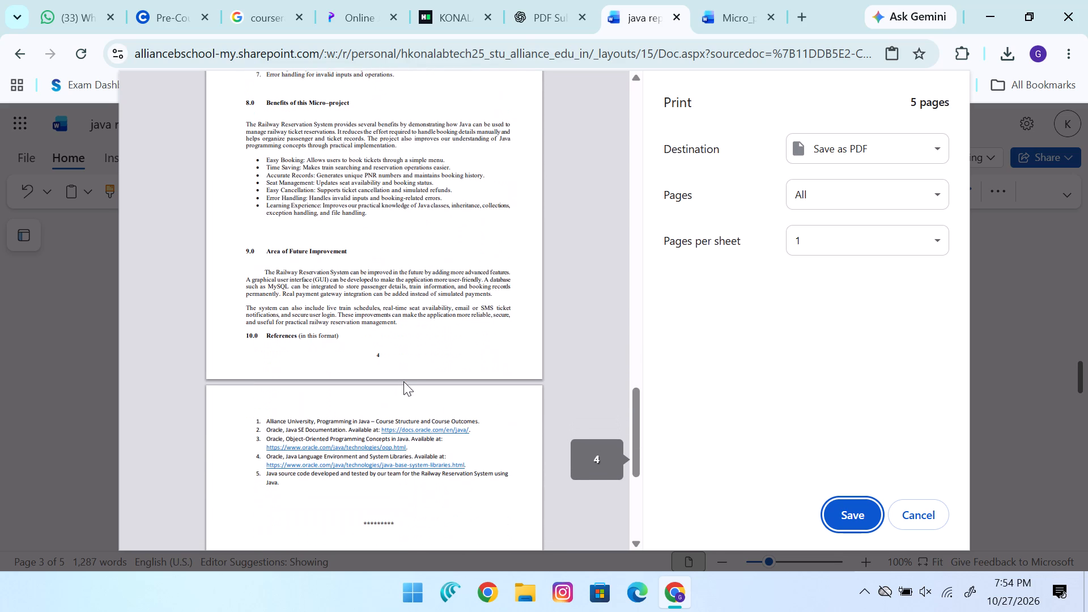
scroll(403, 381, "up", 3)
scroll(855, 383, "down", 1)
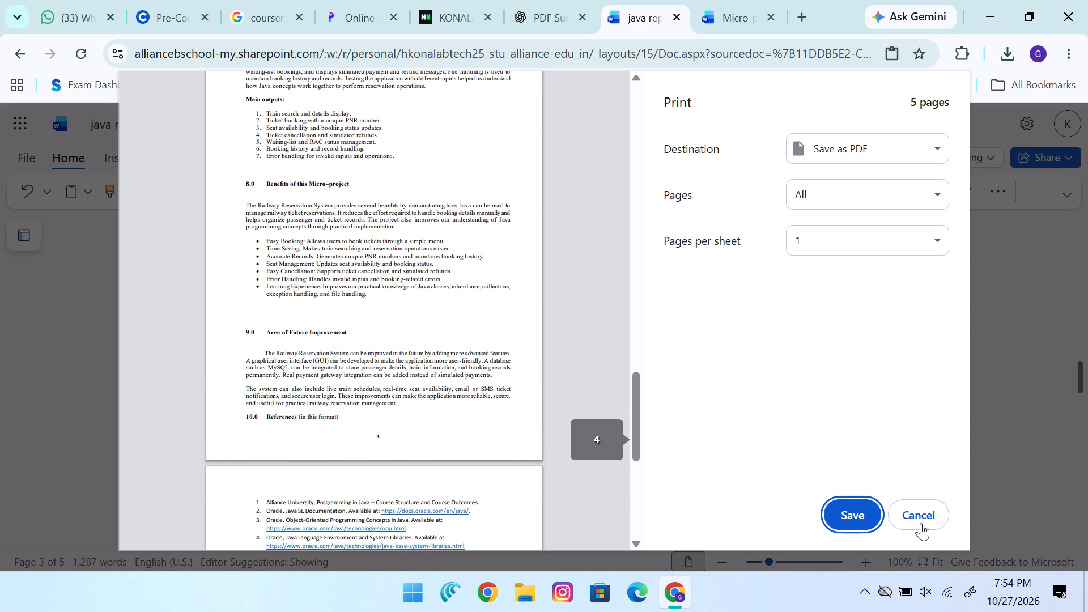
left_click(933, 521)
Insert a line break after the last paragraph of 6.0 Methodology Followed, above the 7.0 Outputs of the Micro-project heading.
scroll(520, 448, "up", 6)
scroll(505, 444, "down", 18)
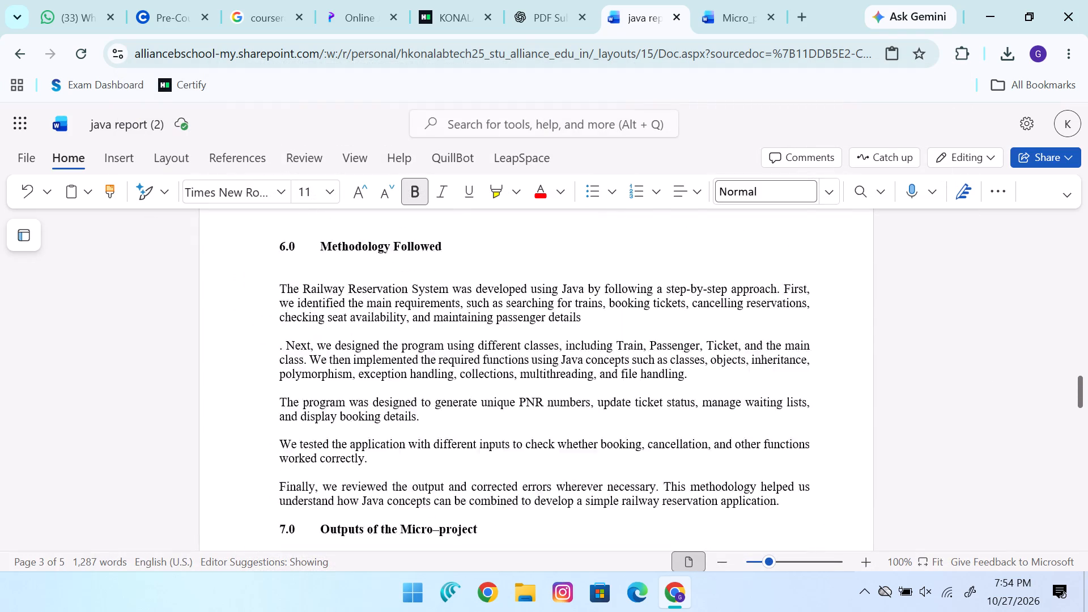
scroll(505, 403, "down", 19)
scroll(442, 388, "up", 15)
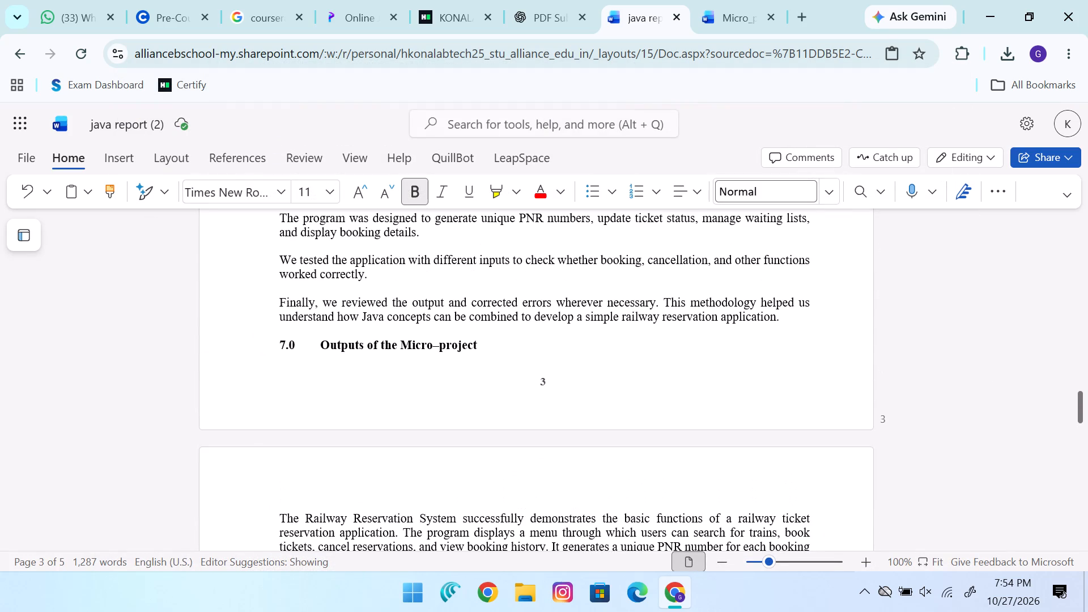
left_click(499, 329)
left_click(817, 316)
key("Return")
scroll(807, 333, "up", 1)
scroll(809, 420, "down", 20)
scroll(809, 420, "down", 19)
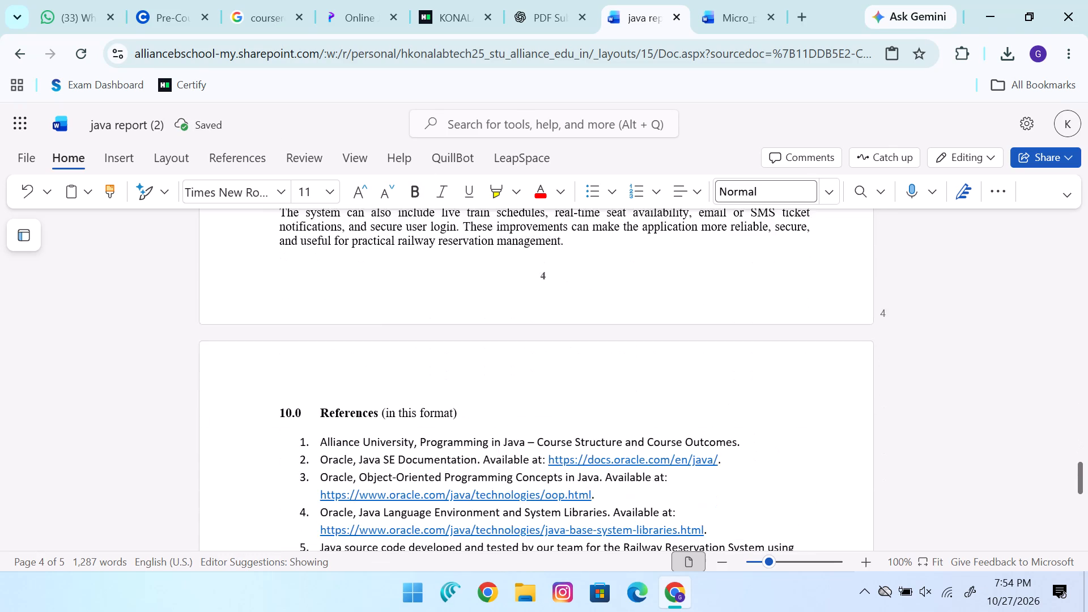
Open the print preview of the report and check page breaks and spacing from the title page through the 10.0 References section.
scroll(474, 422, "down", 4)
left_click(31, 170)
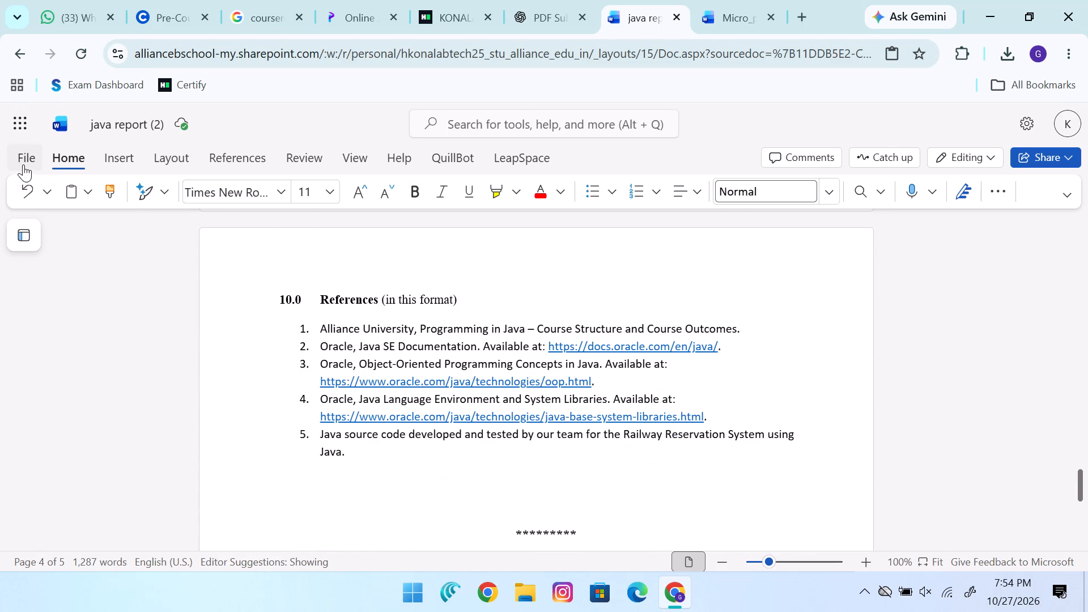
left_click(23, 164)
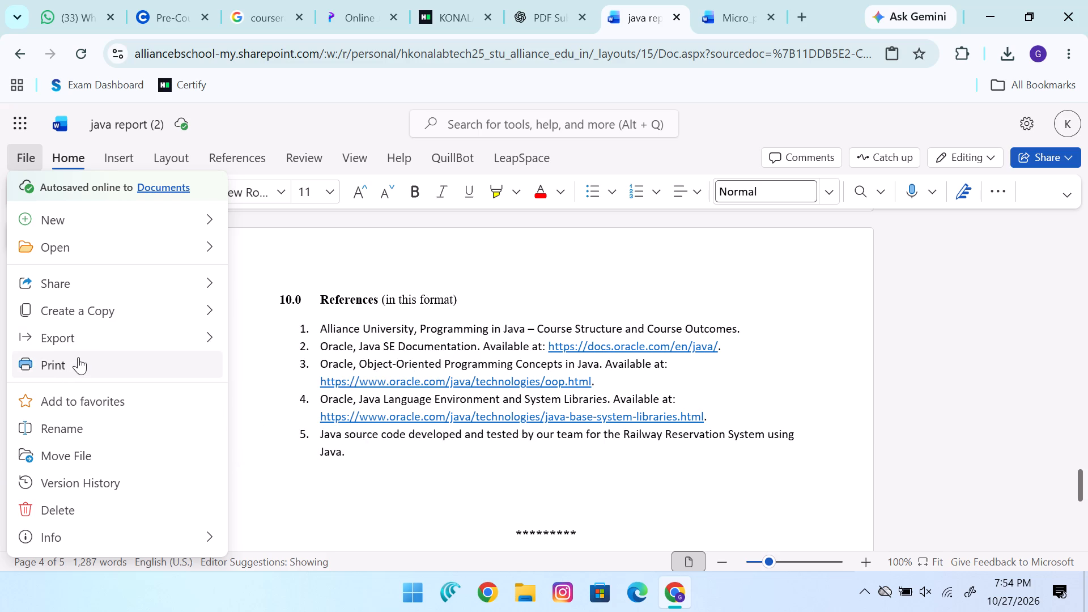
left_click(78, 357)
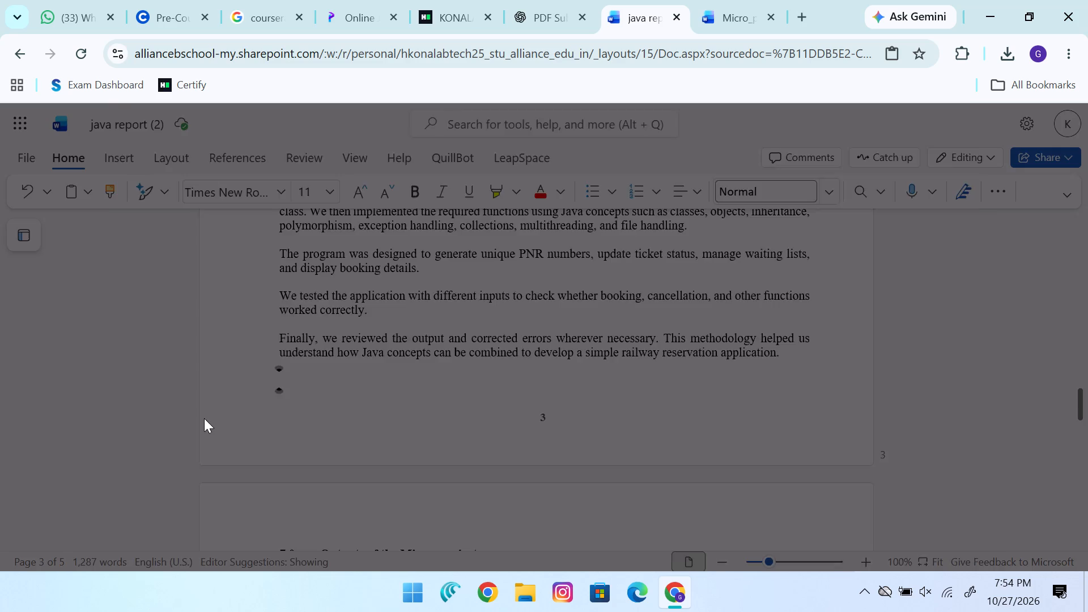
scroll(218, 413, "down", 3)
scroll(447, 337, "down", 9)
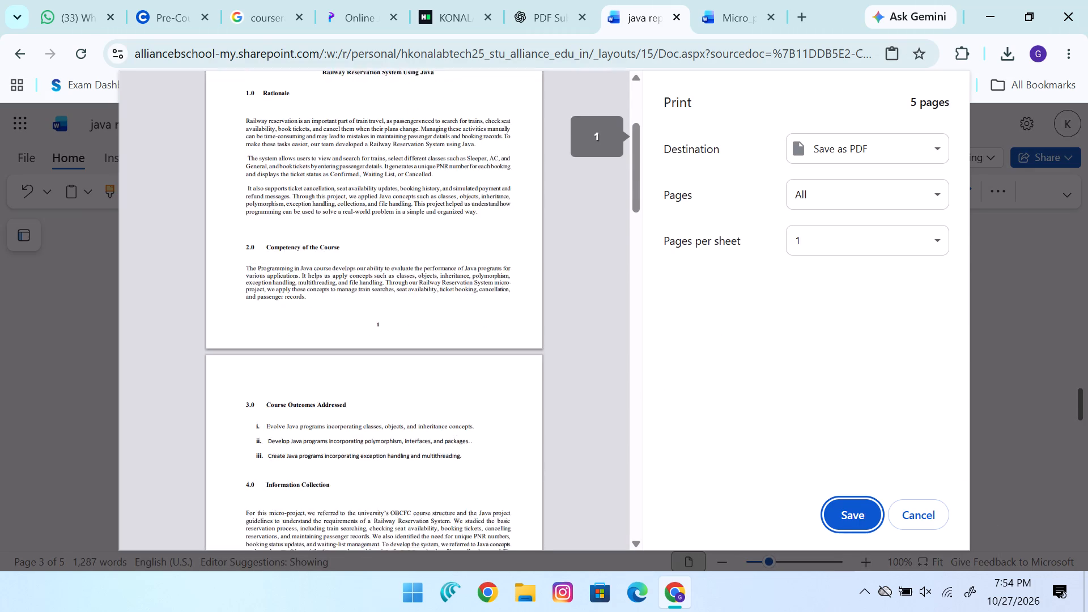
scroll(449, 326, "down", 17)
scroll(444, 312, "down", 16)
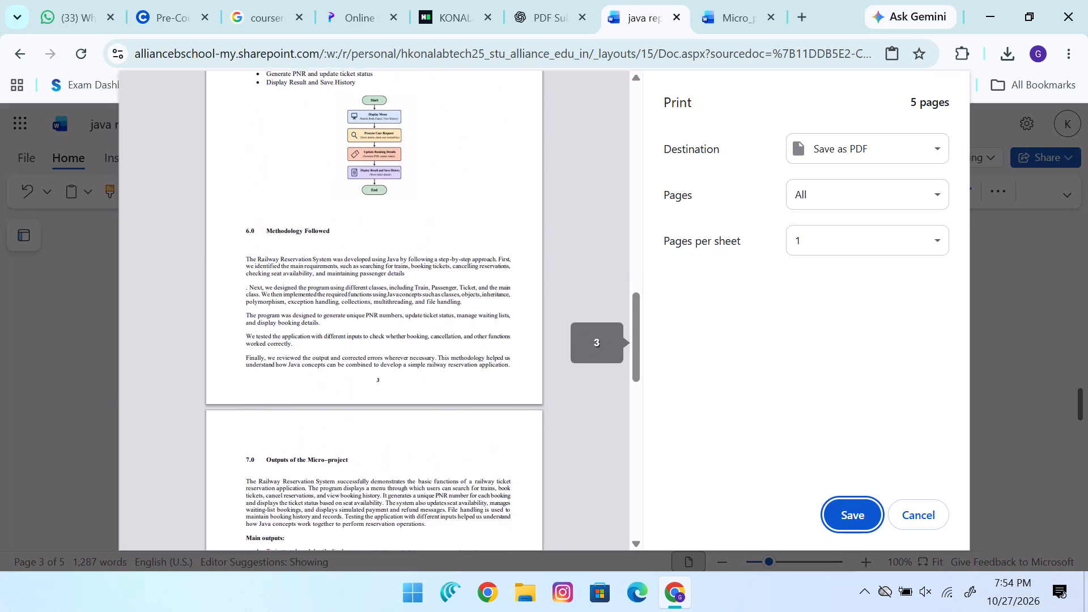
scroll(437, 309, "down", 18)
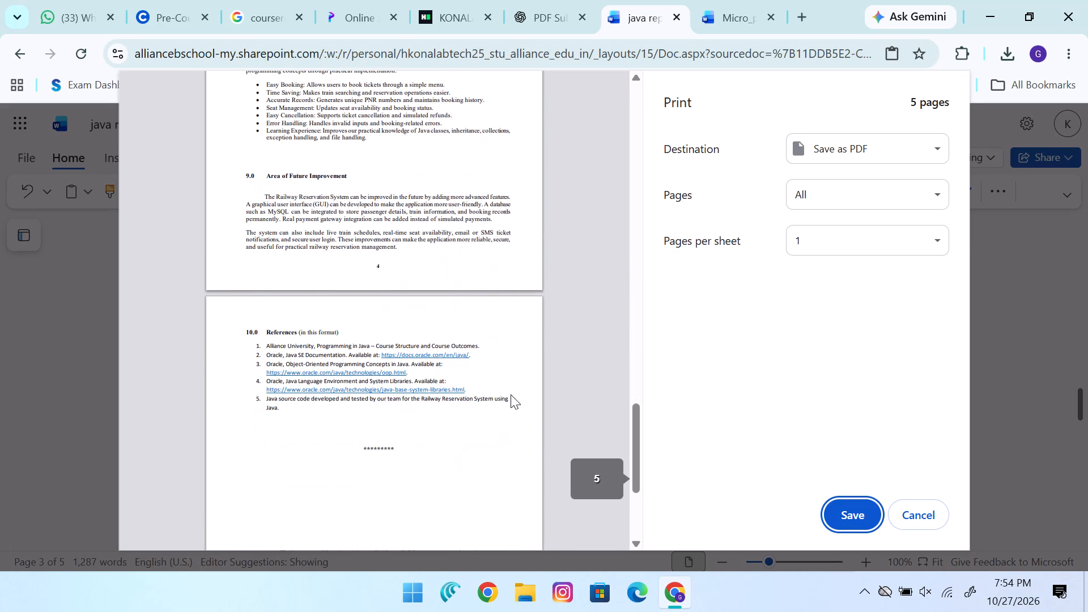
scroll(405, 428, "up", 3)
scroll(362, 382, "up", 3)
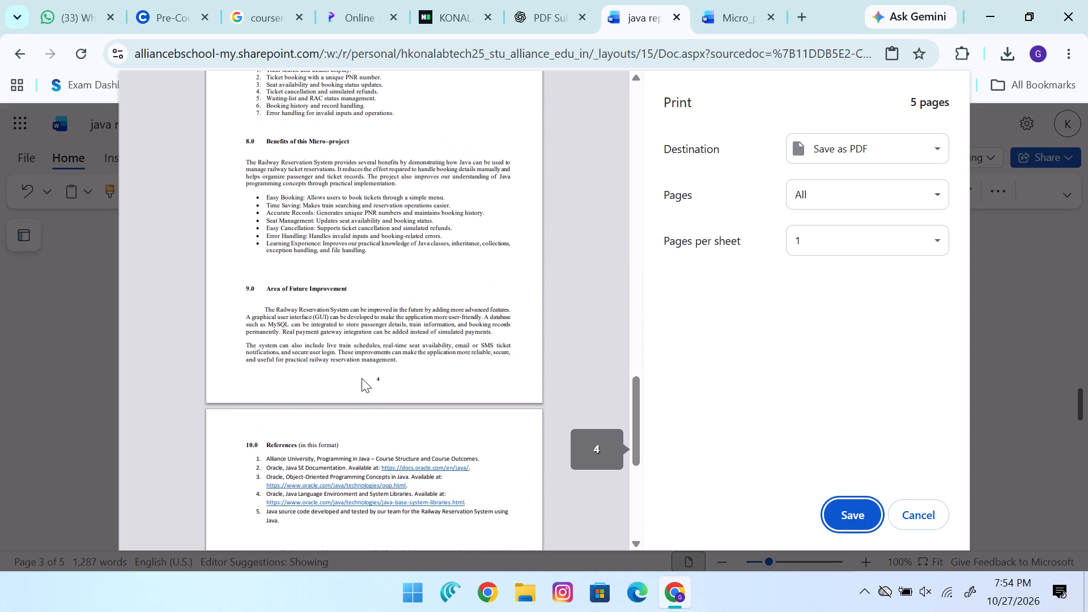
scroll(413, 372, "up", 4)
scroll(334, 330, "up", 3)
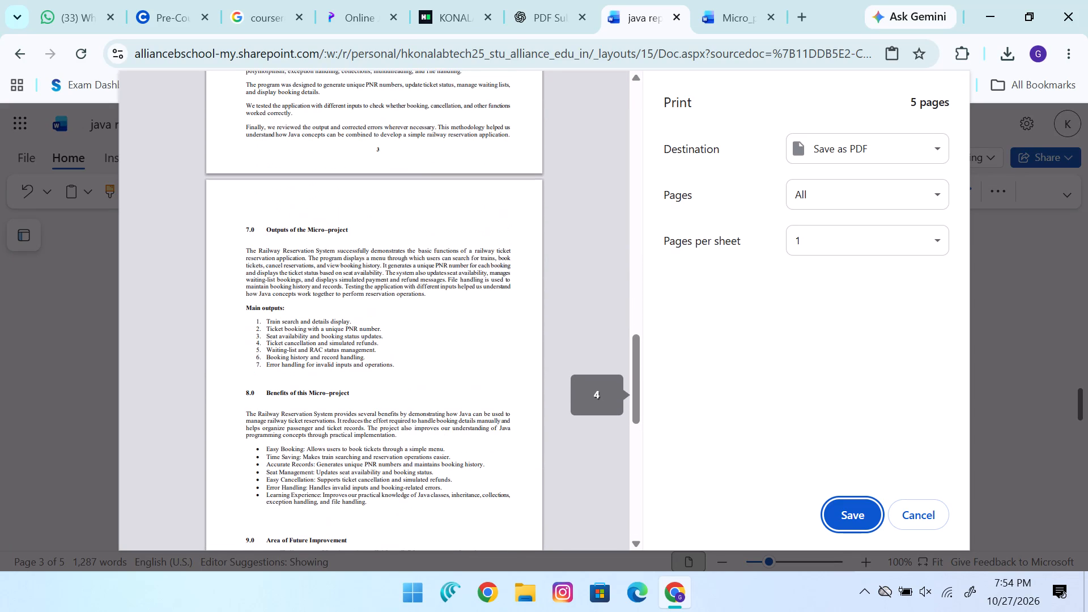
scroll(375, 317, "up", 8)
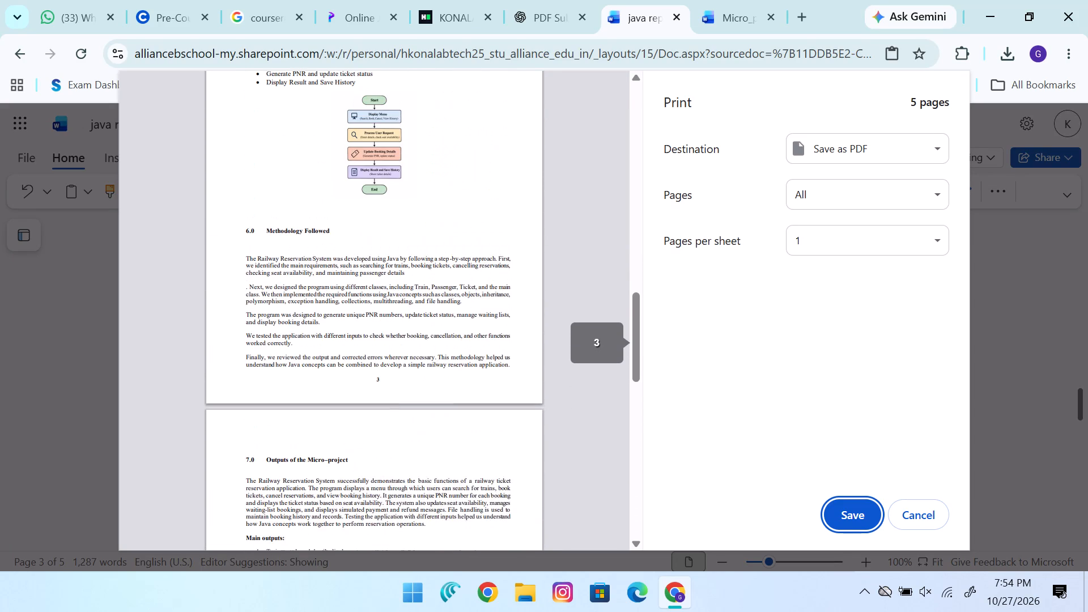
scroll(316, 315, "up", 1)
scroll(189, 322, "up", 5)
scroll(339, 305, "up", 4)
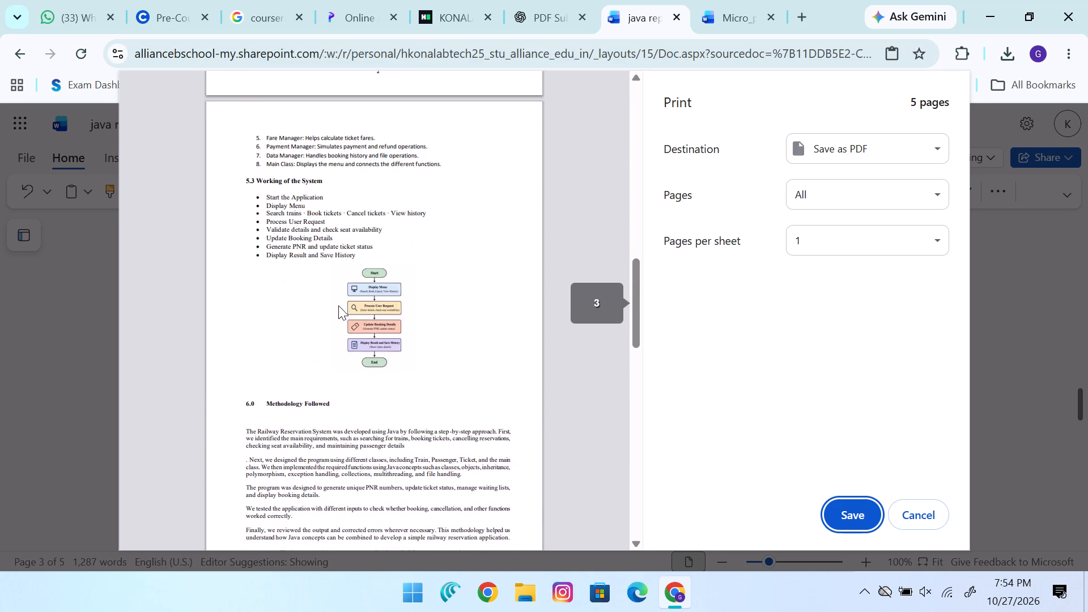
scroll(338, 305, "up", 2)
scroll(379, 347, "up", 8)
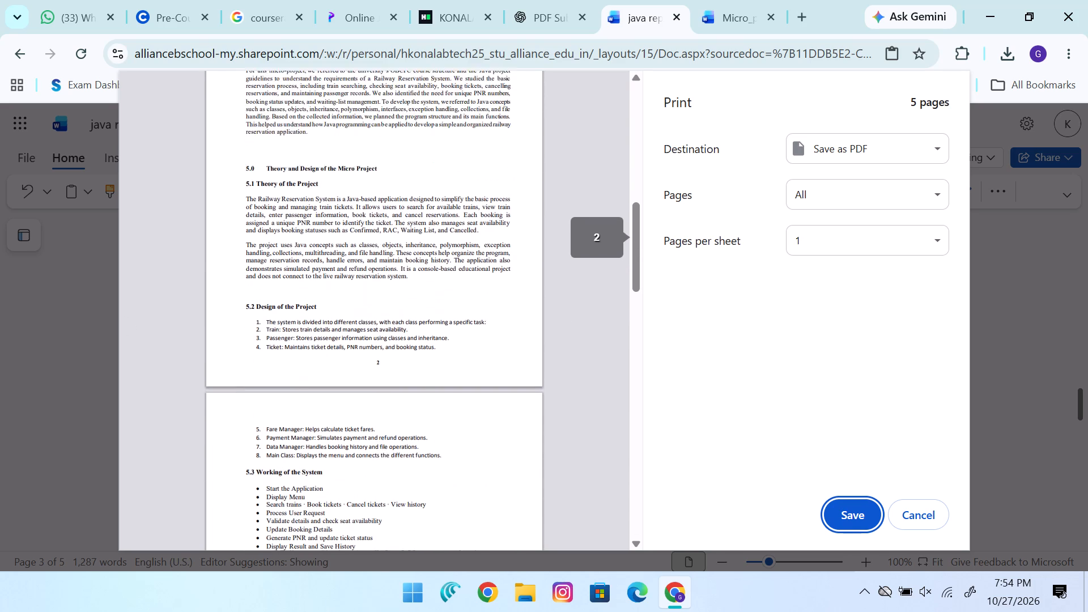
scroll(383, 323, "up", 15)
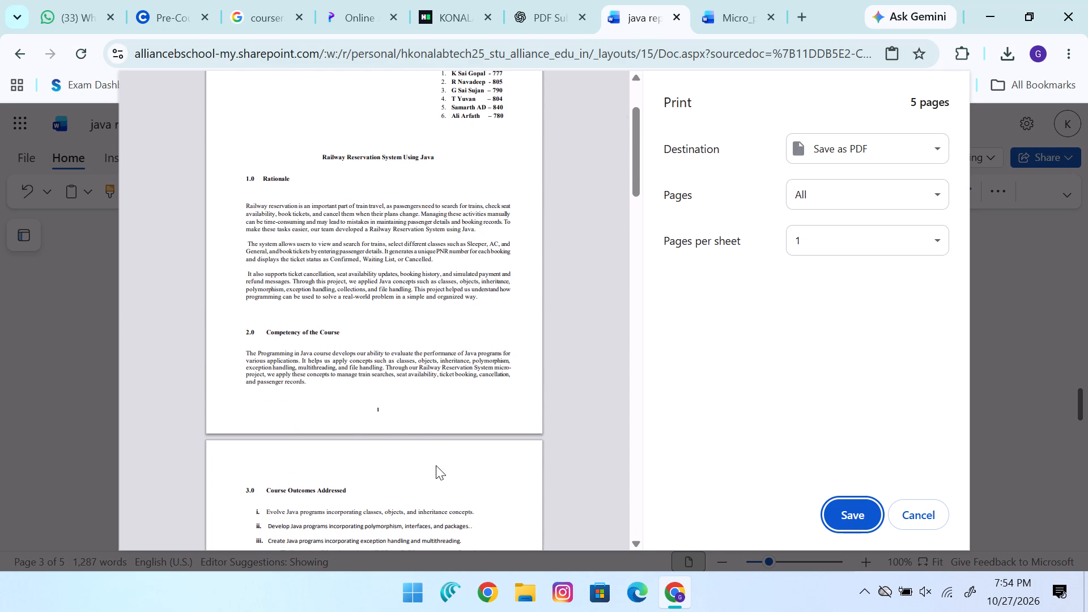
scroll(435, 464, "up", 4)
scroll(478, 435, "up", 8)
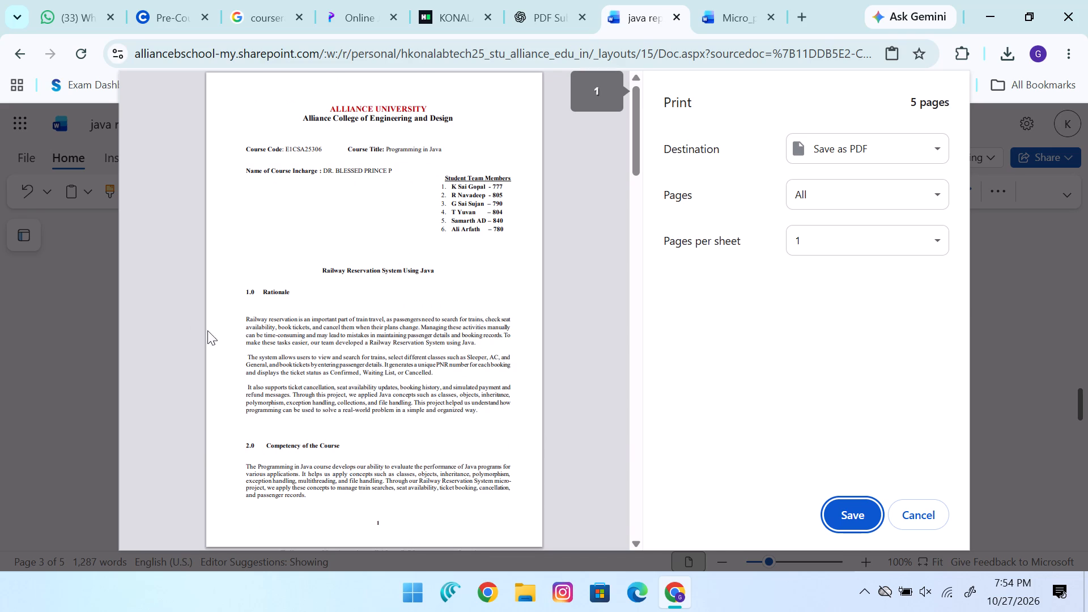
Save the report as a PDF in the Downloads folder under the file name "java report final".
left_click(846, 521)
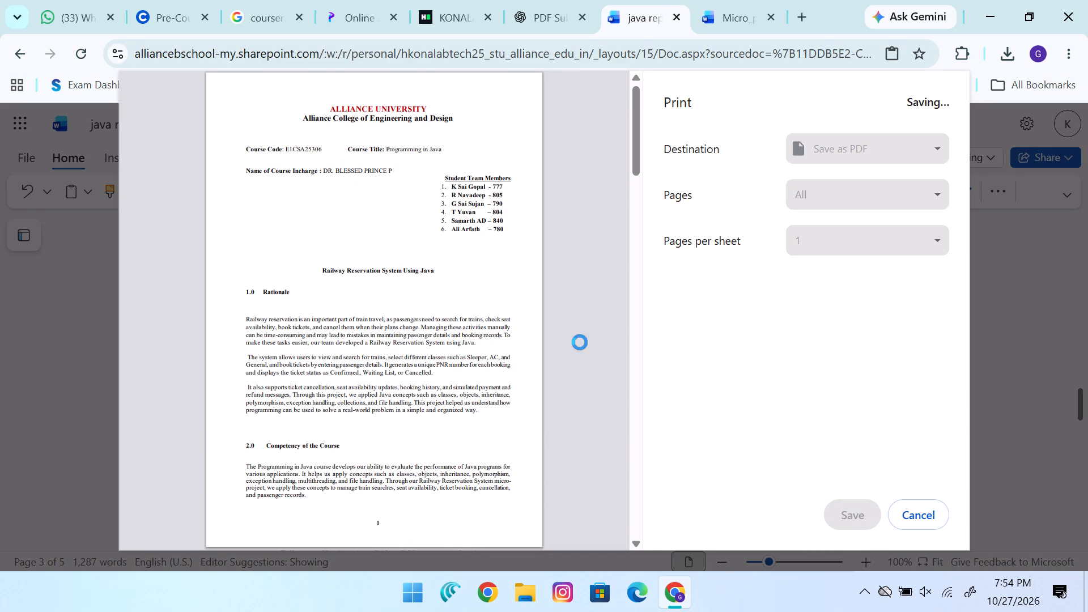
left_click(201, 476)
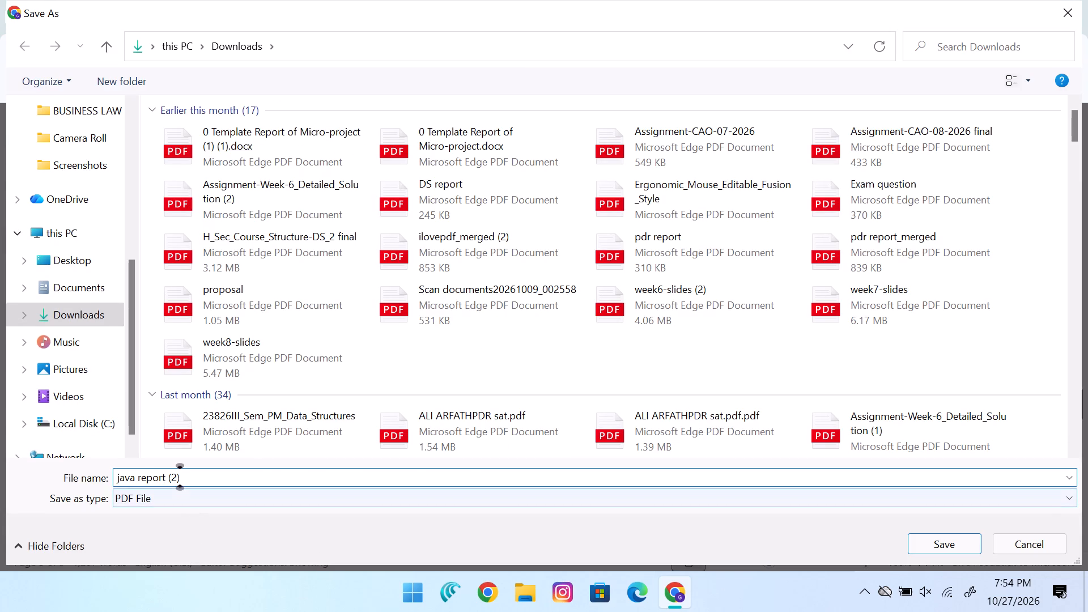
key("BackSpace")
key("BackSpace")
key("BackSpace")
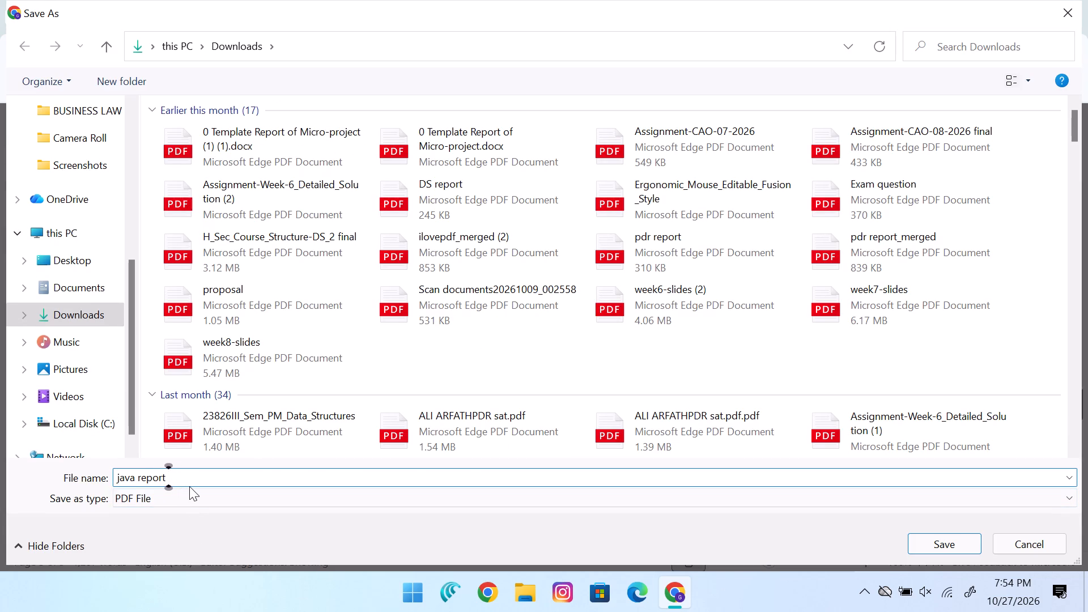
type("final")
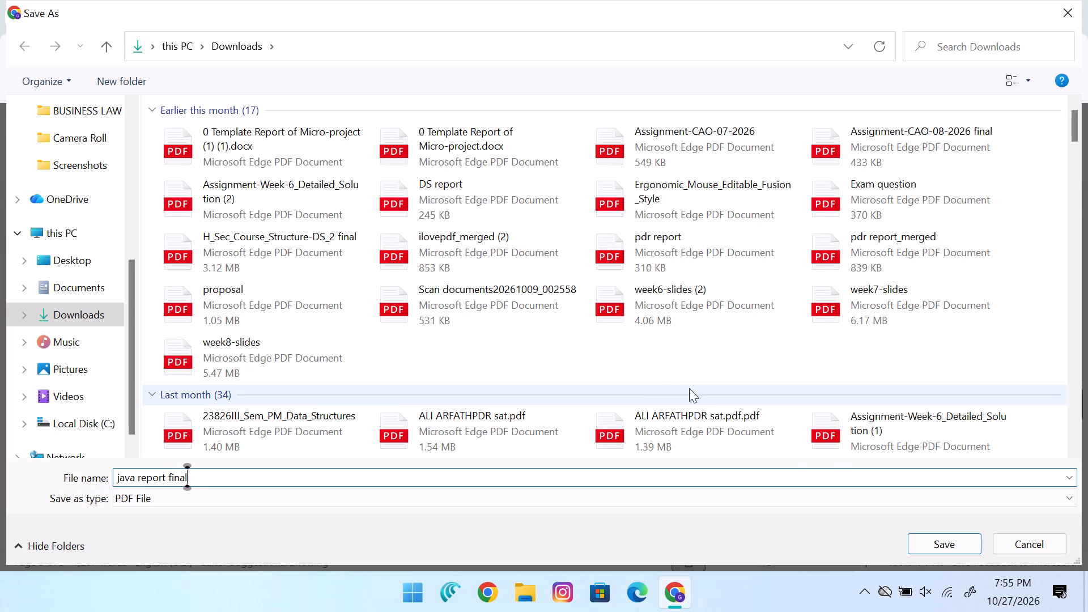
Finish saving the report PDF as "java report final" in the Downloads folder.
left_click(932, 539)
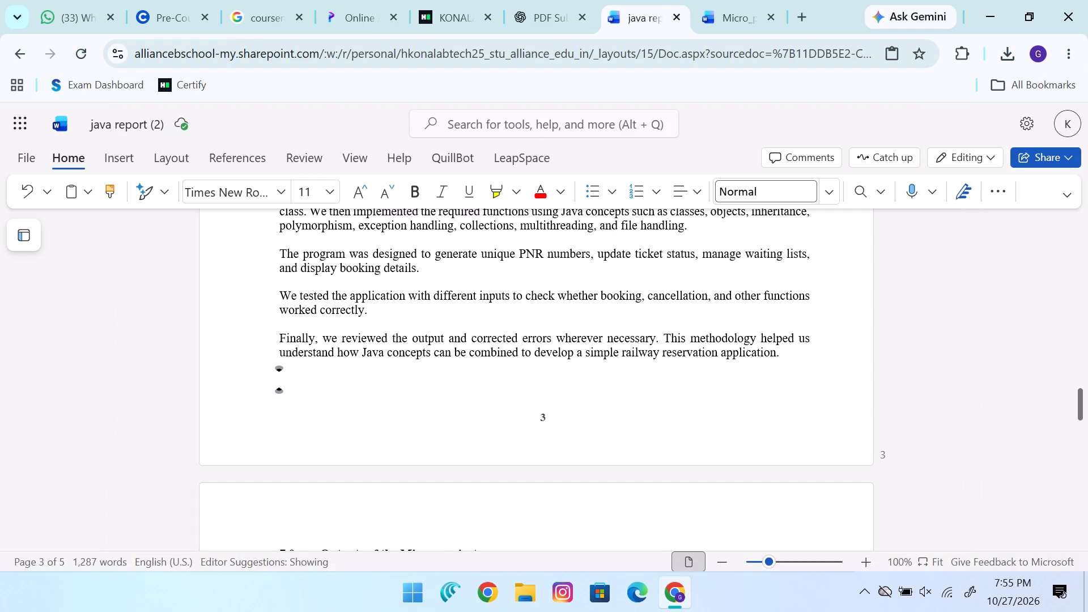
scroll(152, 200, "up", 6)
left_click(25, 163)
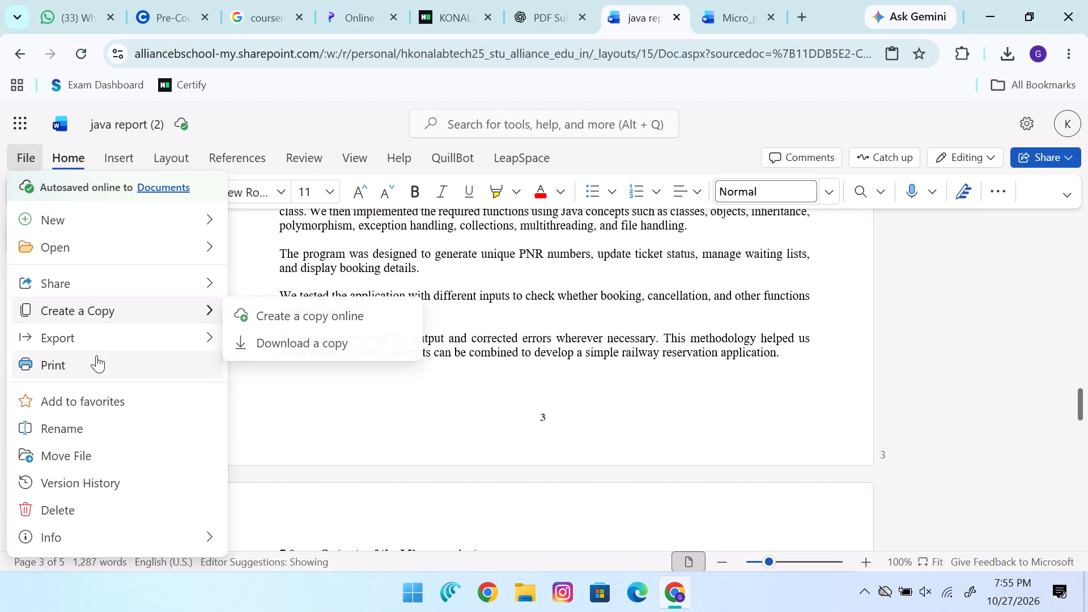
left_click(118, 304)
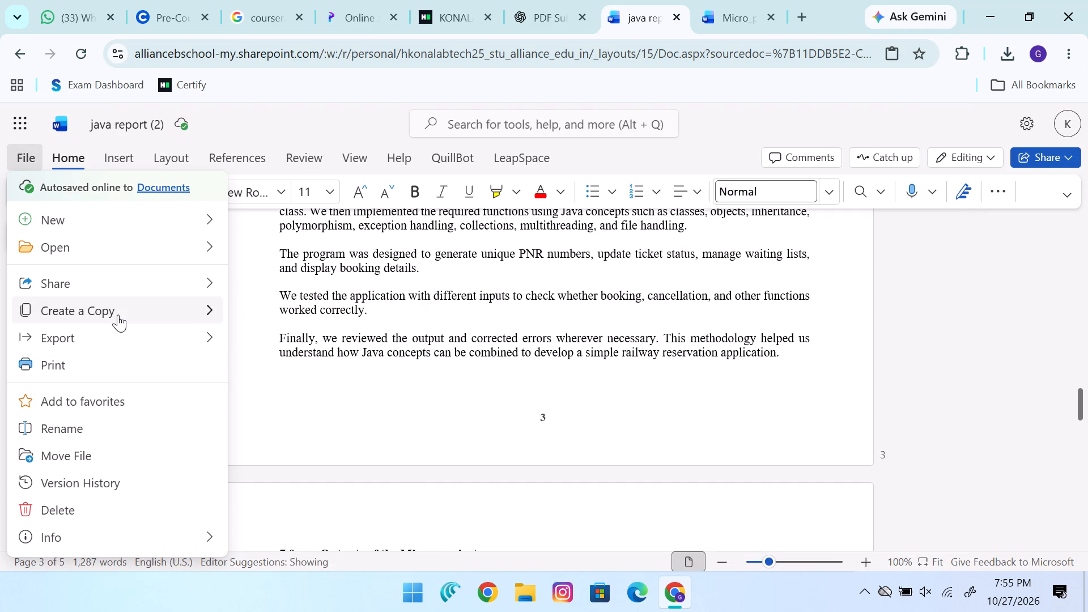
left_click(118, 314)
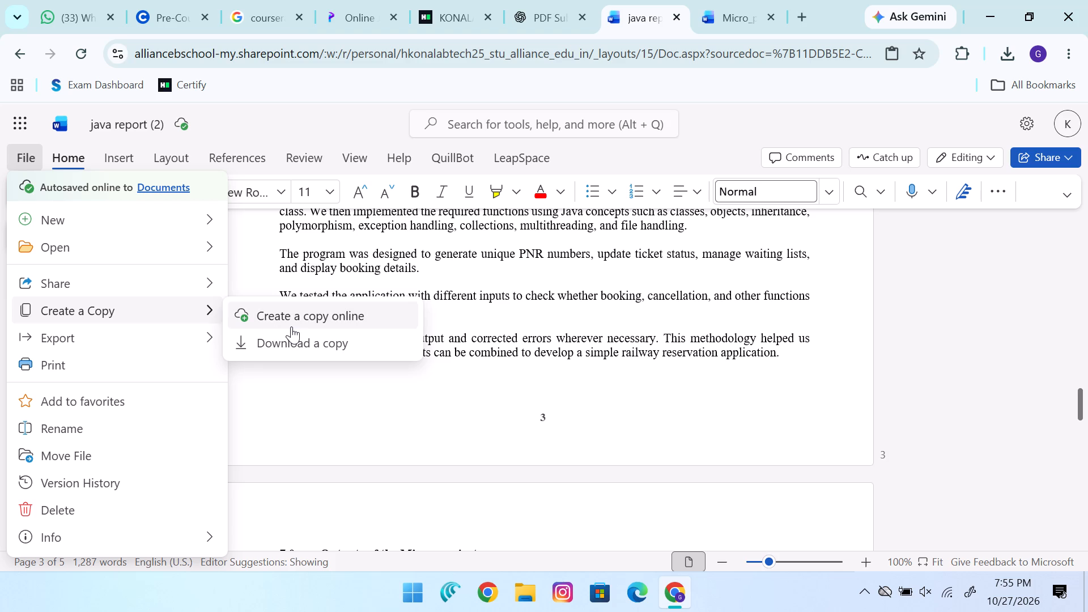
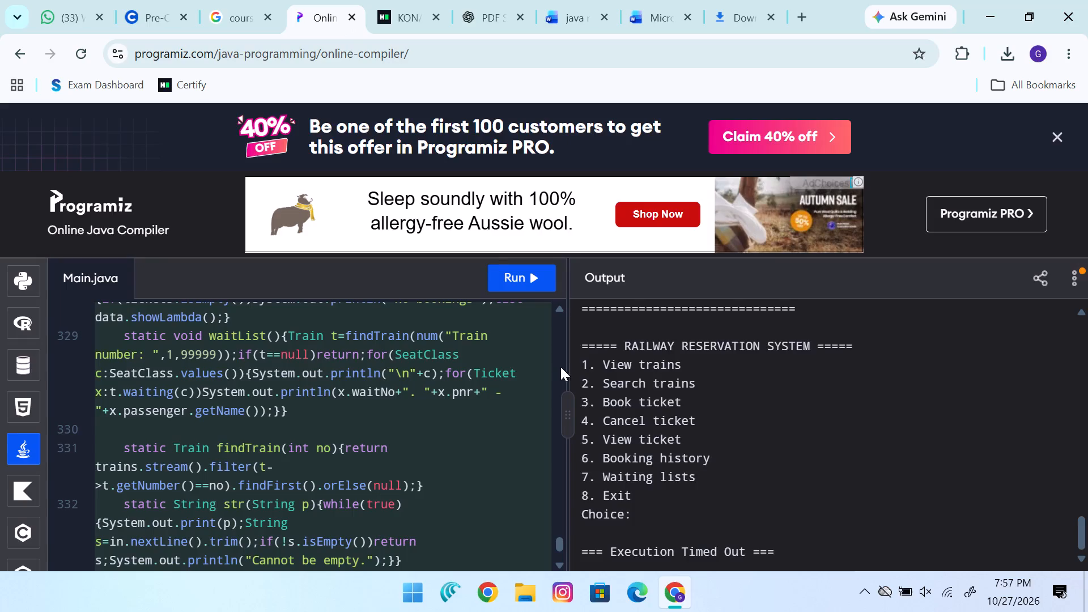
Review the end of the Java code in Main.java and the railway reservation program's run output back to its first menu.
scroll(644, 367, "up", 5)
scroll(636, 368, "down", 7)
scroll(535, 398, "down", 7)
scroll(792, 482, "up", 13)
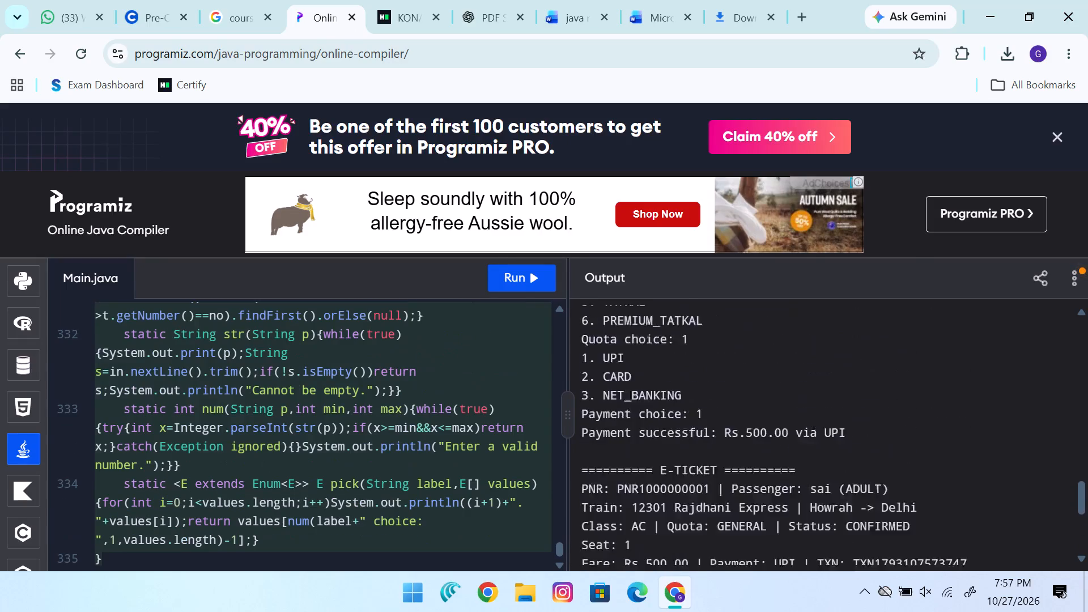
scroll(787, 466, "up", 15)
scroll(783, 444, "down", 6)
scroll(782, 444, "up", 20)
scroll(782, 444, "up", 6)
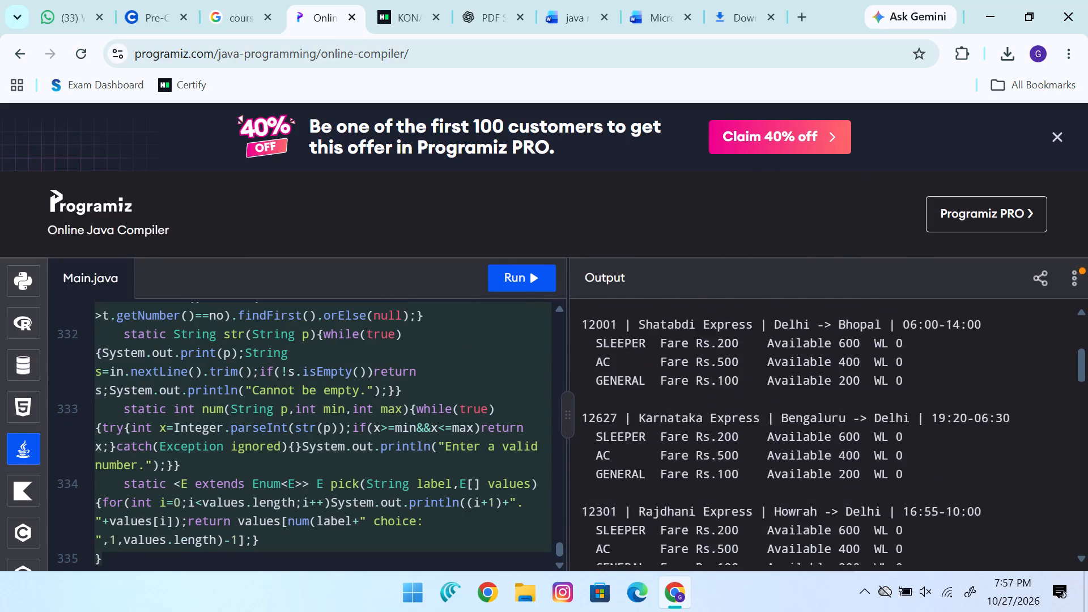
scroll(801, 415, "up", 7)
Generate a share link for the Java code in the Programiz online compiler and copy it to the clipboard.
left_click(1042, 278)
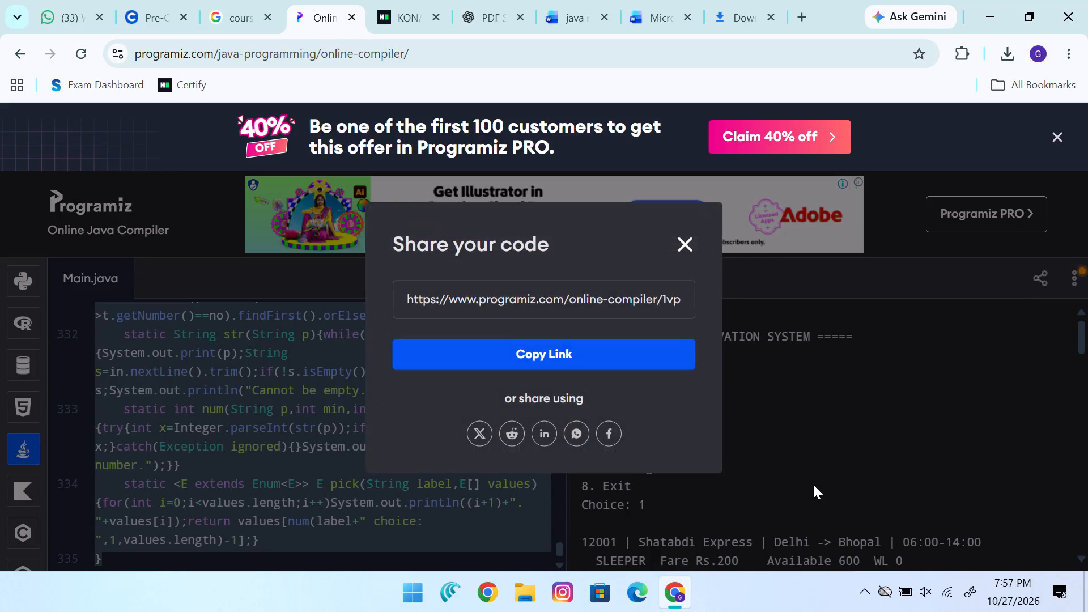
left_click(599, 360)
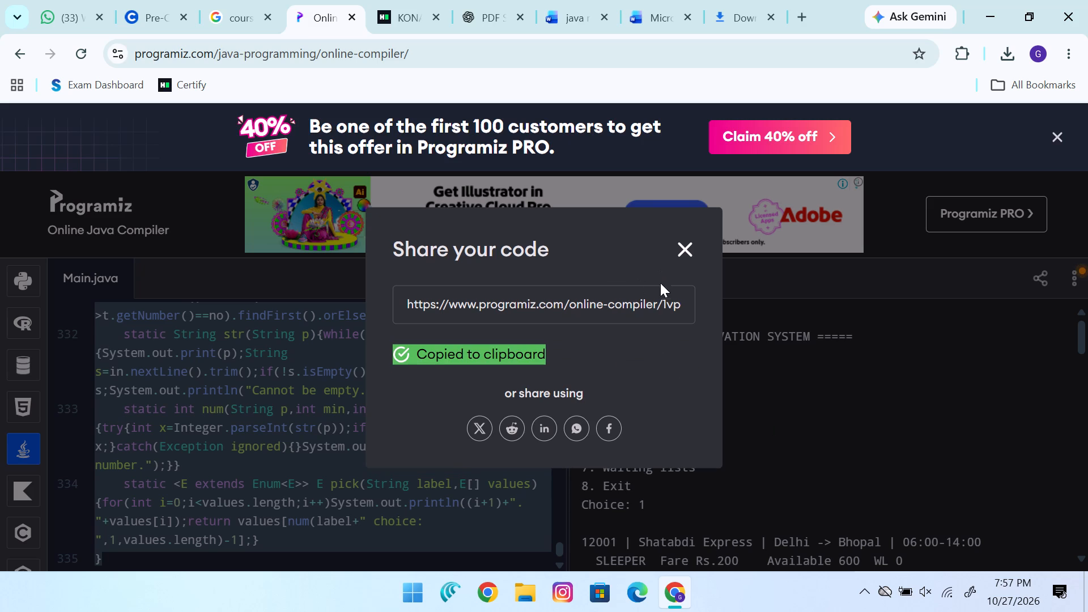
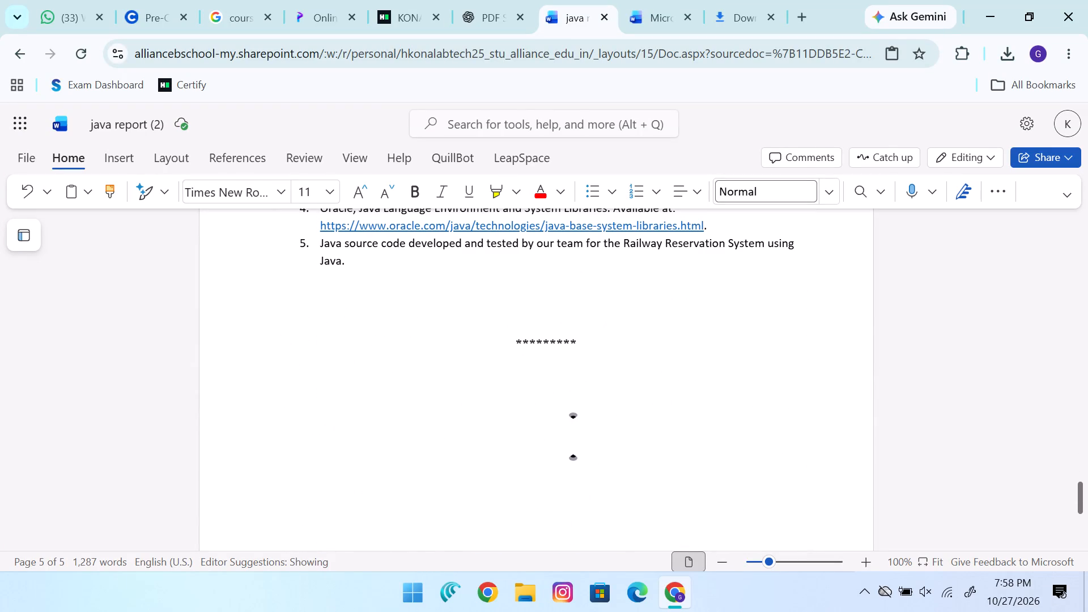
Switch to the open Micro_project_-_Report_Template document.
left_click(632, 7)
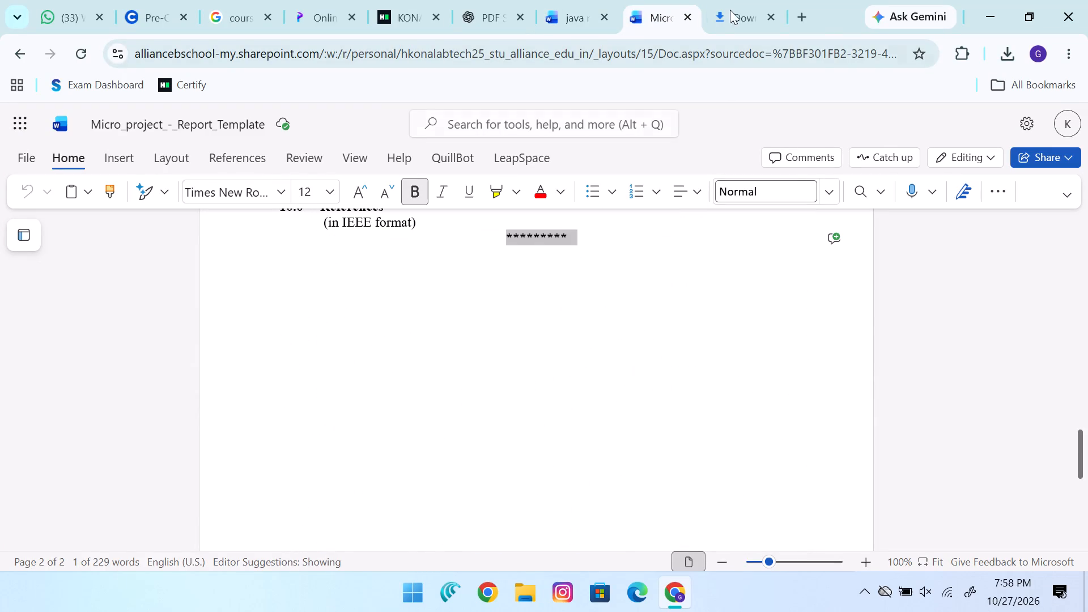
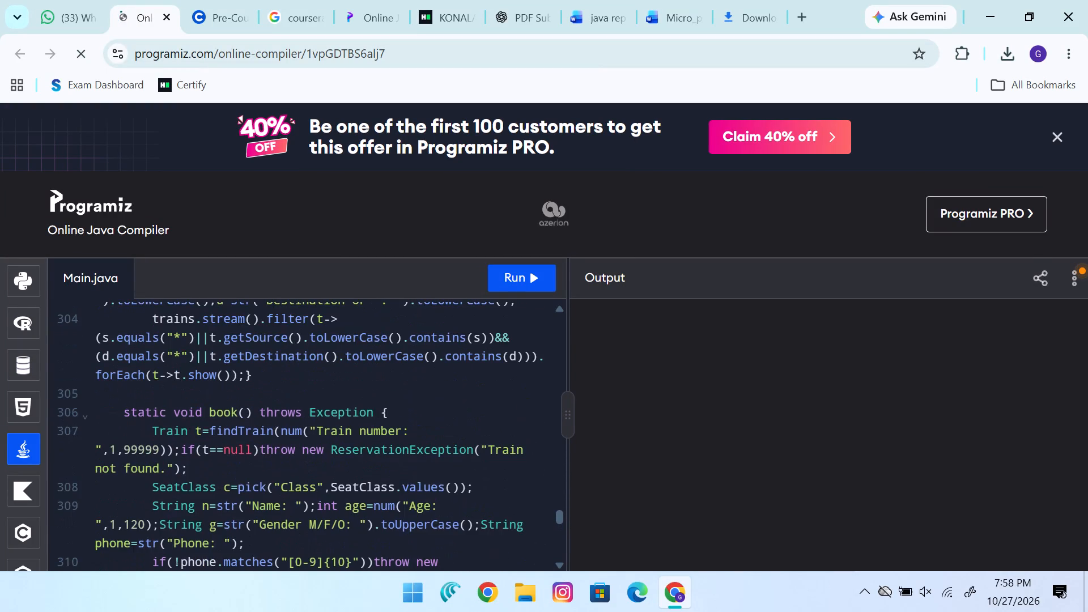
Run the train reservation program in Main.java in the online Java compiler.
scroll(538, 440, "down", 16)
left_click(512, 282)
scroll(541, 389, "down", 7)
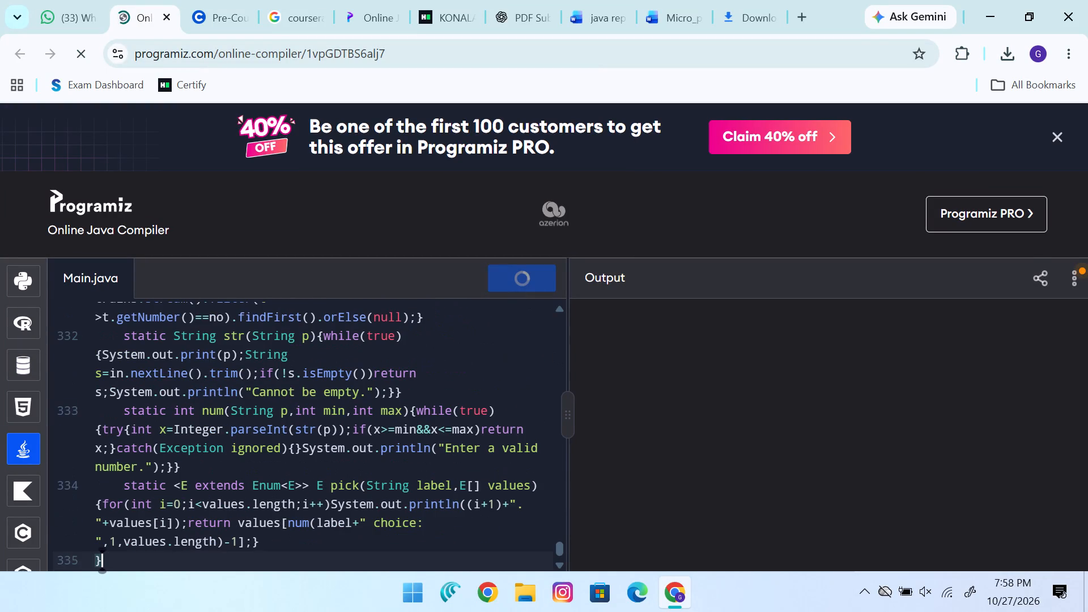
Examine the program's output alongside the last lines of Main.java, widening the output pane slightly.
scroll(513, 409, "down", 6)
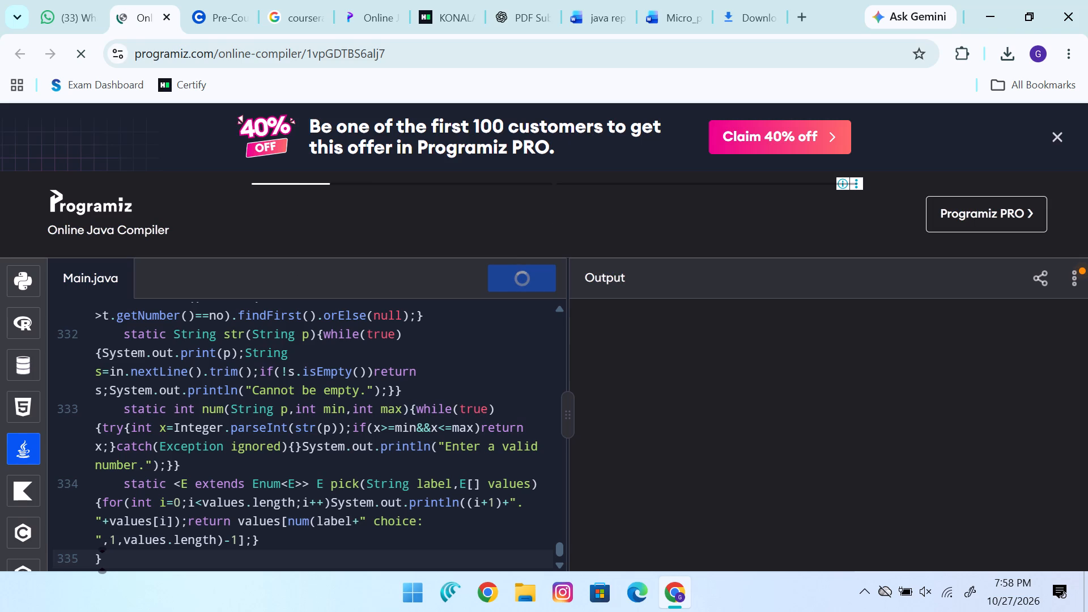
scroll(749, 447, "down", 8)
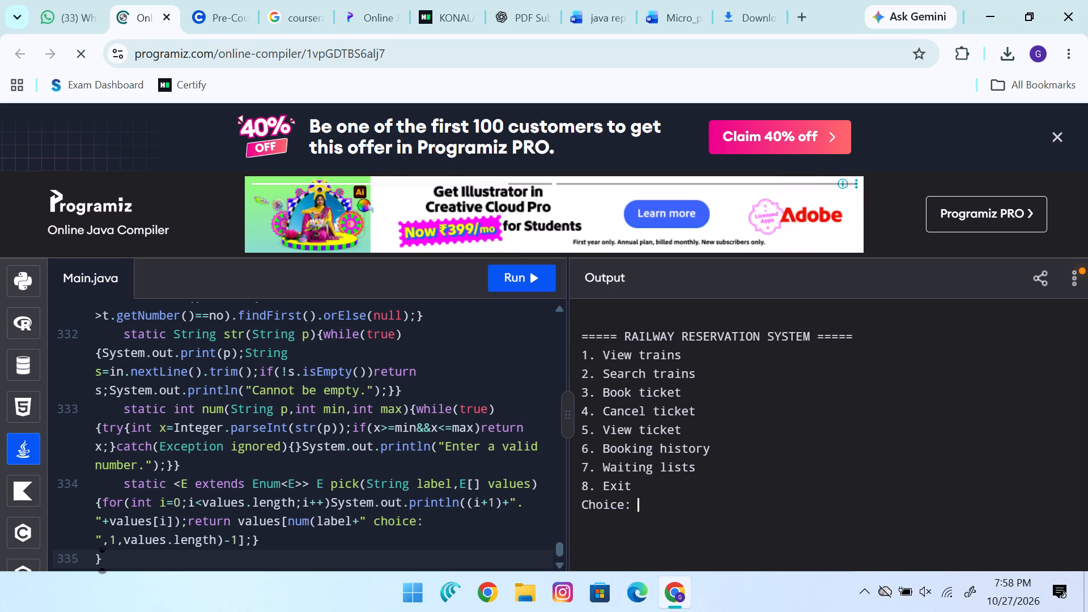
scroll(716, 414, "up", 7)
scroll(669, 387, "up", 7)
scroll(610, 385, "down", 6)
scroll(568, 430, "up", 2)
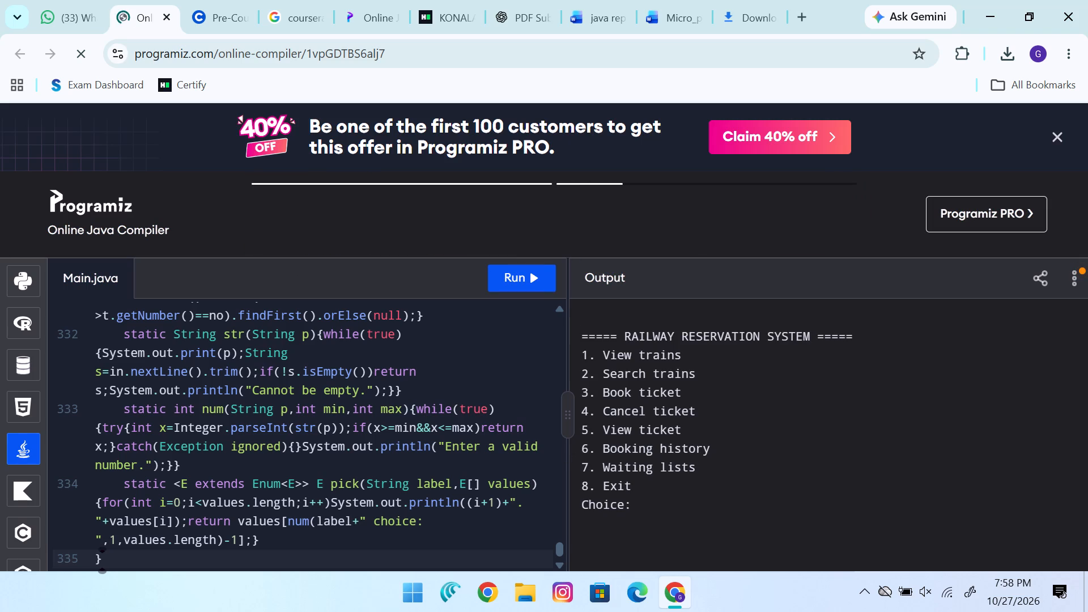
left_click_drag(563, 428, 547, 429)
scroll(665, 431, "down", 11)
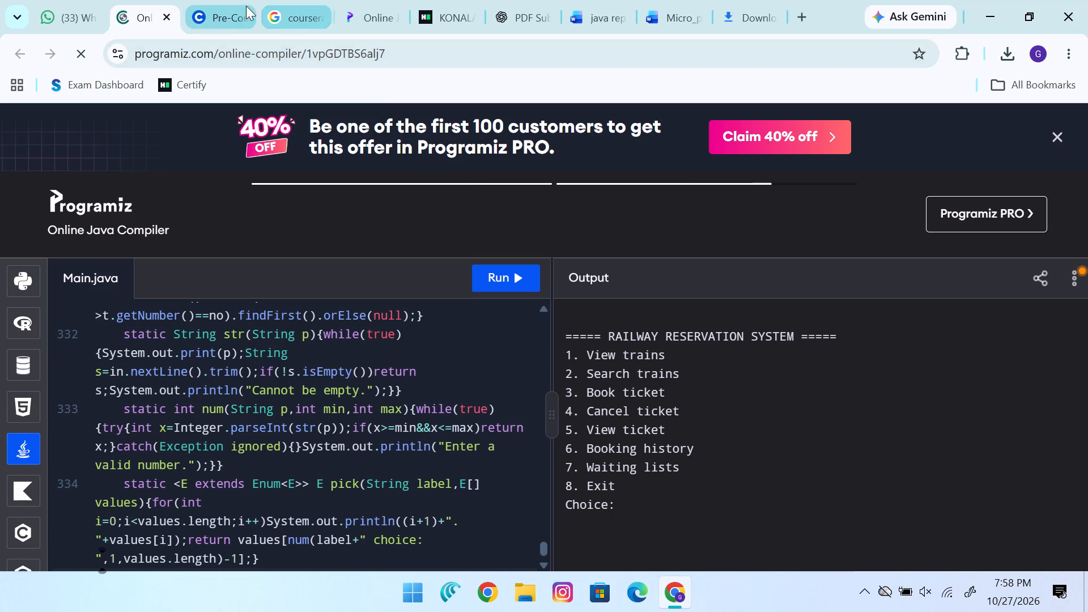